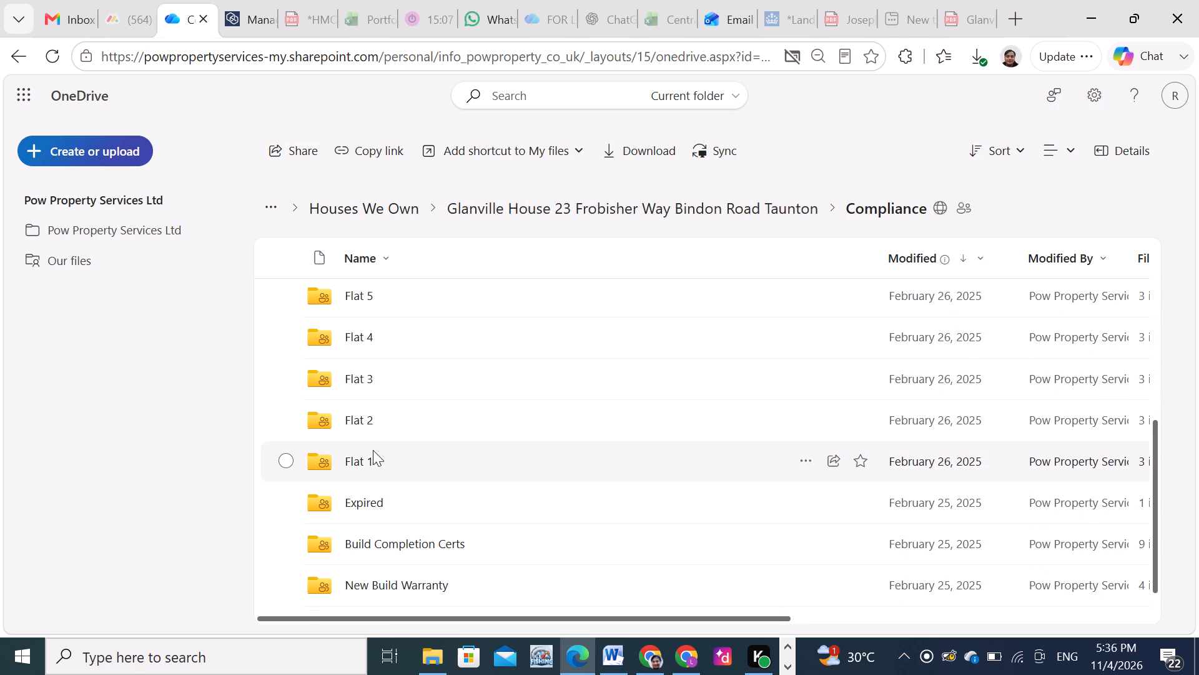
# Open the Flat 2 folder inside the Glanville House Compliance folder.
pyautogui.click(354, 424)
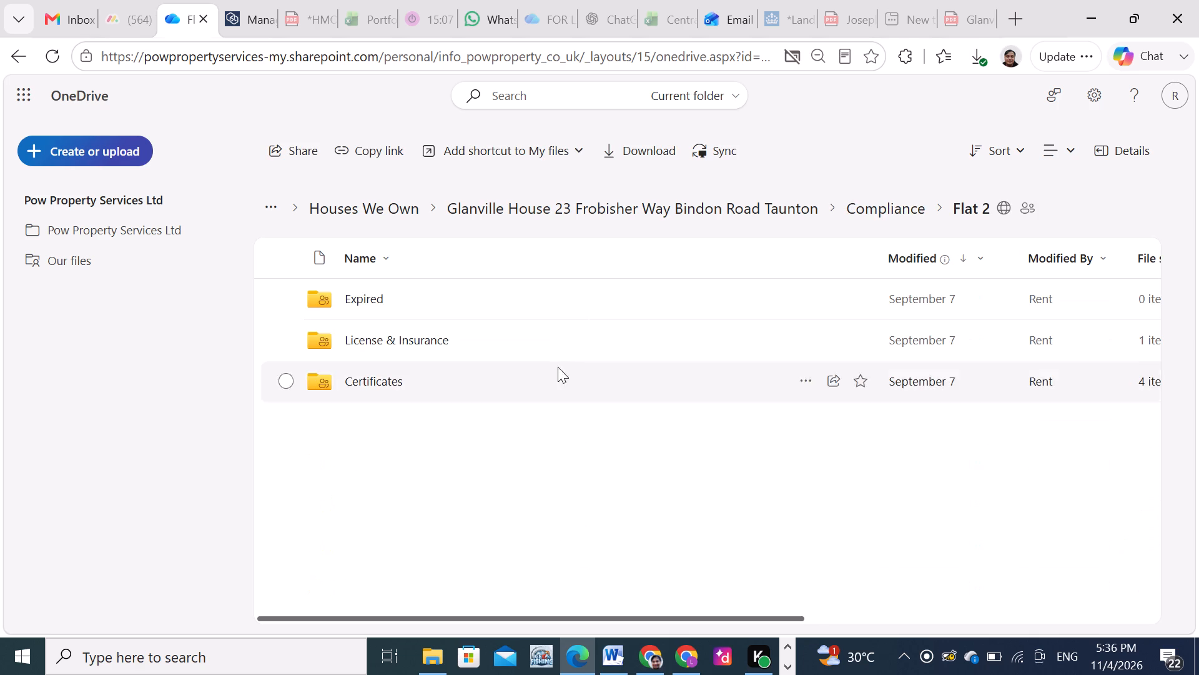
pyautogui.click(406, 339)
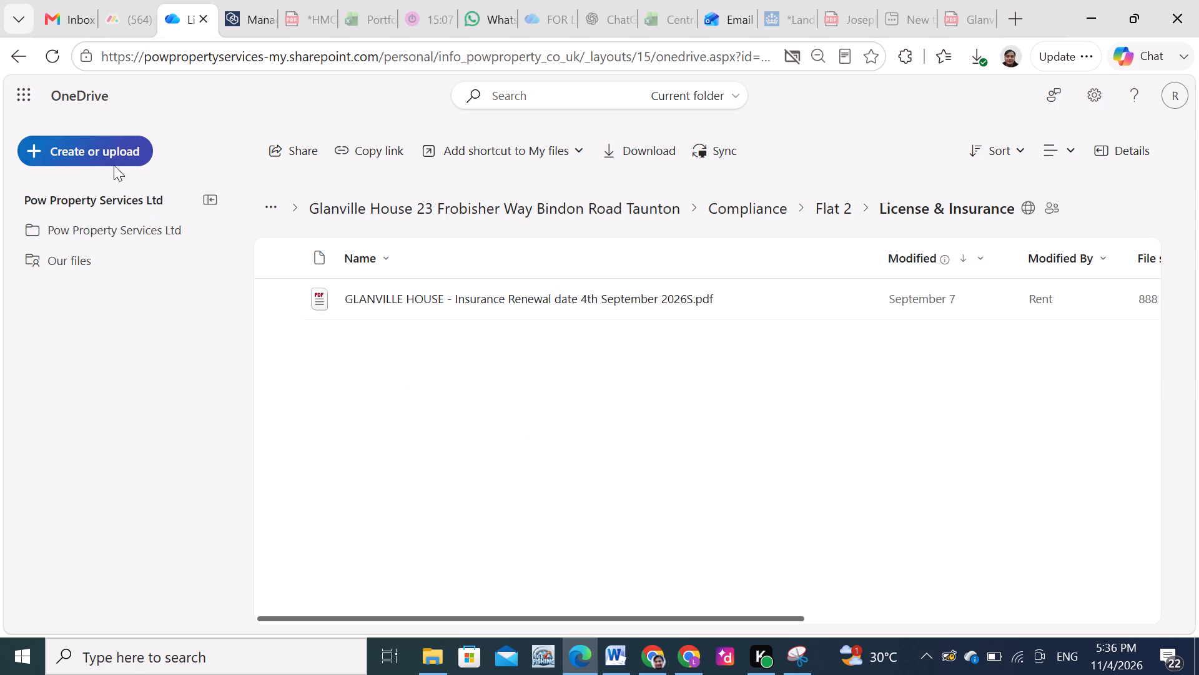
pyautogui.click(92, 149)
pyautogui.click(89, 232)
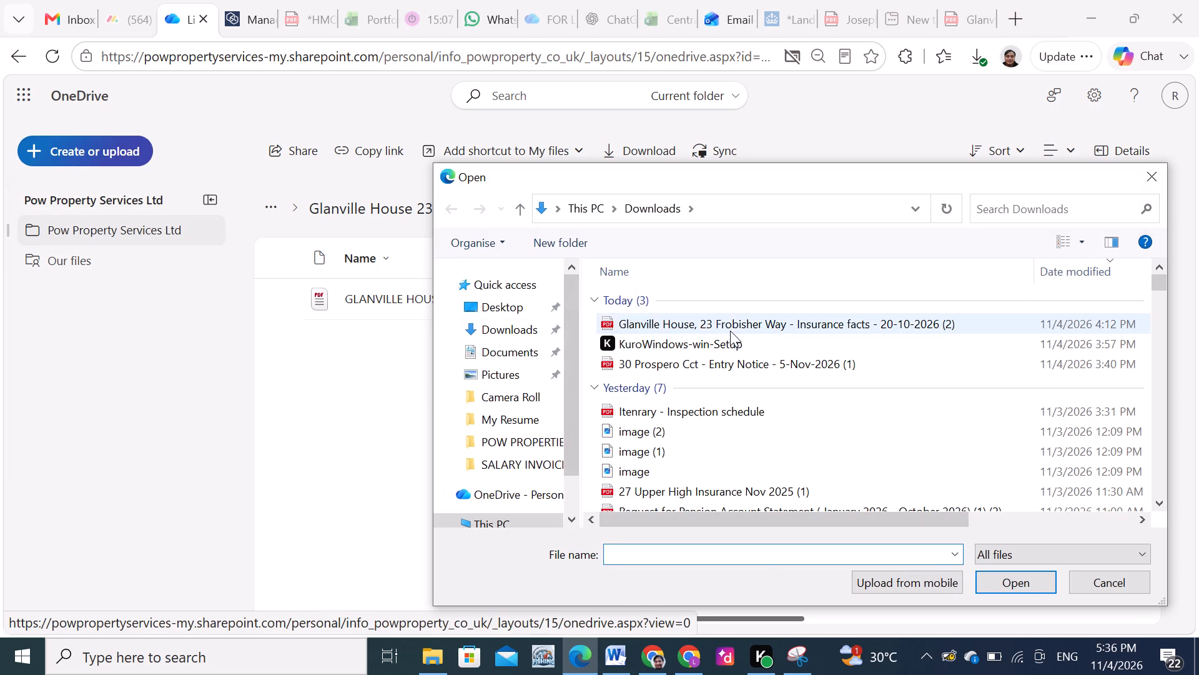
pyautogui.click(732, 324)
pyautogui.click(997, 583)
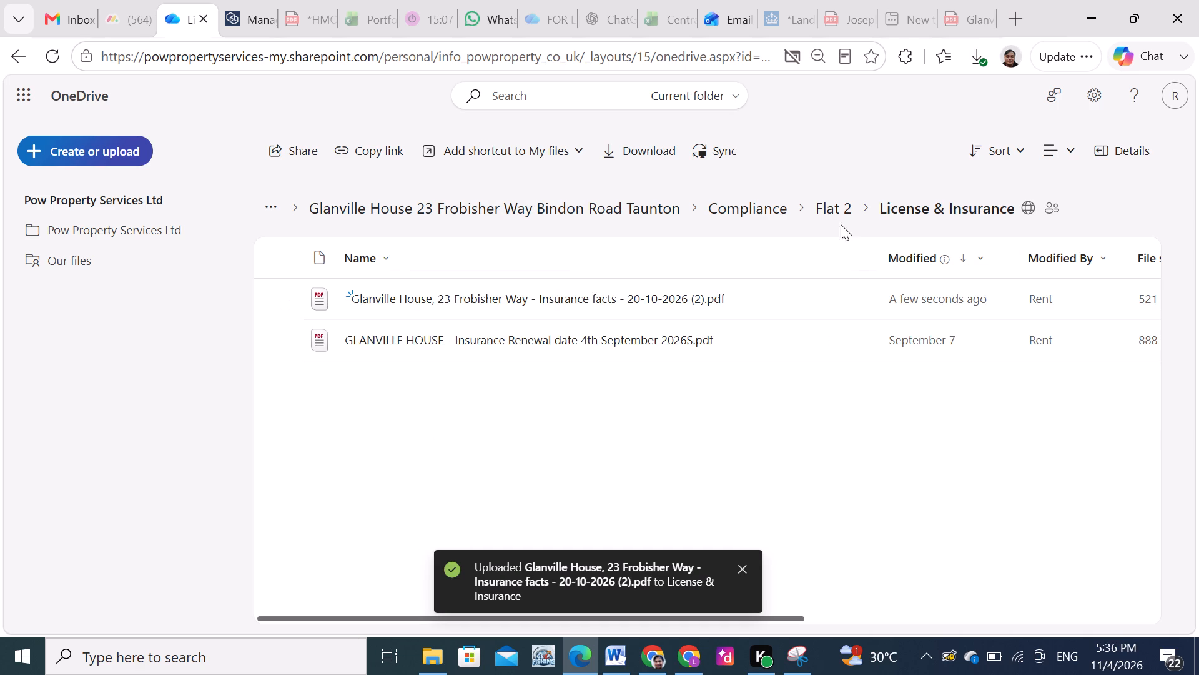
# Go to Flat 3's License & Insurance folder under Compliance and start a file upload there.
pyautogui.click(760, 206)
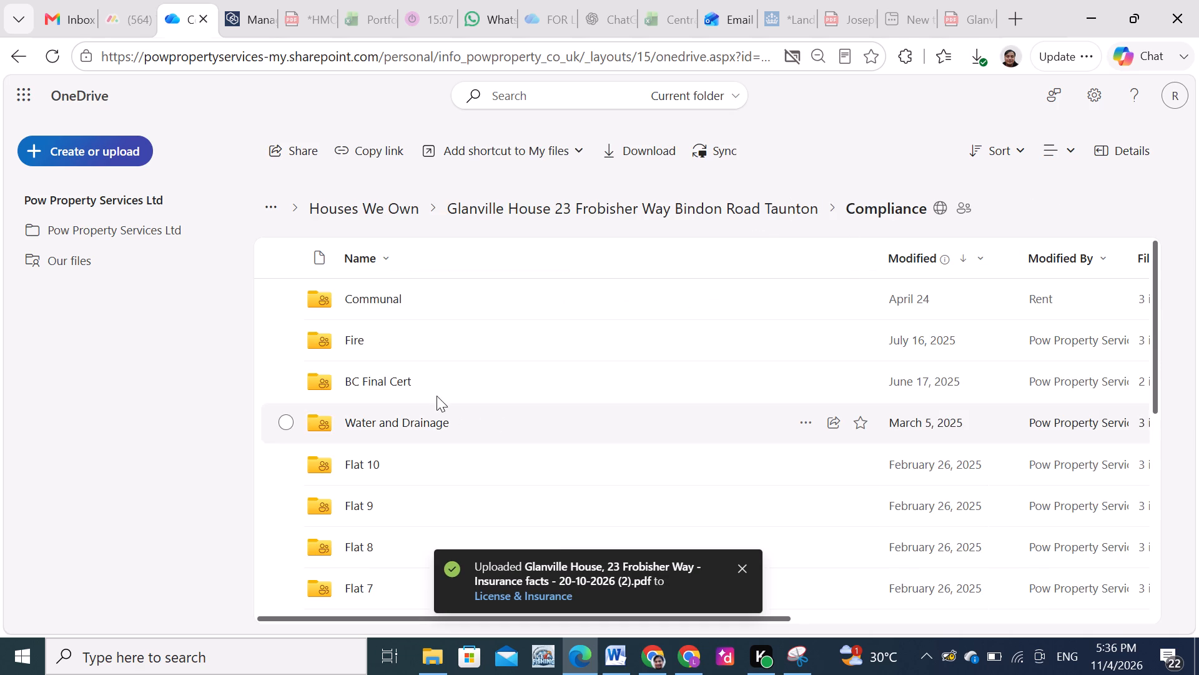
pyautogui.scroll(-3, 406, 451)
pyautogui.click(345, 476)
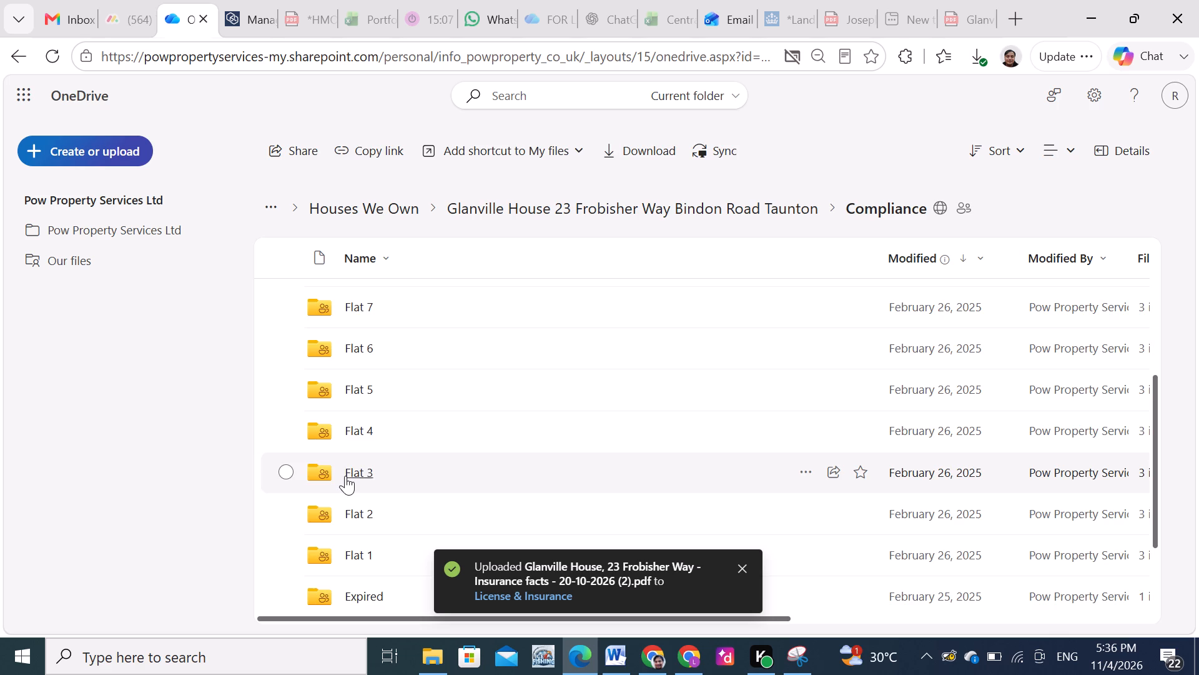
pyautogui.click(399, 301)
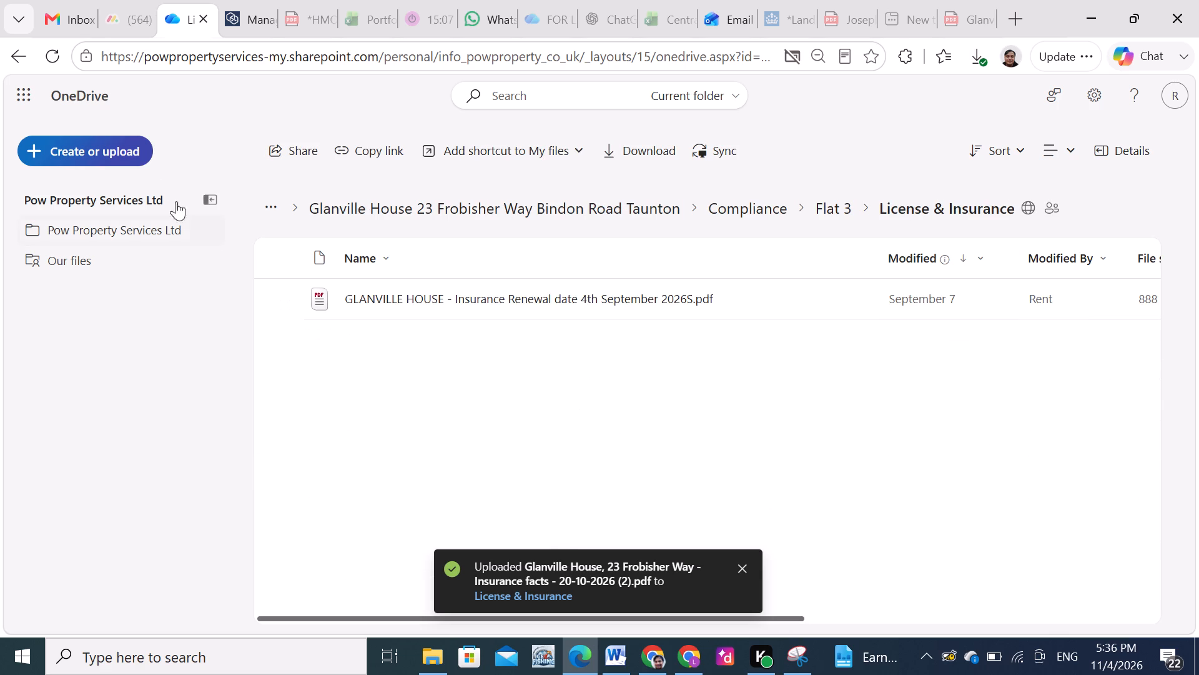
pyautogui.click(132, 159)
pyautogui.moveTo(107, 224); pyautogui.dragTo(116, 226)
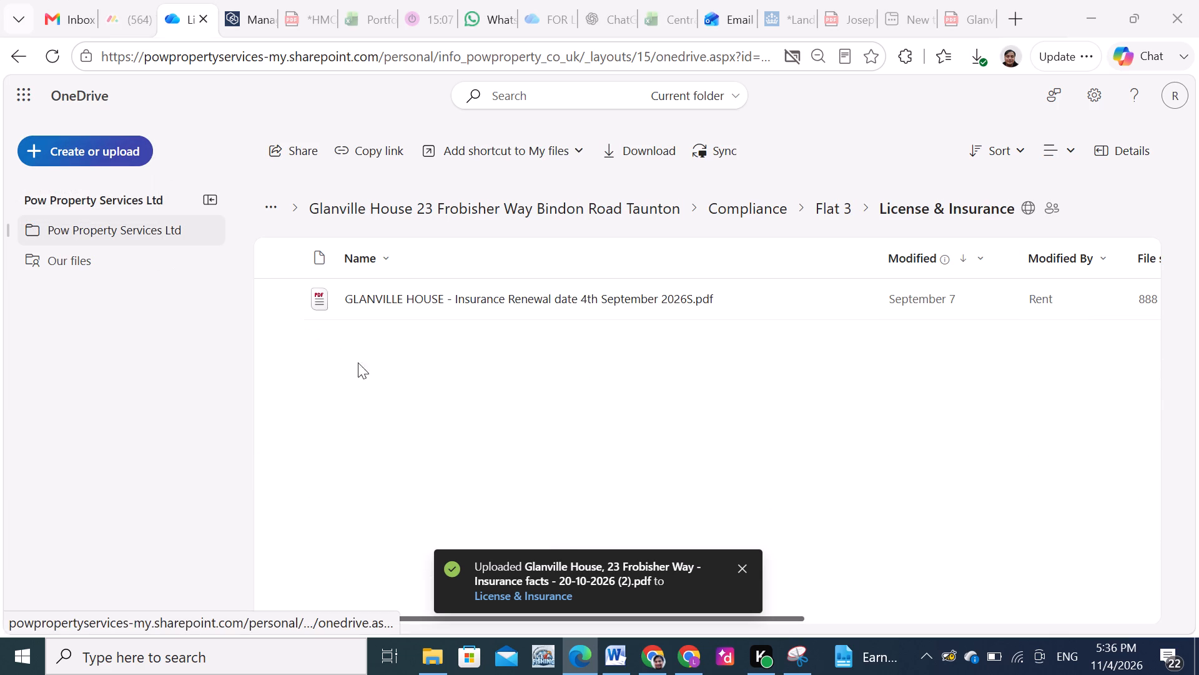
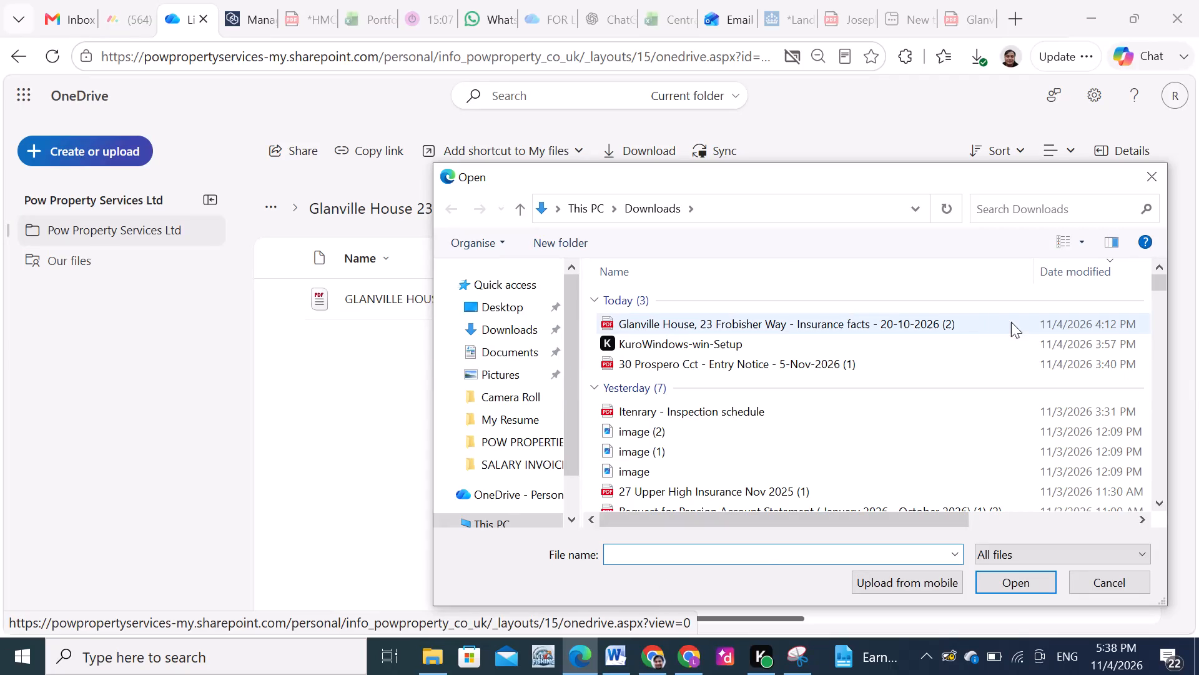
pyautogui.click(899, 321)
pyautogui.click(1015, 585)
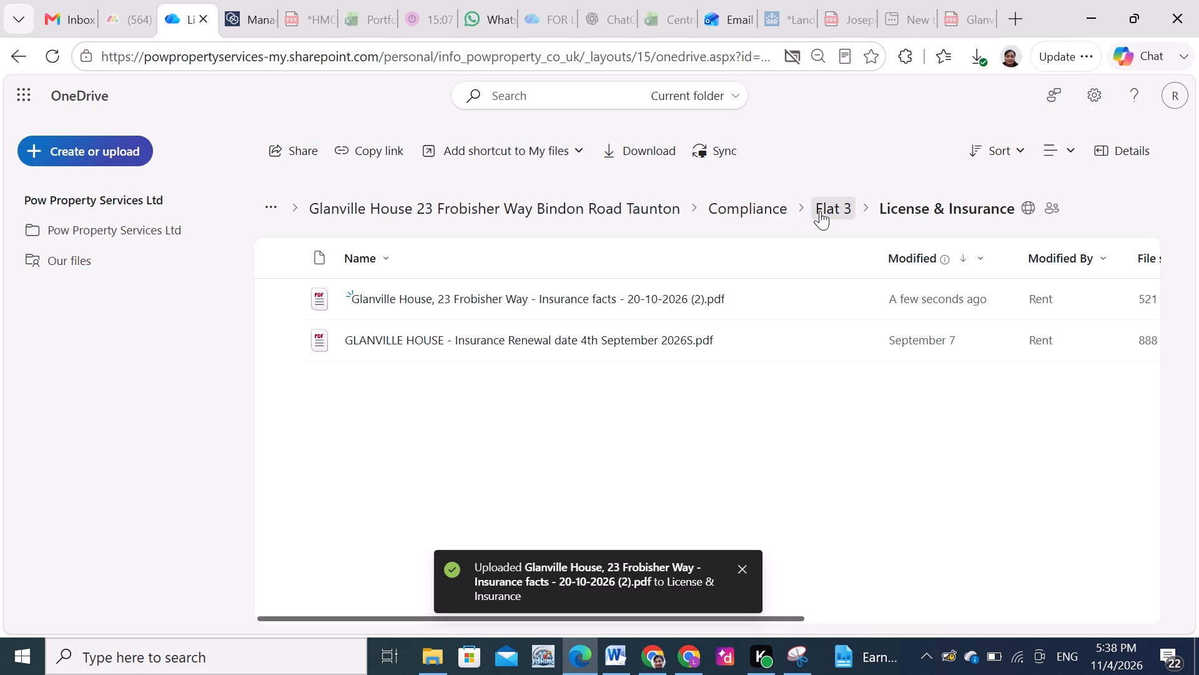
pyautogui.click(769, 209)
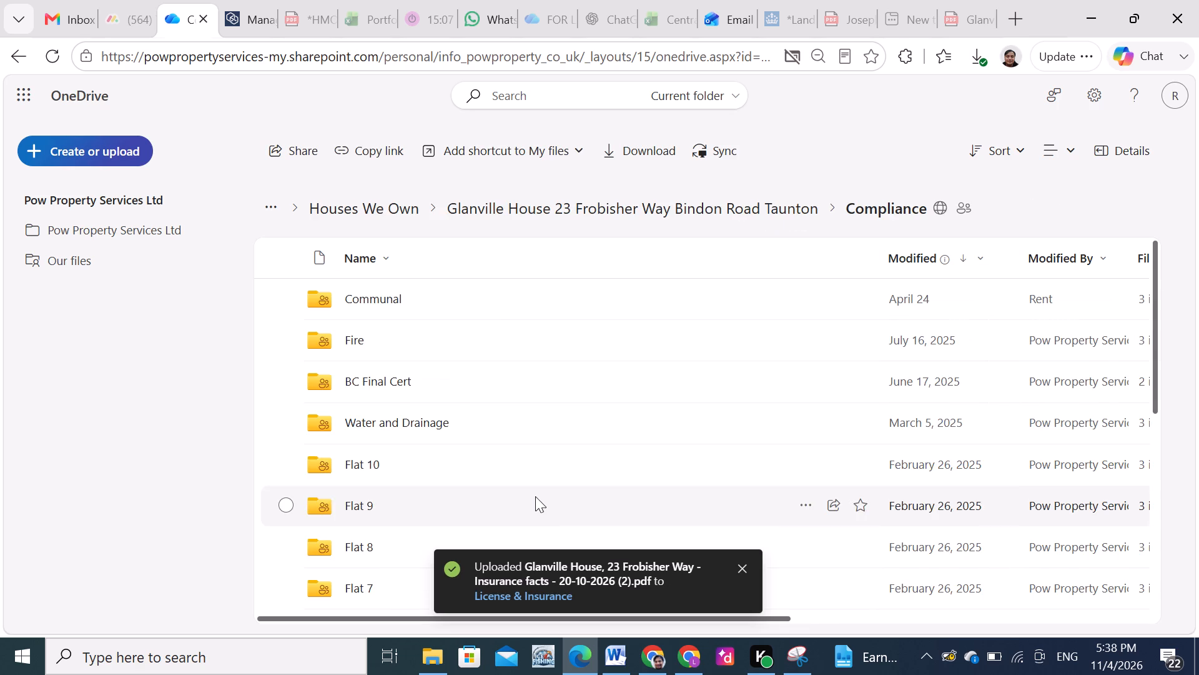
pyautogui.scroll(-2, 372, 542)
pyautogui.click(362, 527)
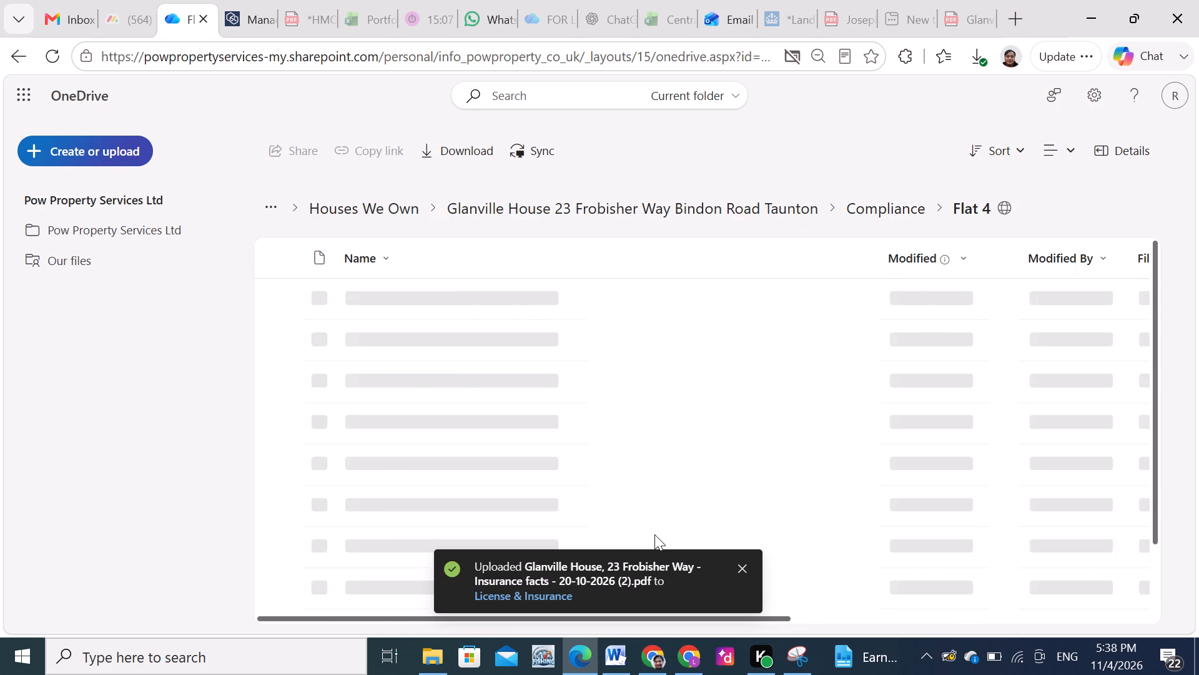
pyautogui.click(404, 307)
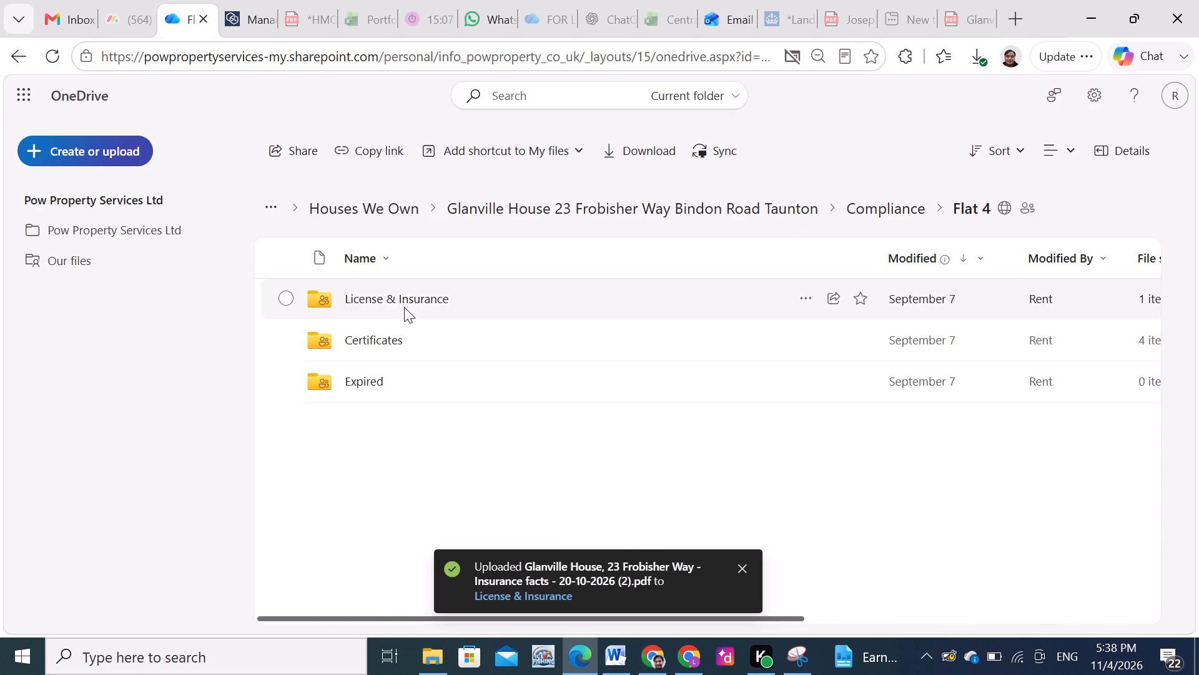
pyautogui.click(410, 302)
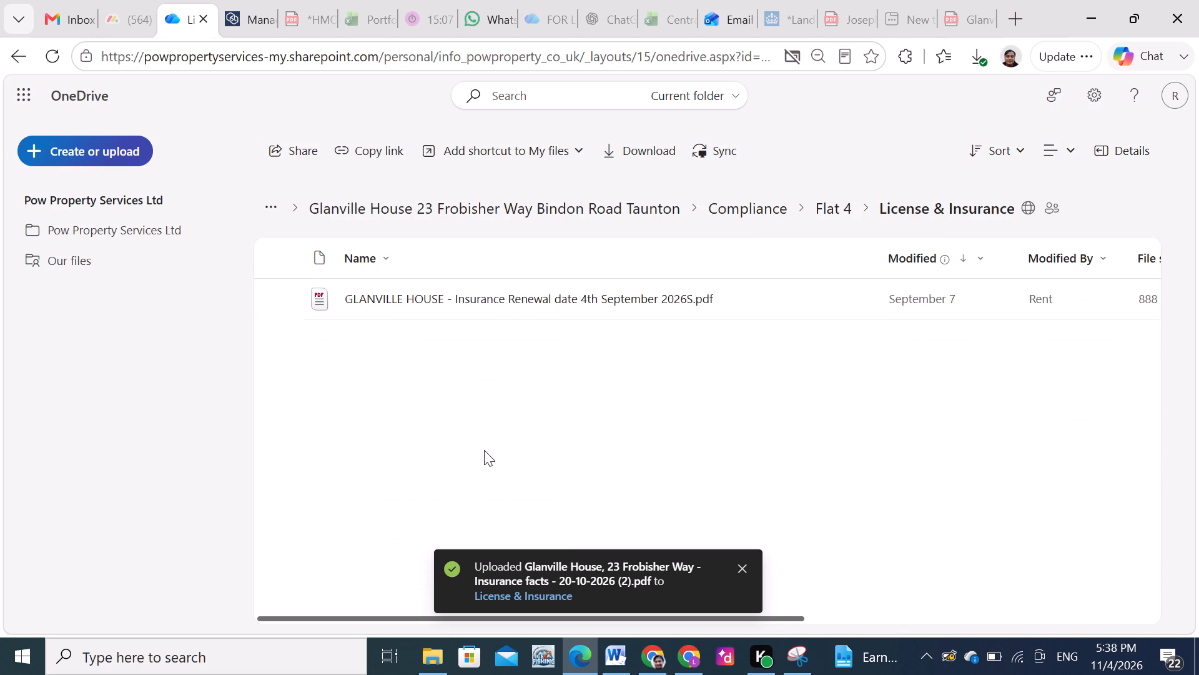
pyautogui.click(66, 158)
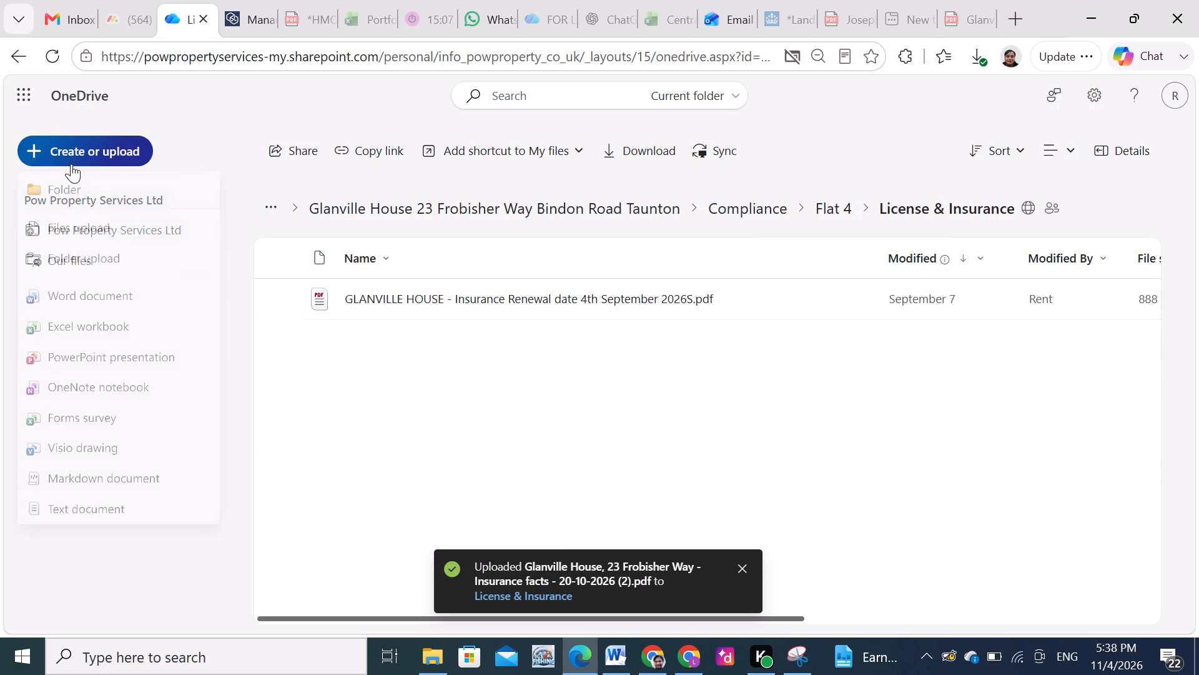
pyautogui.click(86, 227)
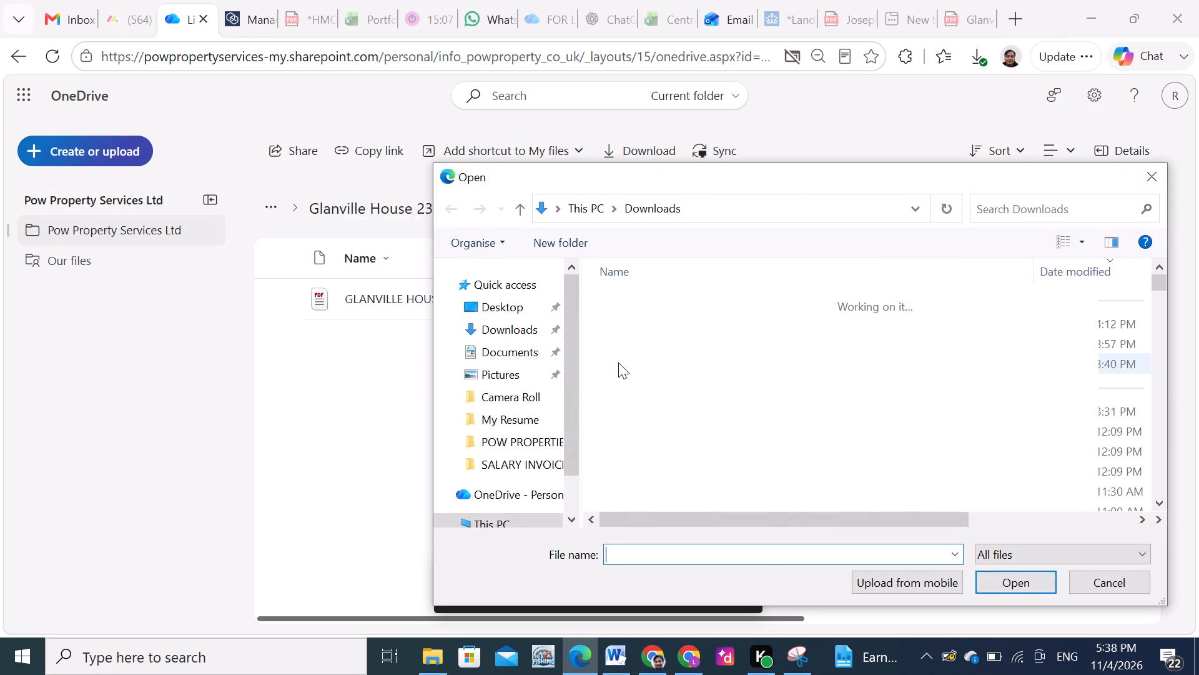
pyautogui.click(671, 324)
pyautogui.click(1000, 582)
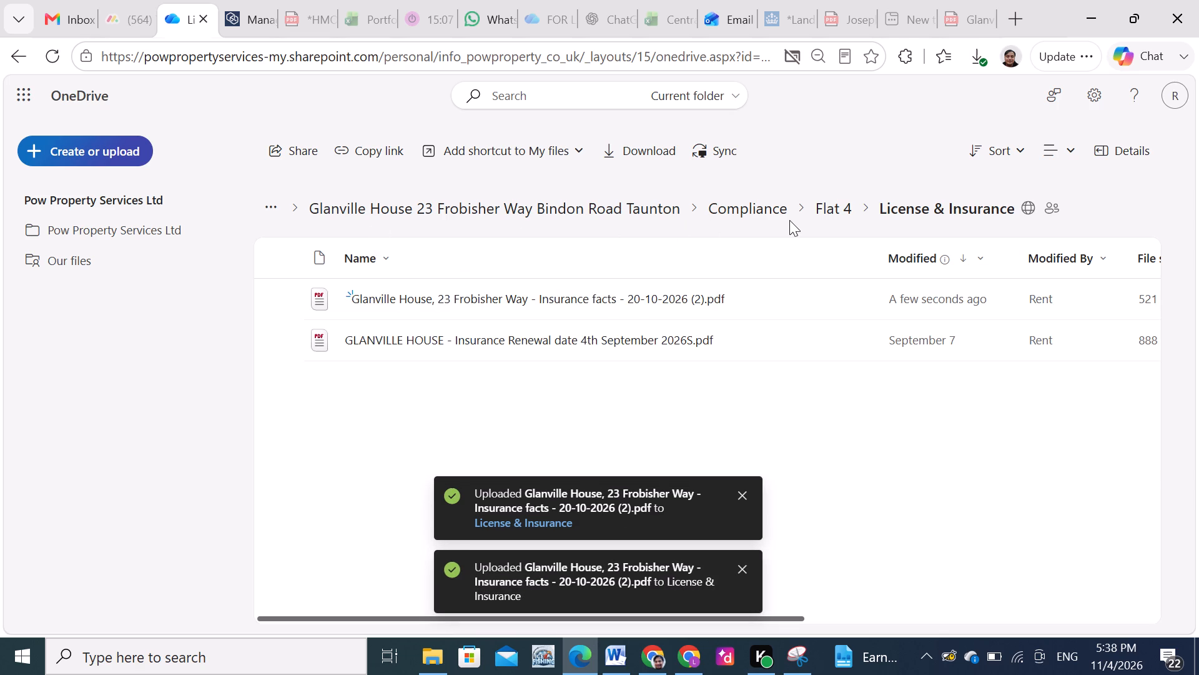
# Upload the Glanville House "Insurance facts - 20-10-2026 (2)" PDF from Downloads into Flat 5's License & Insurance folder under Compliance.
pyautogui.click(730, 212)
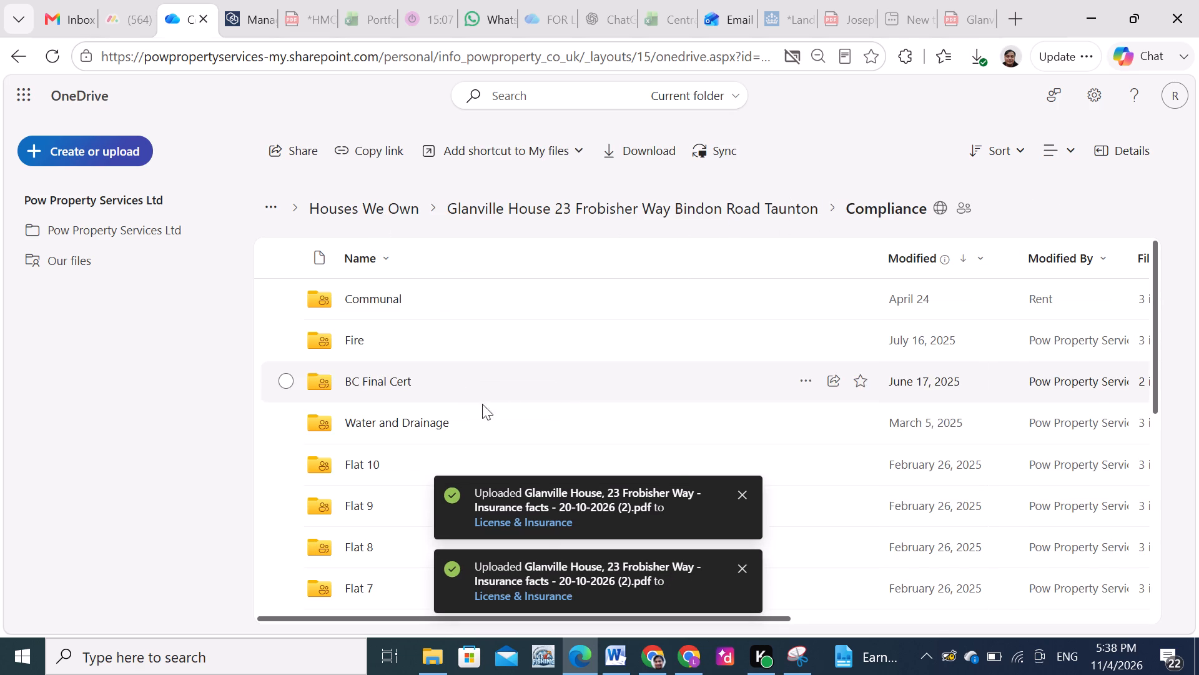
pyautogui.scroll(-2, 425, 475)
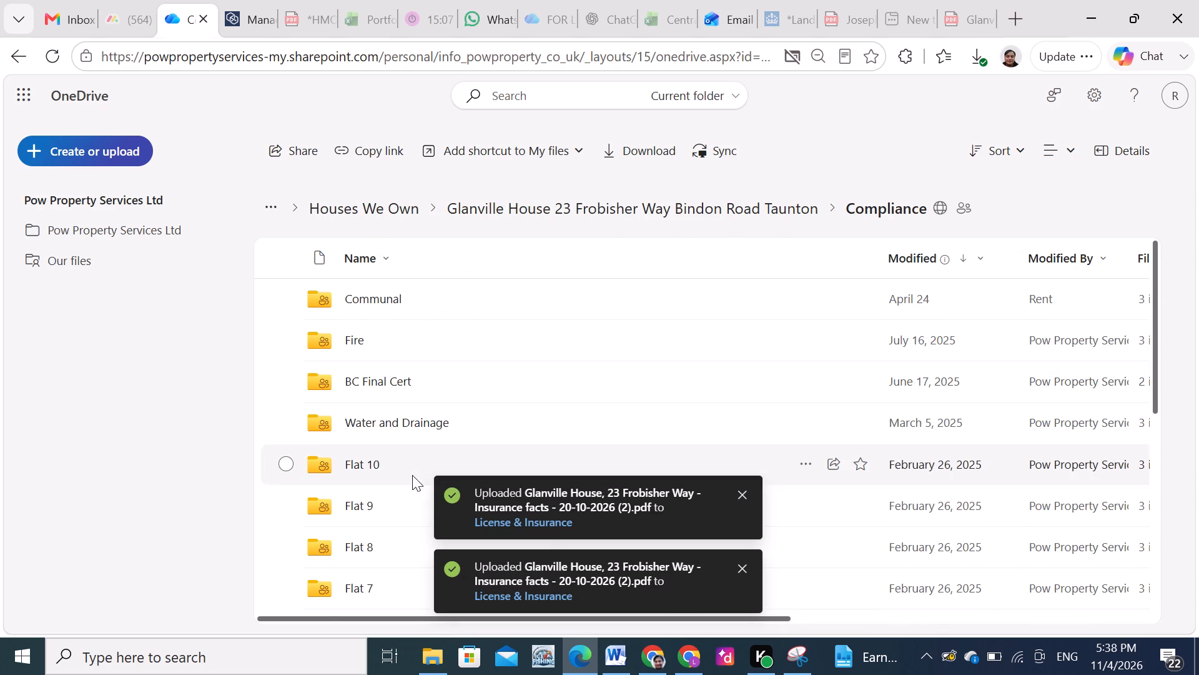
pyautogui.scroll(-2, 385, 476)
pyautogui.click(350, 484)
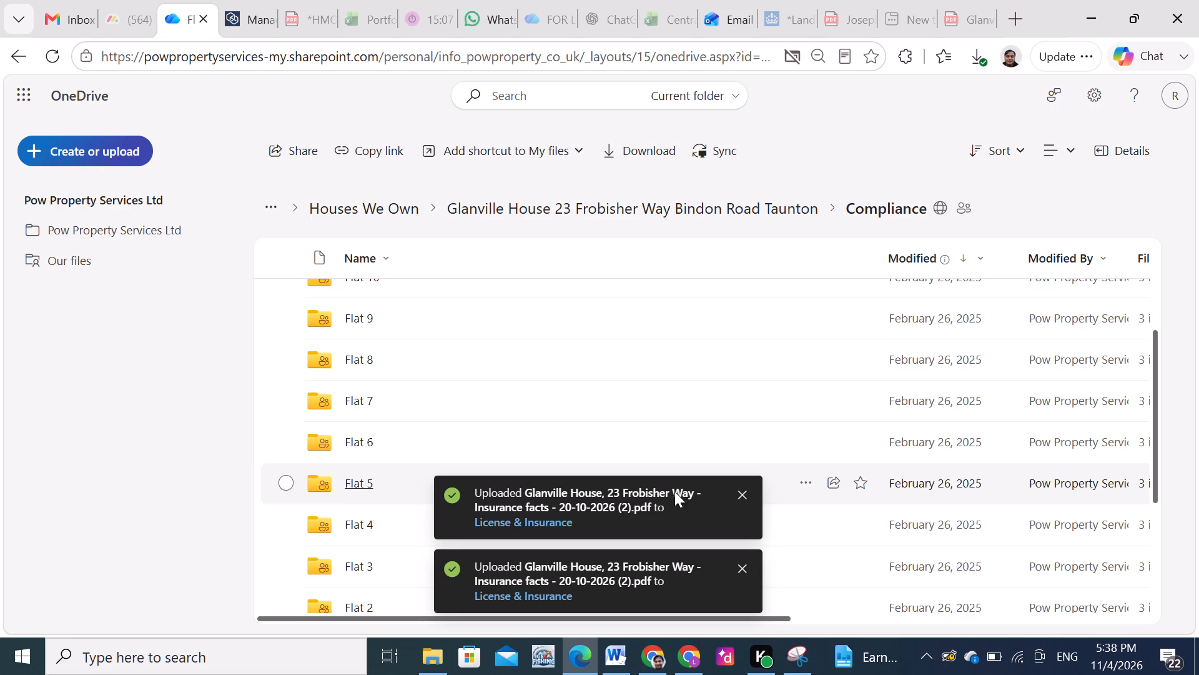
pyautogui.click(379, 292)
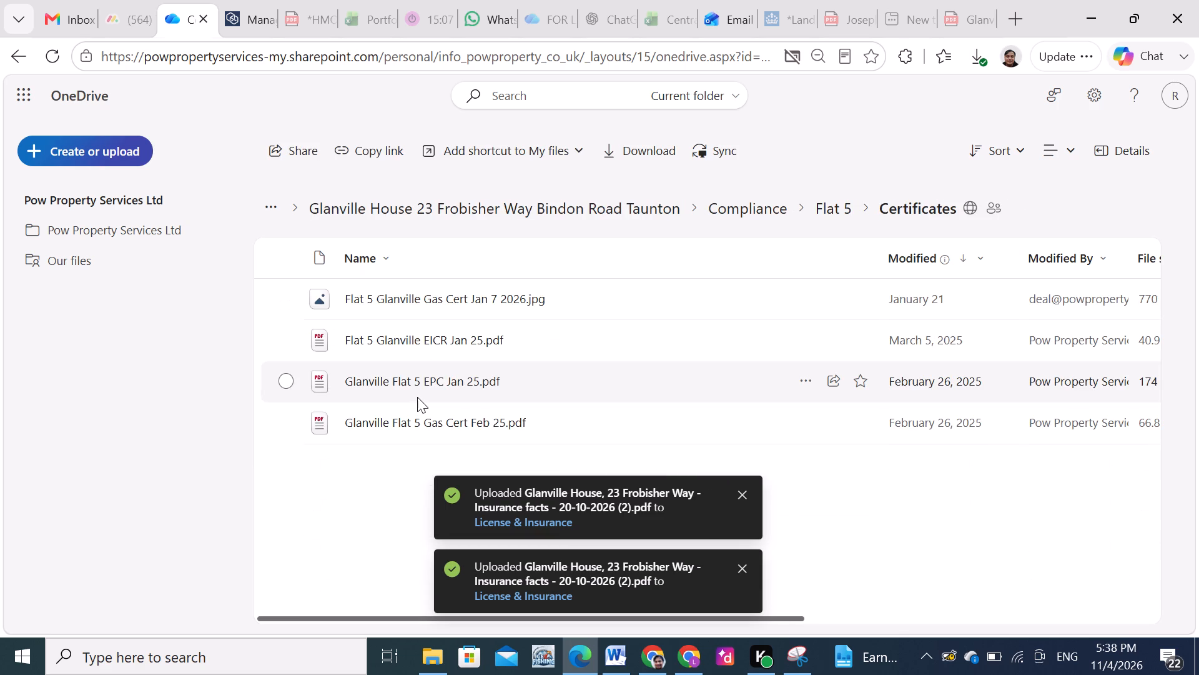
pyautogui.click(828, 212)
pyautogui.click(387, 340)
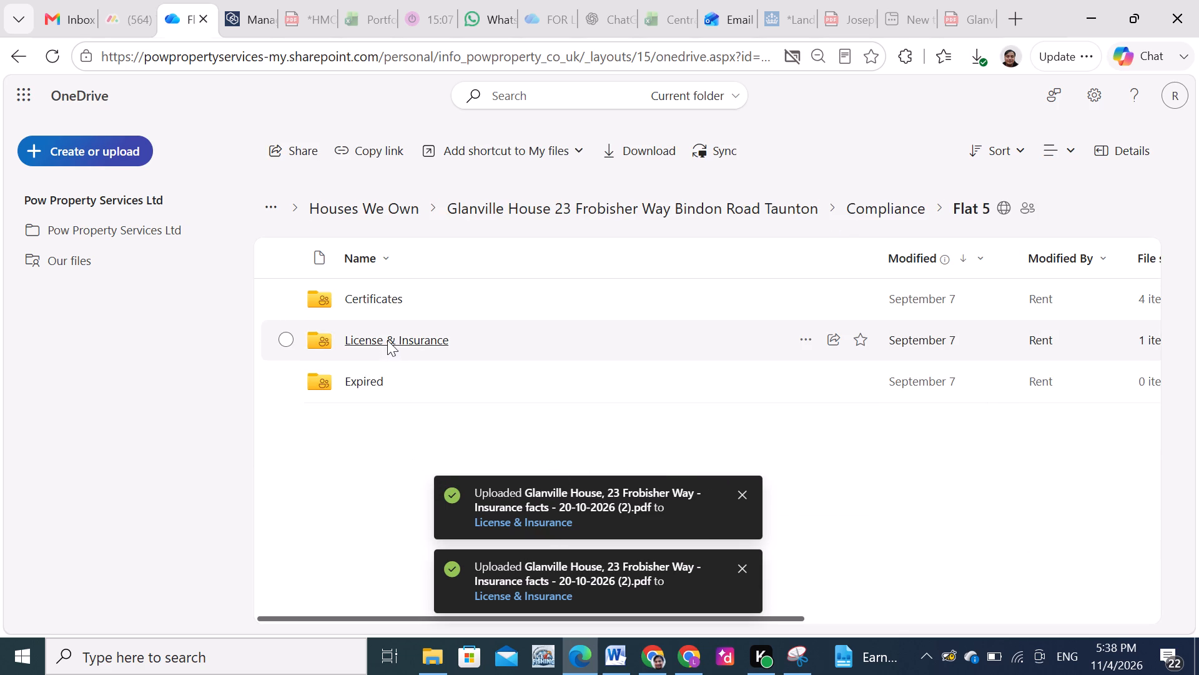
pyautogui.click(112, 147)
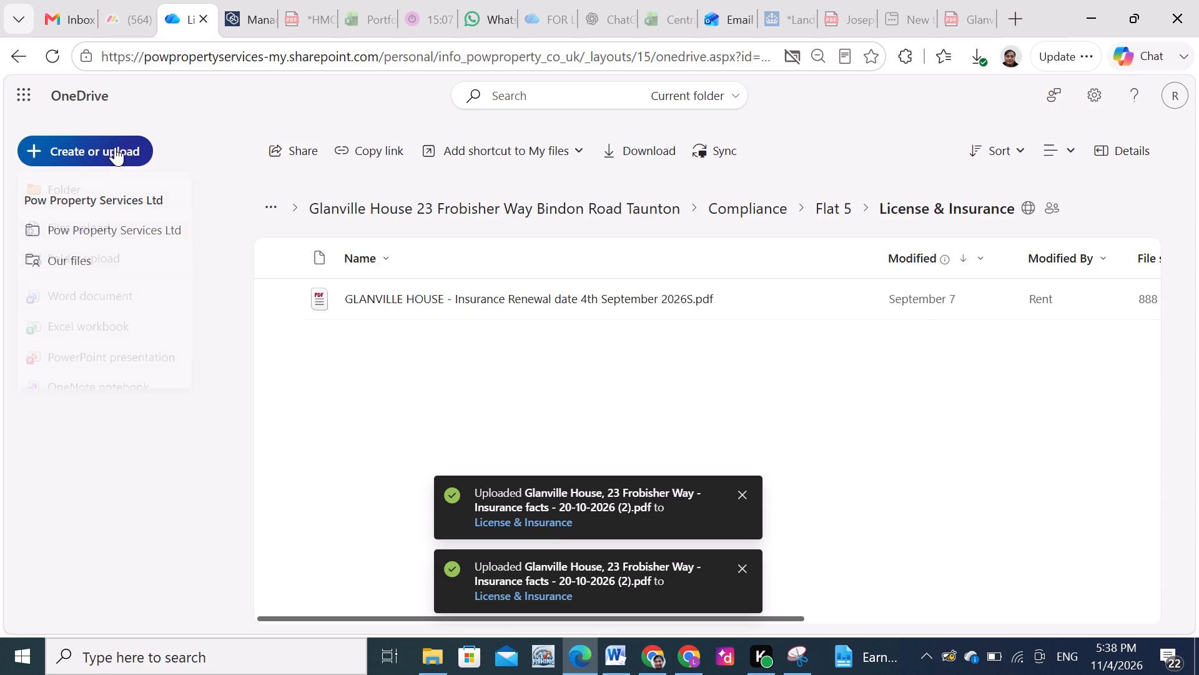
pyautogui.click(96, 225)
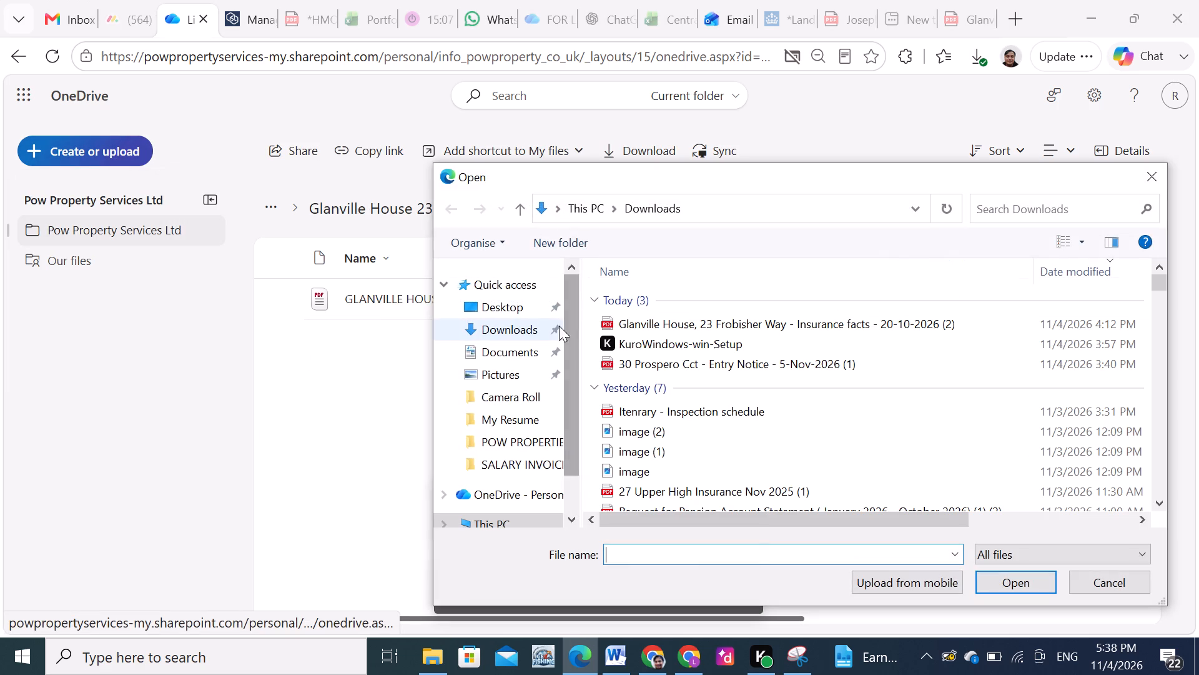
pyautogui.click(666, 324)
pyautogui.click(1008, 581)
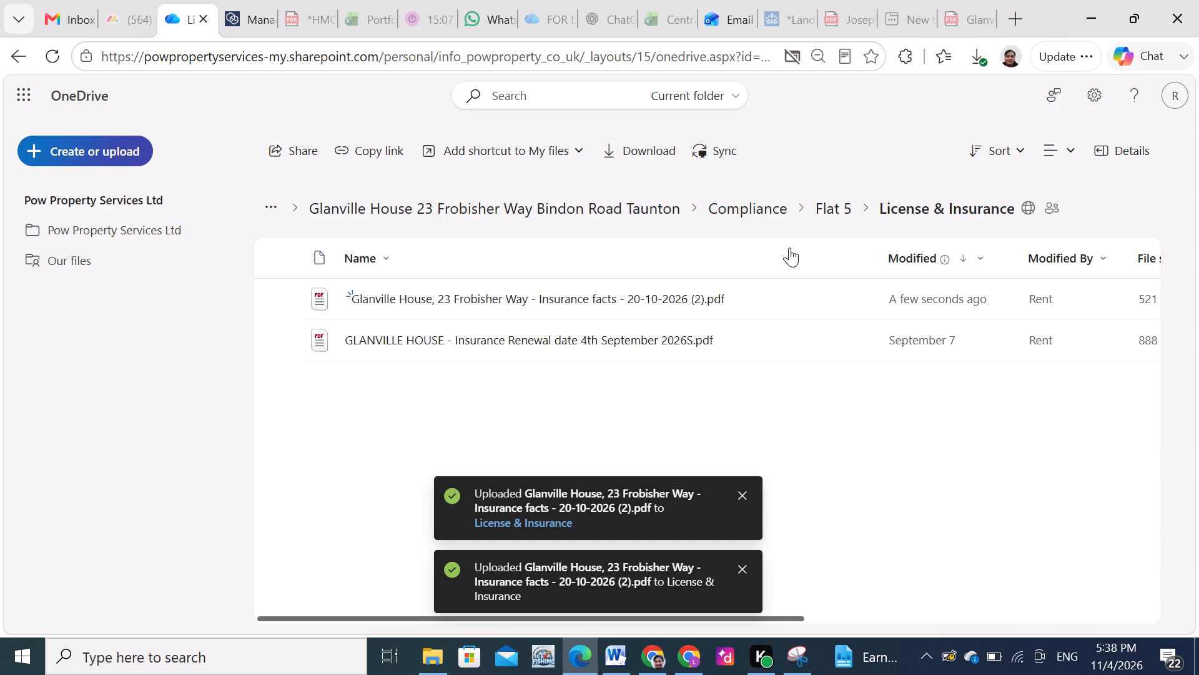
# Upload the Glanville House "Insurance facts - 20-10-2026 (2)" PDF from Downloads into Flat 6's License & Insurance folder under Compliance.
pyautogui.click(764, 207)
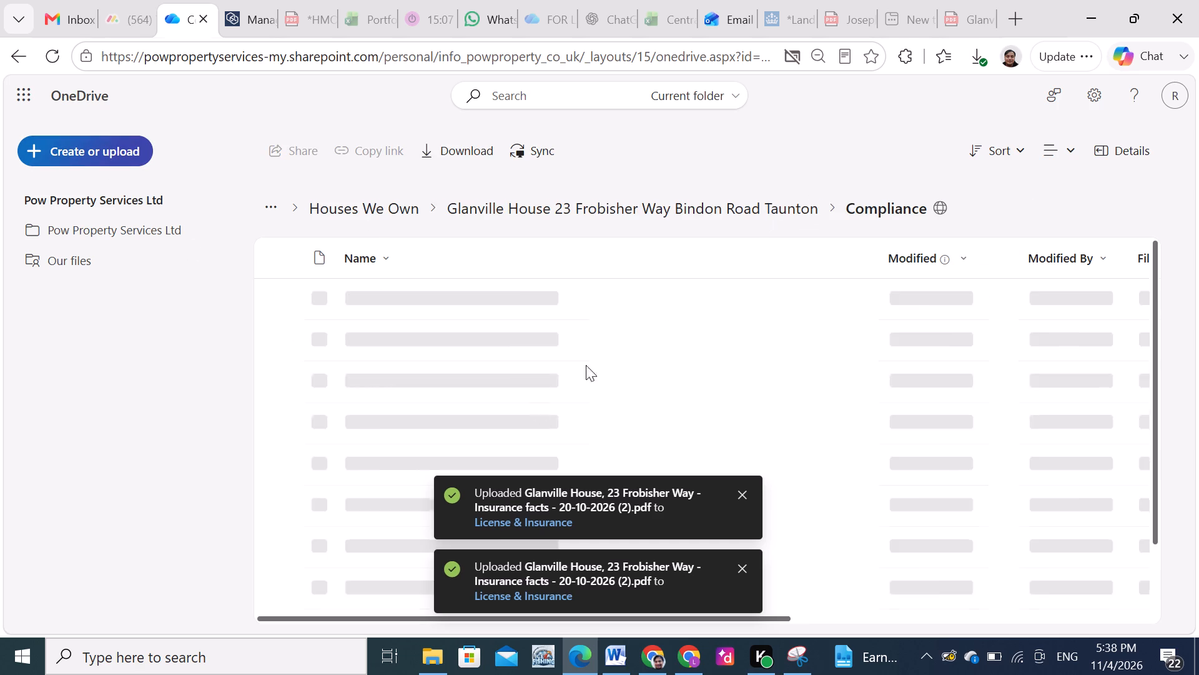
pyautogui.scroll(-1, 403, 459)
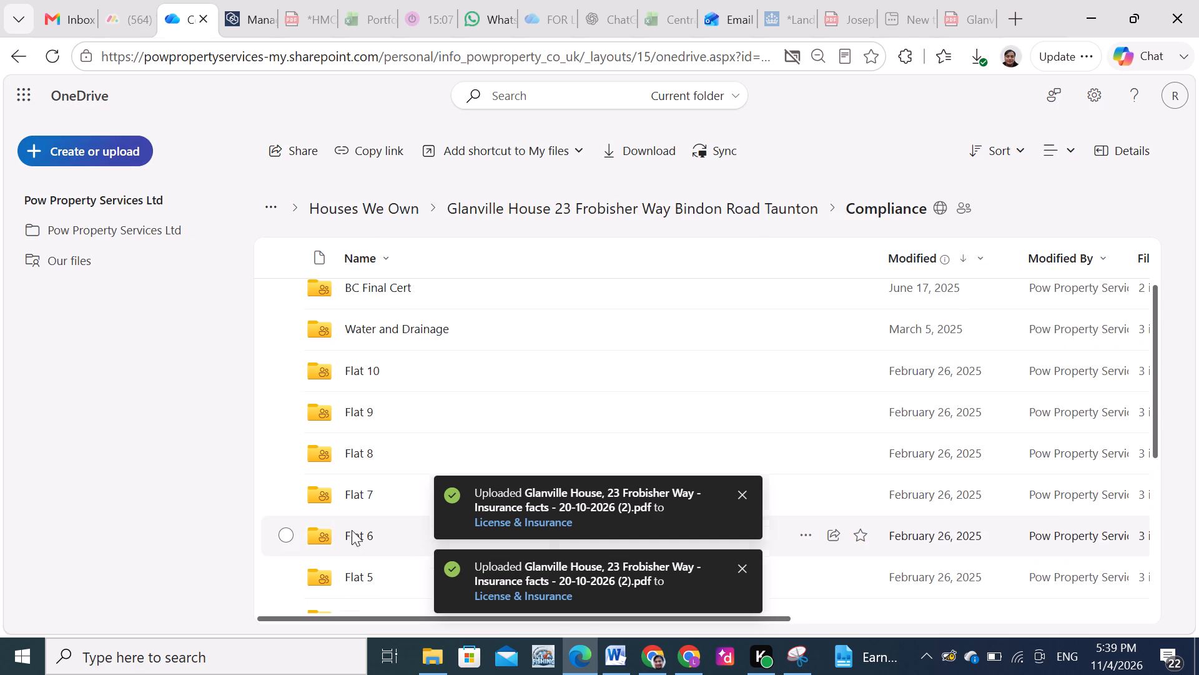
pyautogui.click(352, 536)
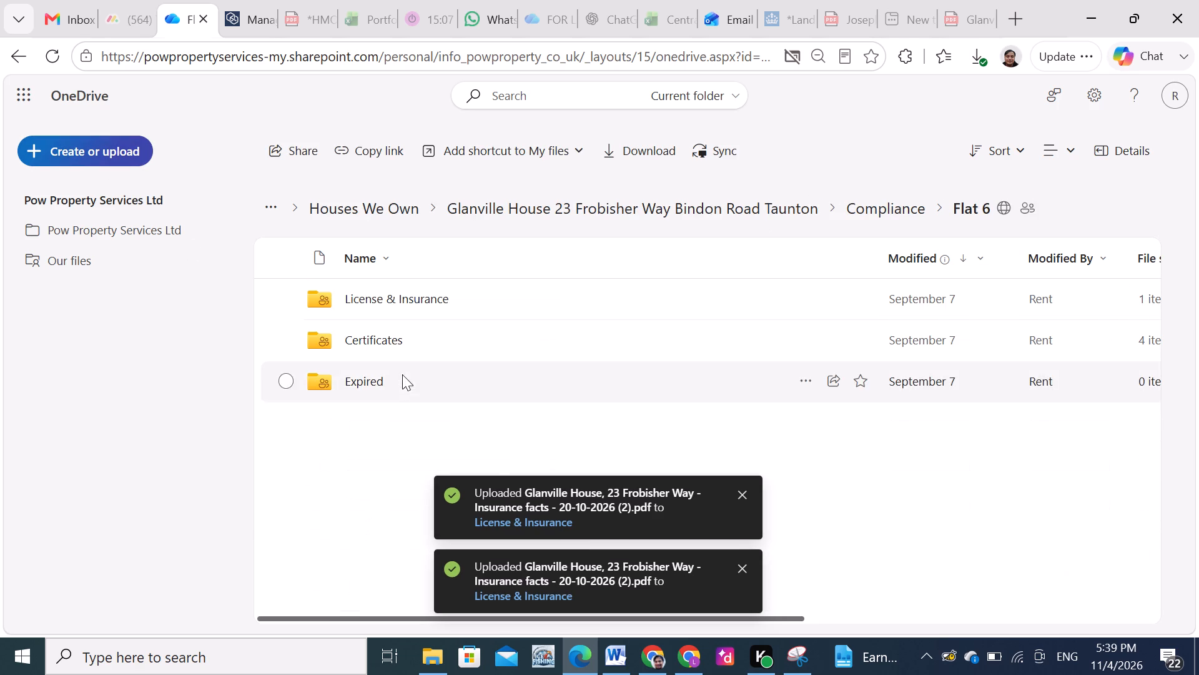
pyautogui.click(405, 299)
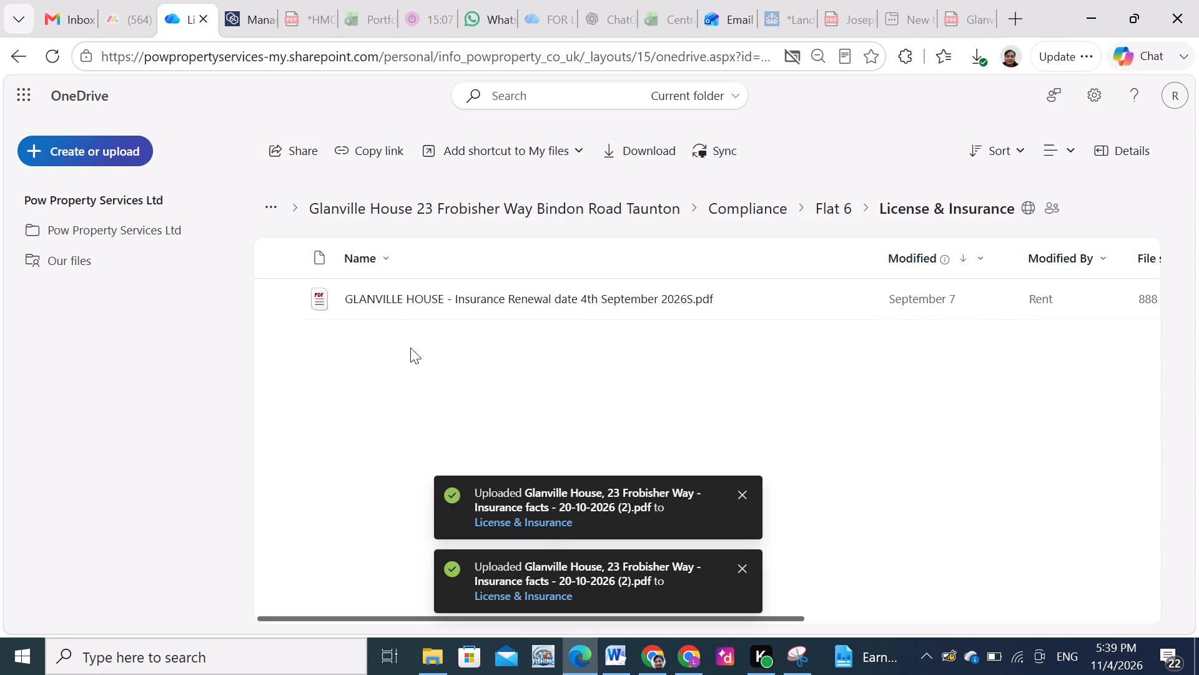
pyautogui.click(106, 159)
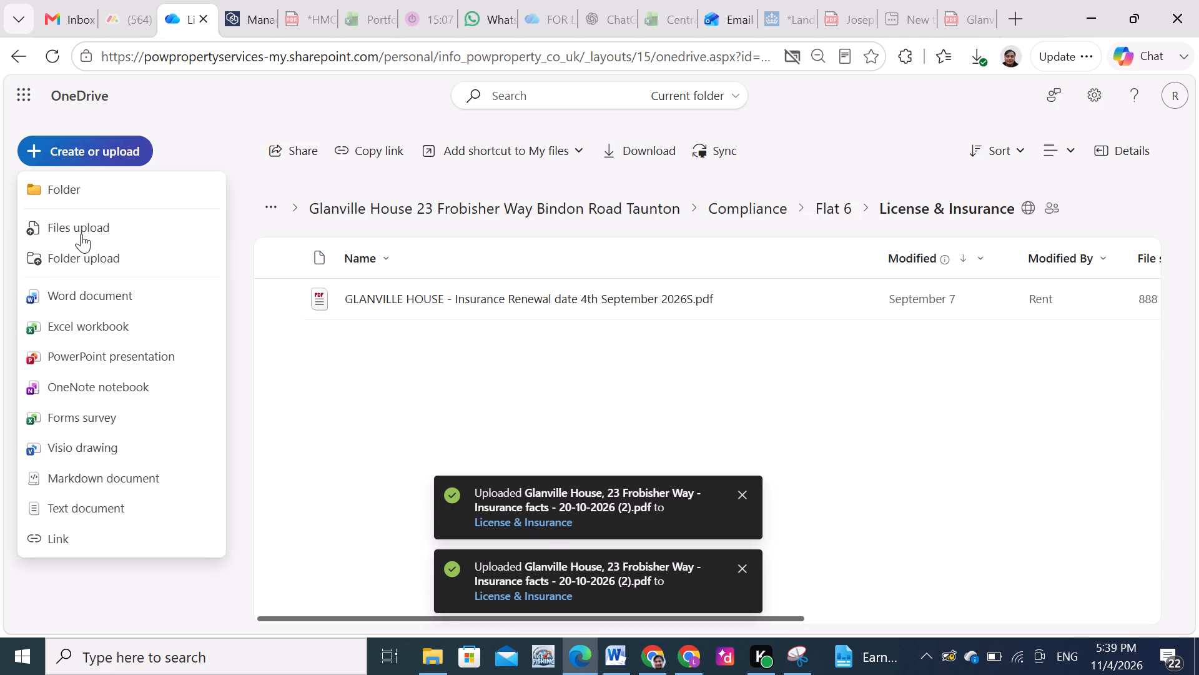
pyautogui.click(81, 234)
pyautogui.click(684, 317)
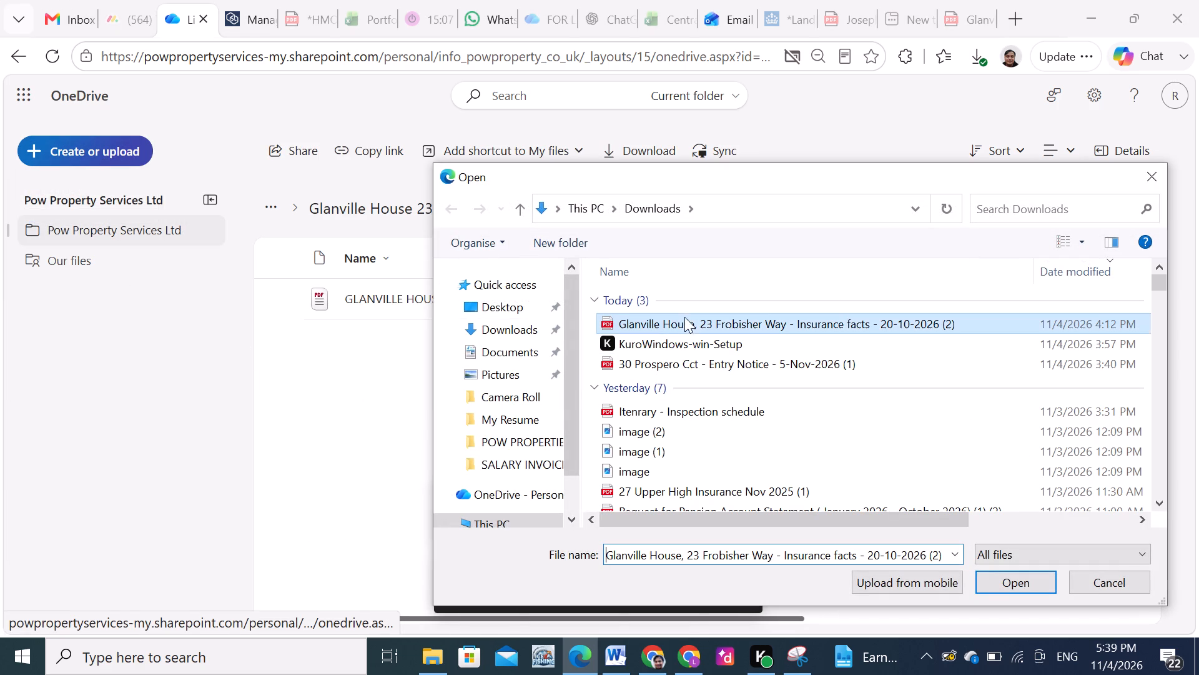
pyautogui.click(1000, 587)
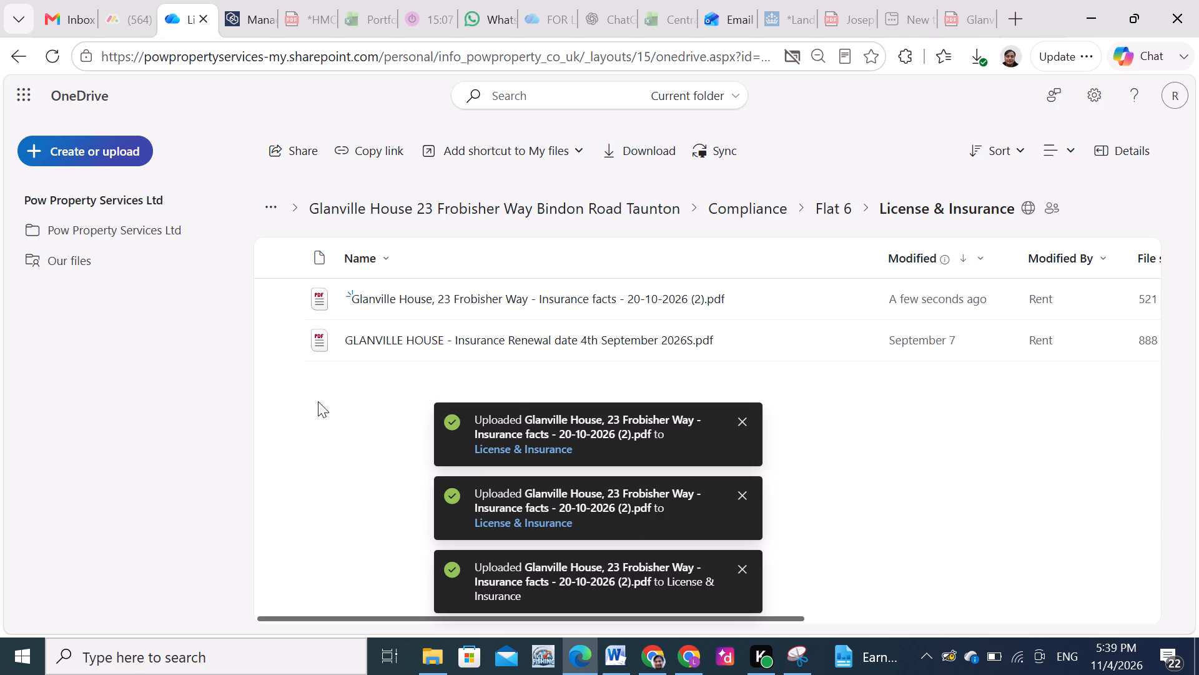
pyautogui.click(745, 208)
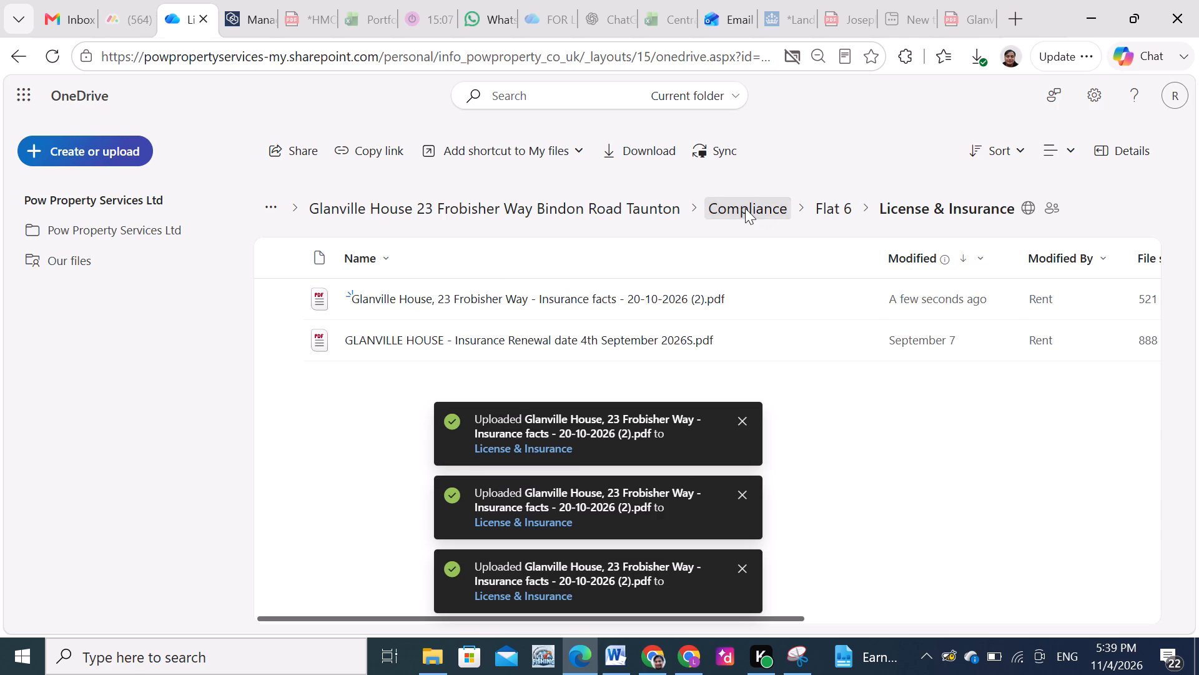
pyautogui.scroll(-1, 400, 519)
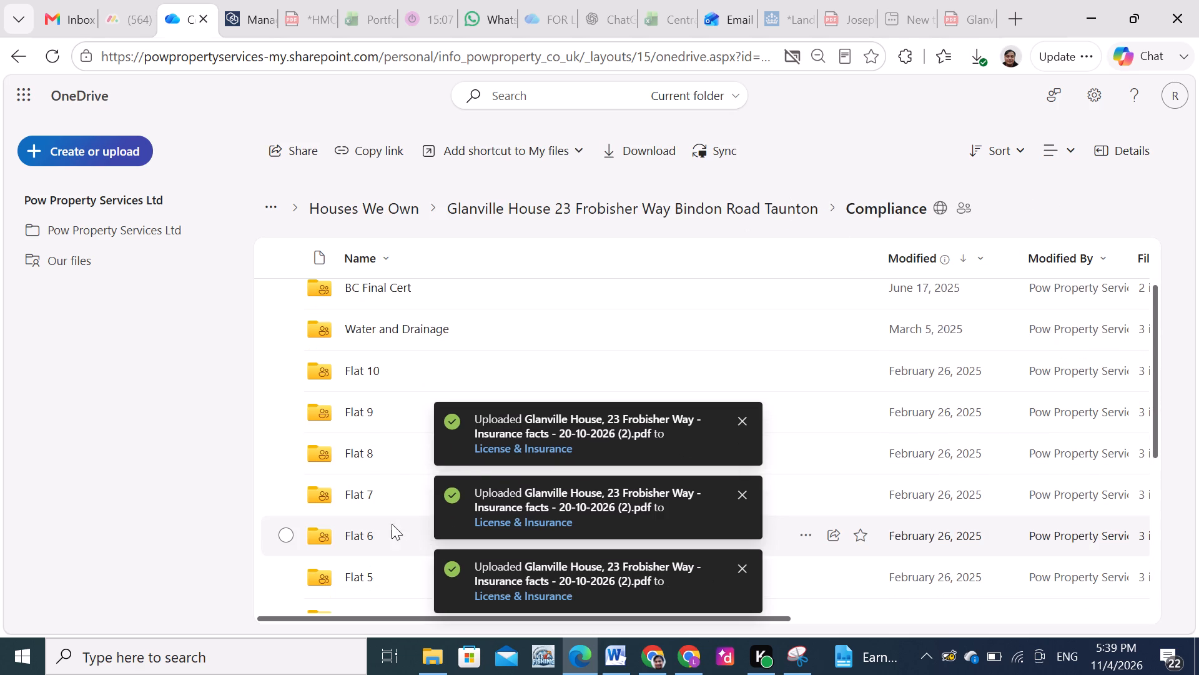
pyautogui.click(365, 494)
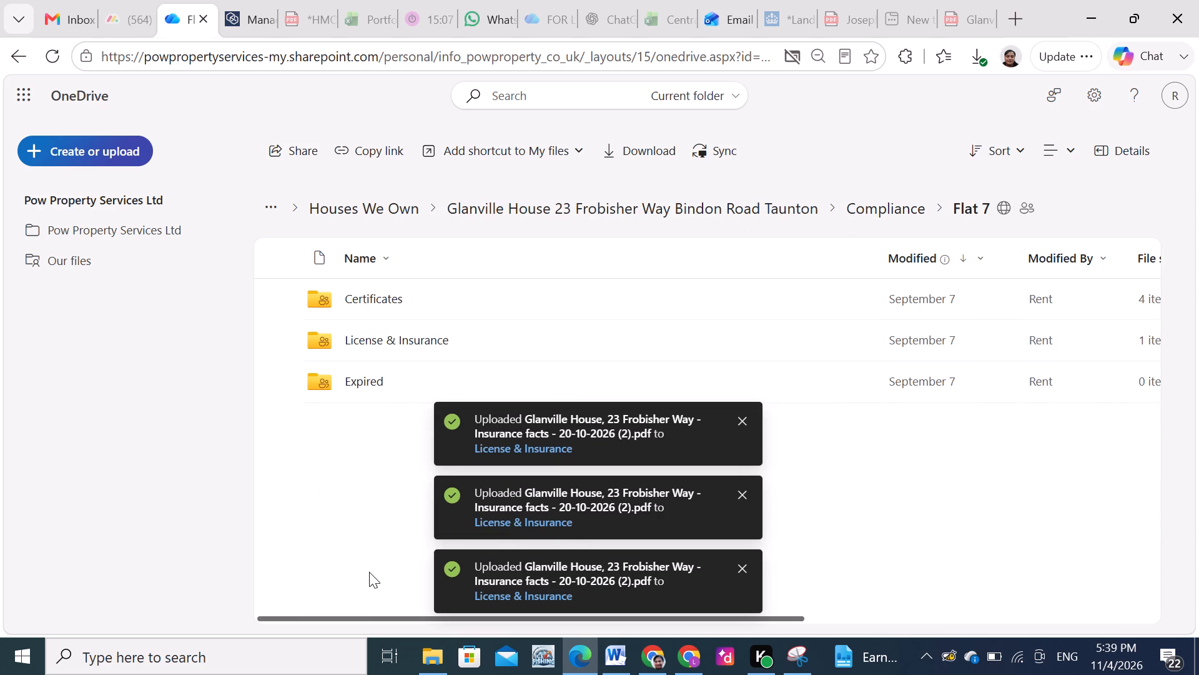
pyautogui.click(379, 340)
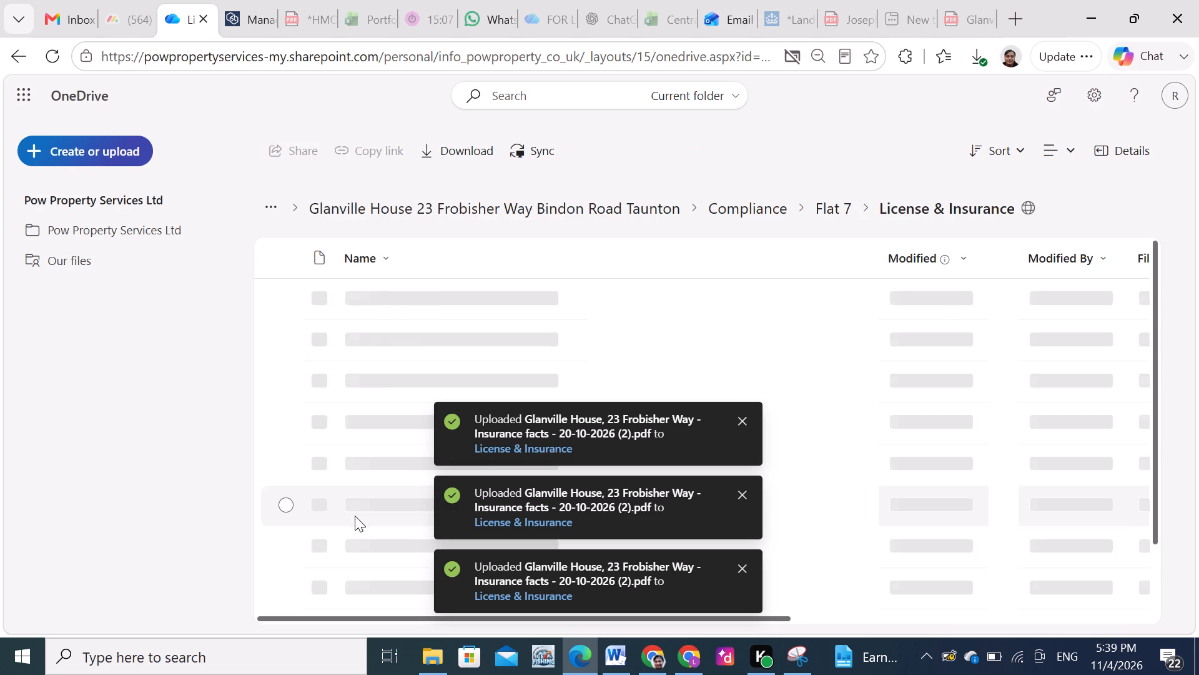
pyautogui.click(86, 151)
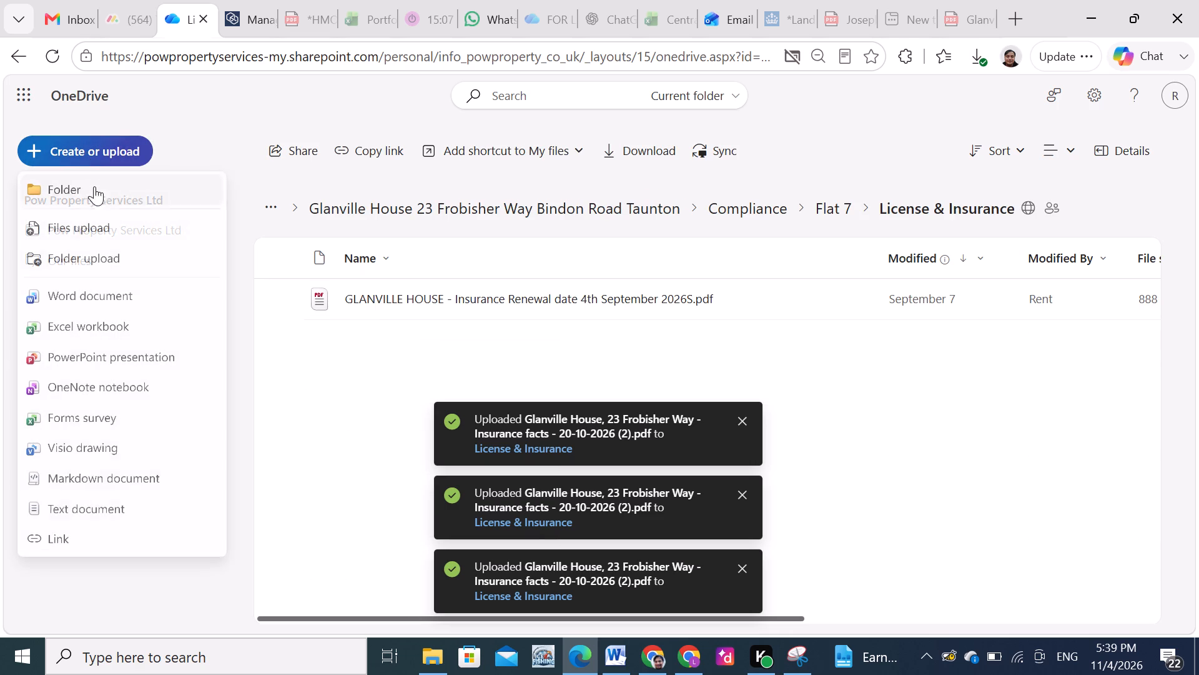
pyautogui.click(82, 225)
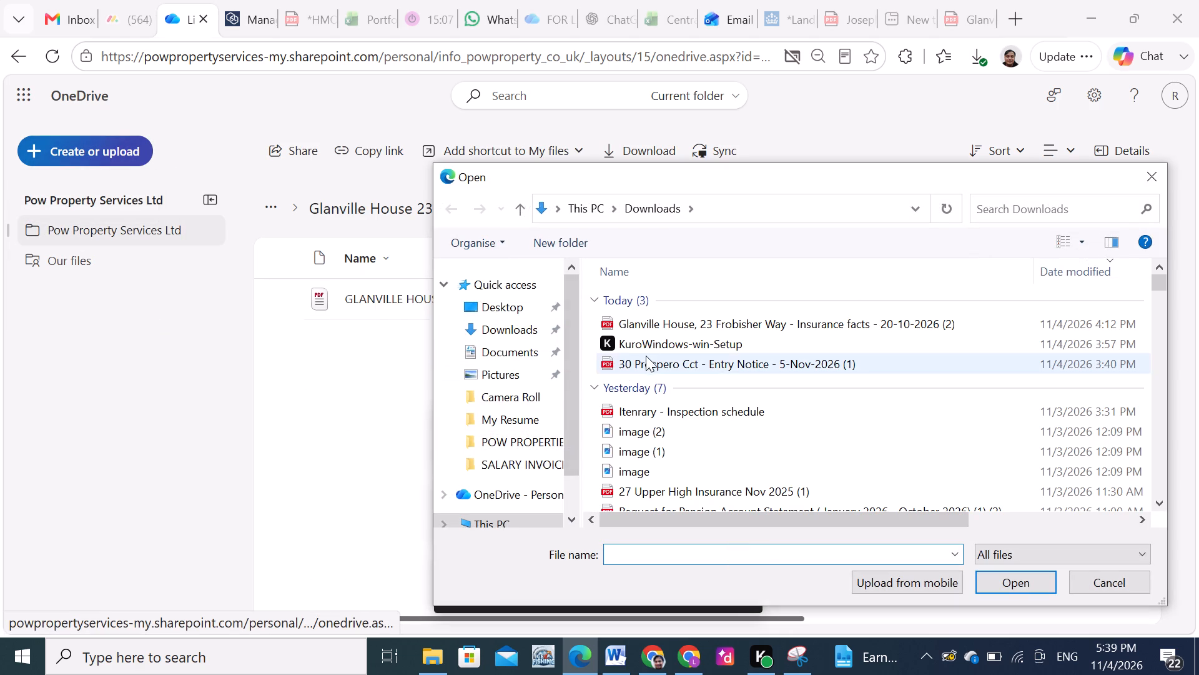
pyautogui.click(665, 327)
pyautogui.click(997, 584)
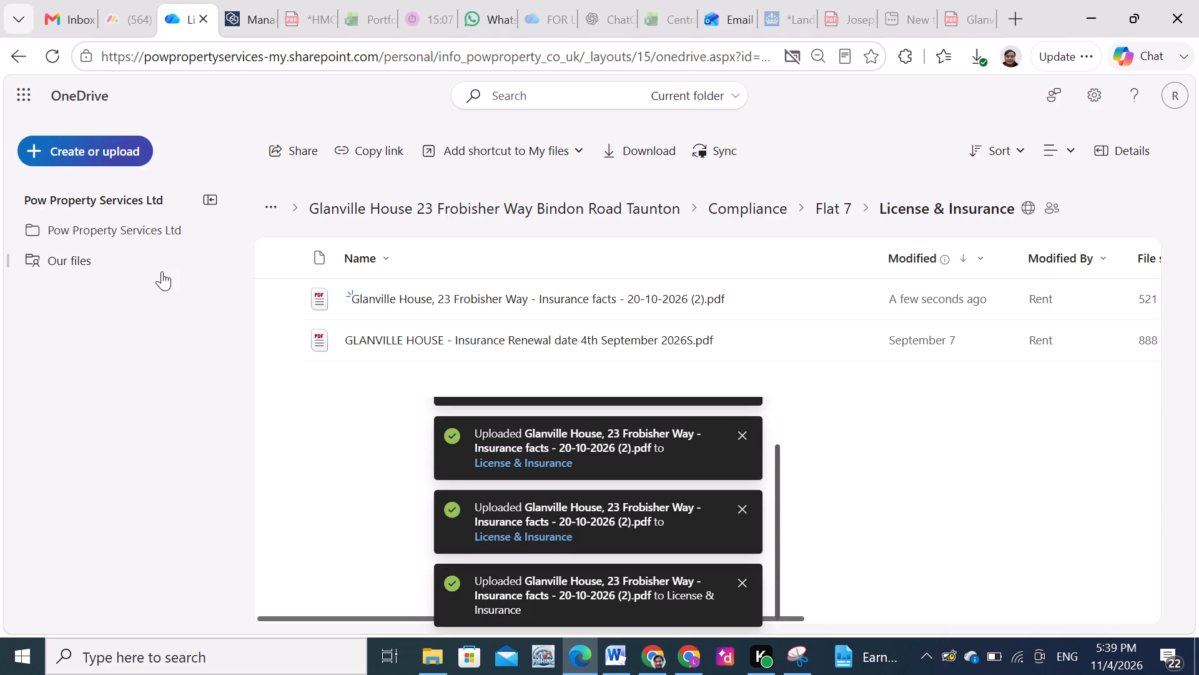
pyautogui.click(99, 158)
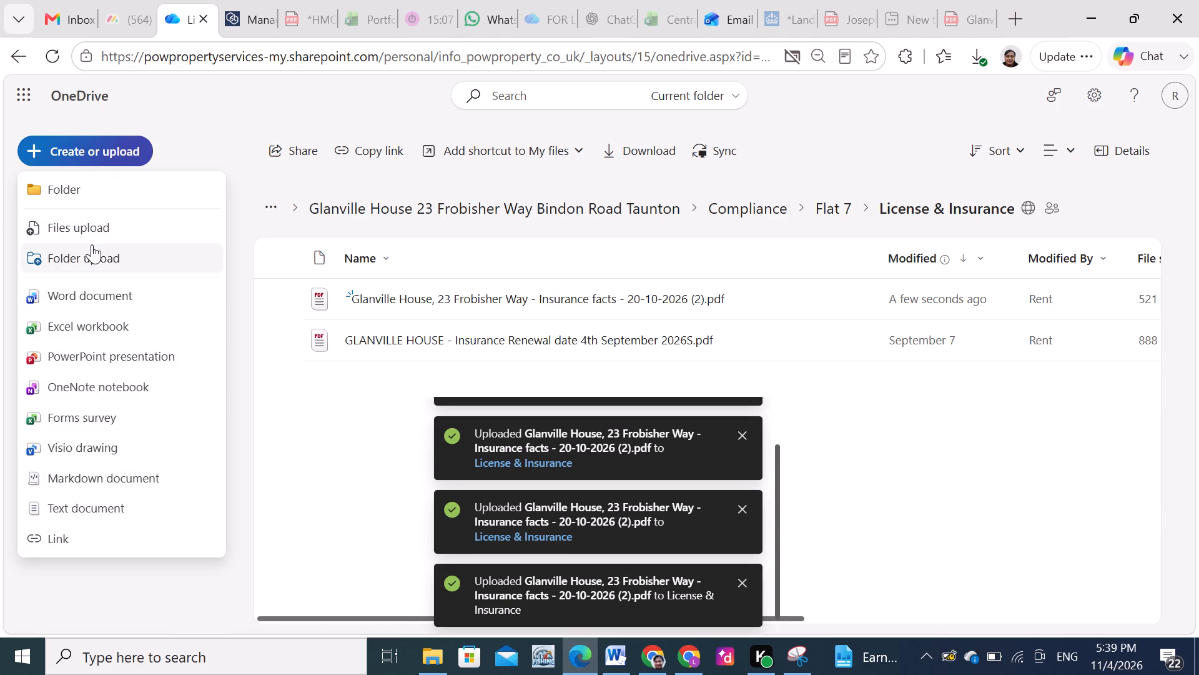
pyautogui.click(297, 389)
# Upload the Glanville House "Insurance facts - 20-10-2026 (2)" PDF from Downloads into Flat 8's License & Insurance folder under Compliance.
pyautogui.click(762, 213)
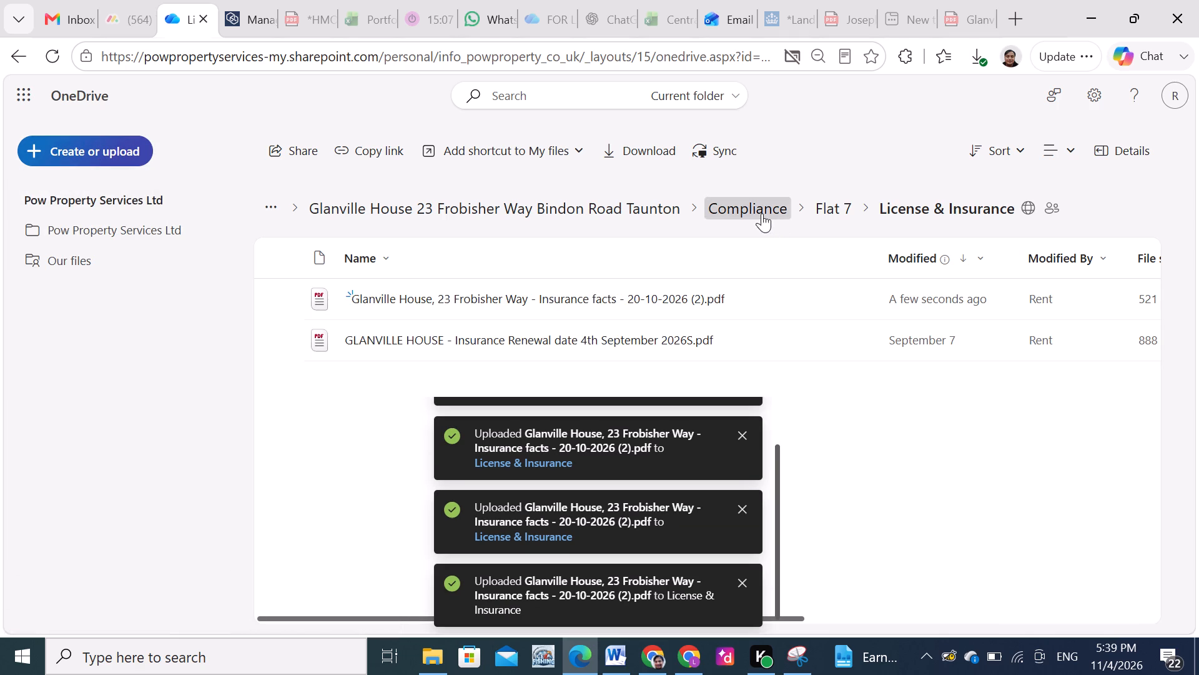
pyautogui.scroll(-1, 371, 532)
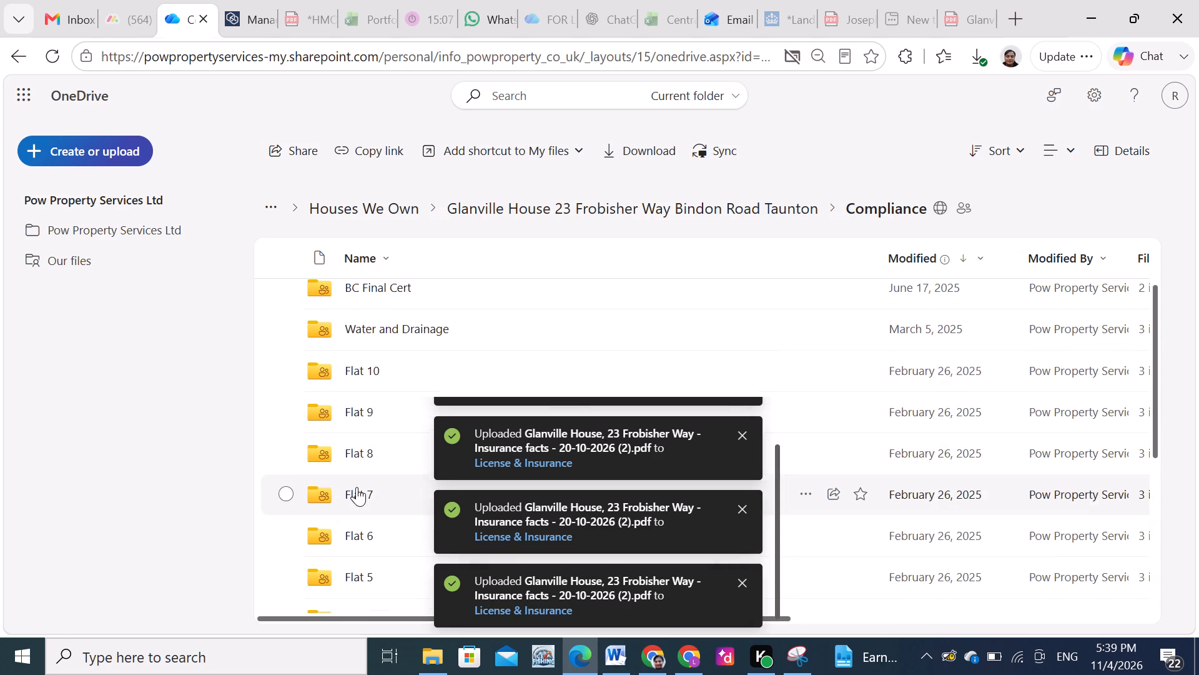
pyautogui.click(352, 457)
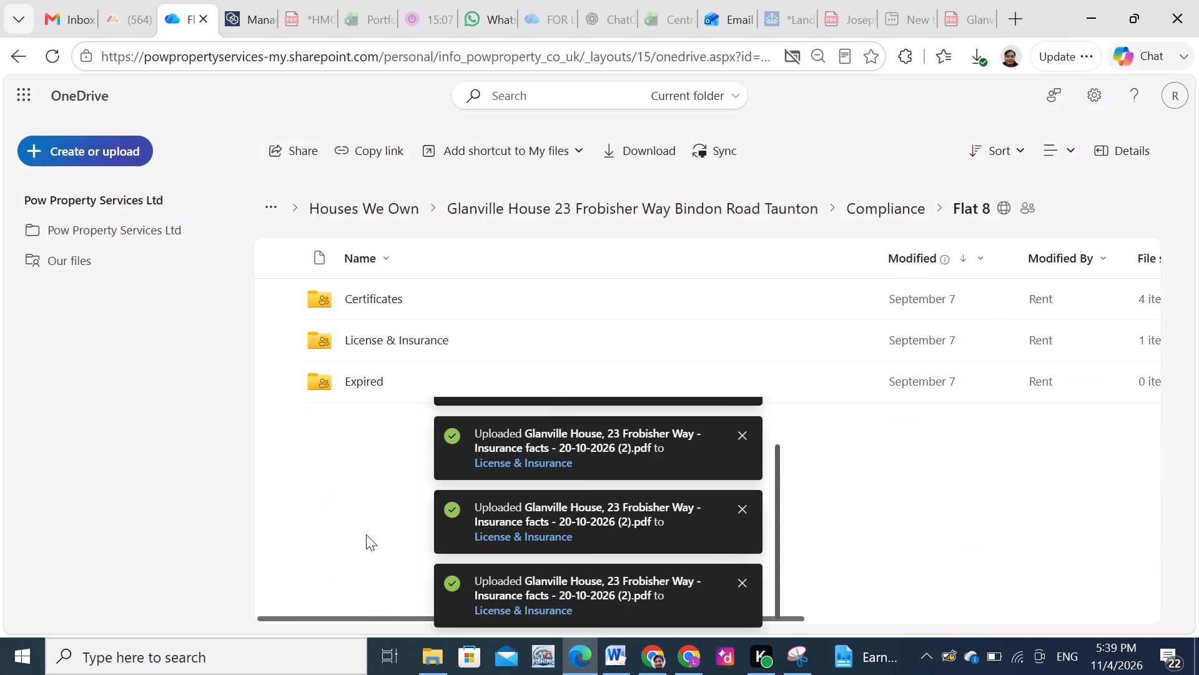
pyautogui.click(374, 339)
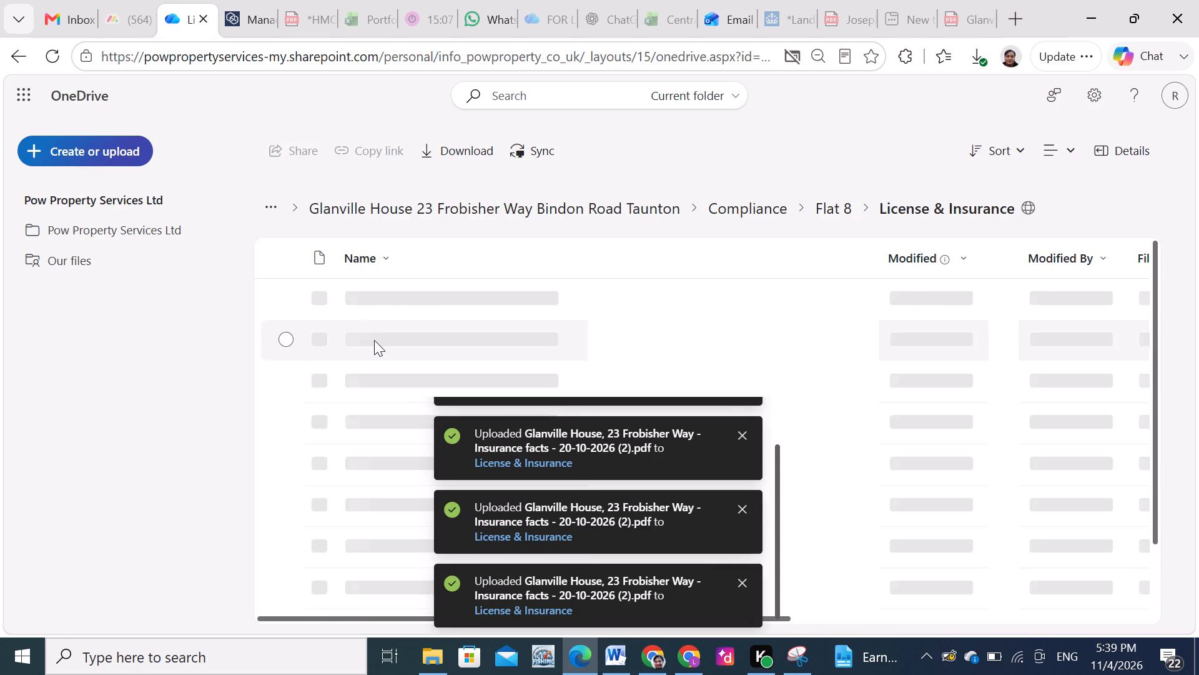
pyautogui.click(52, 152)
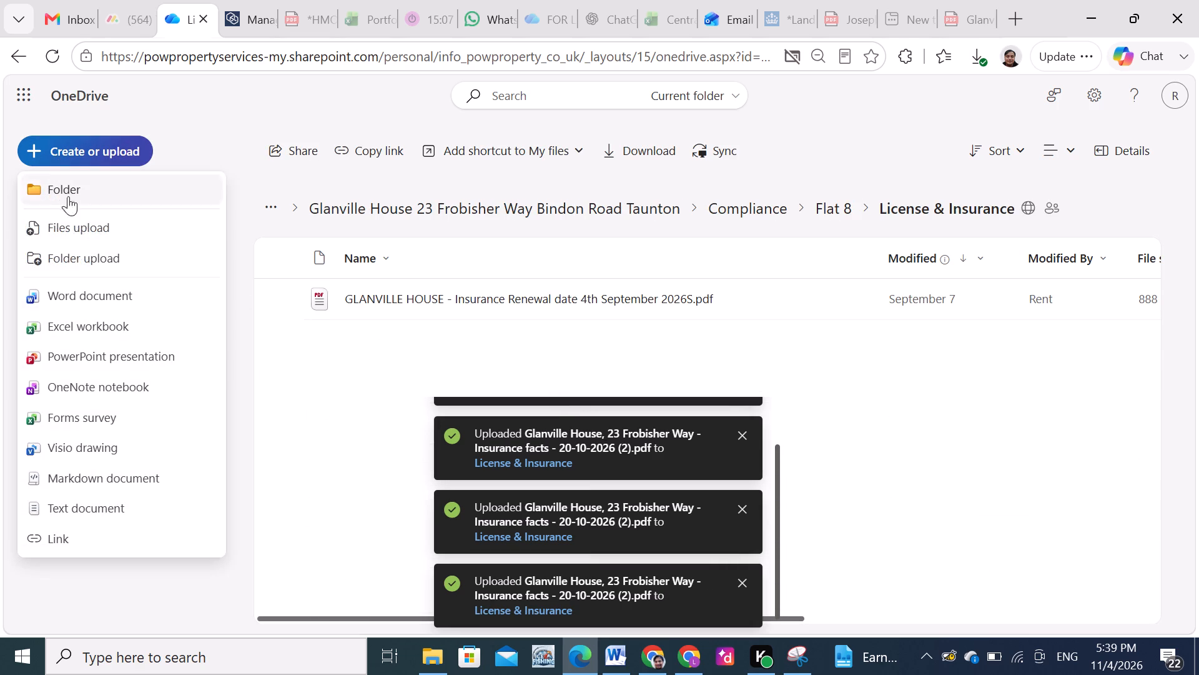
pyautogui.click(77, 222)
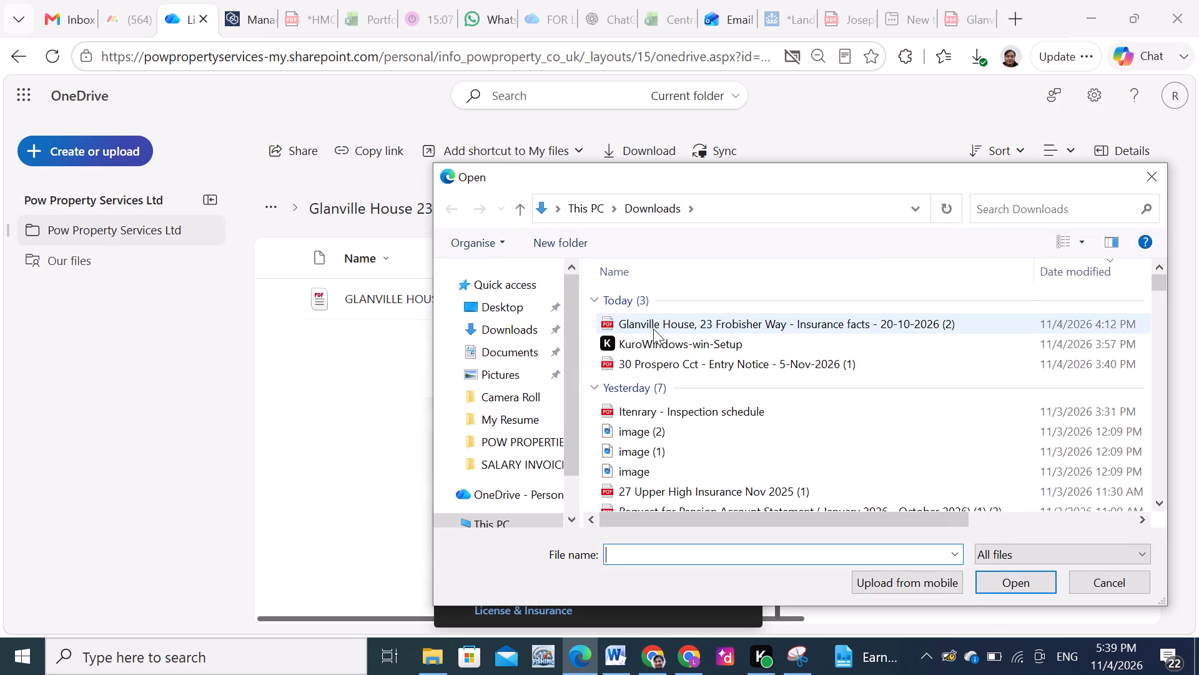
pyautogui.click(652, 329)
pyautogui.click(1003, 578)
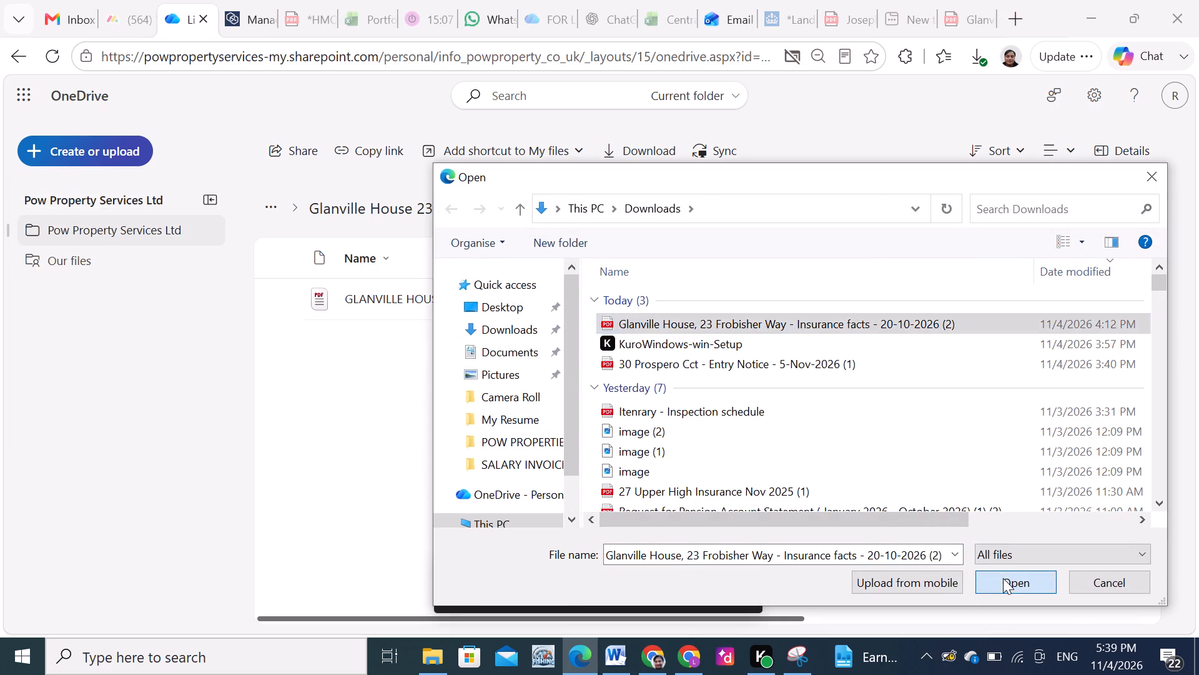
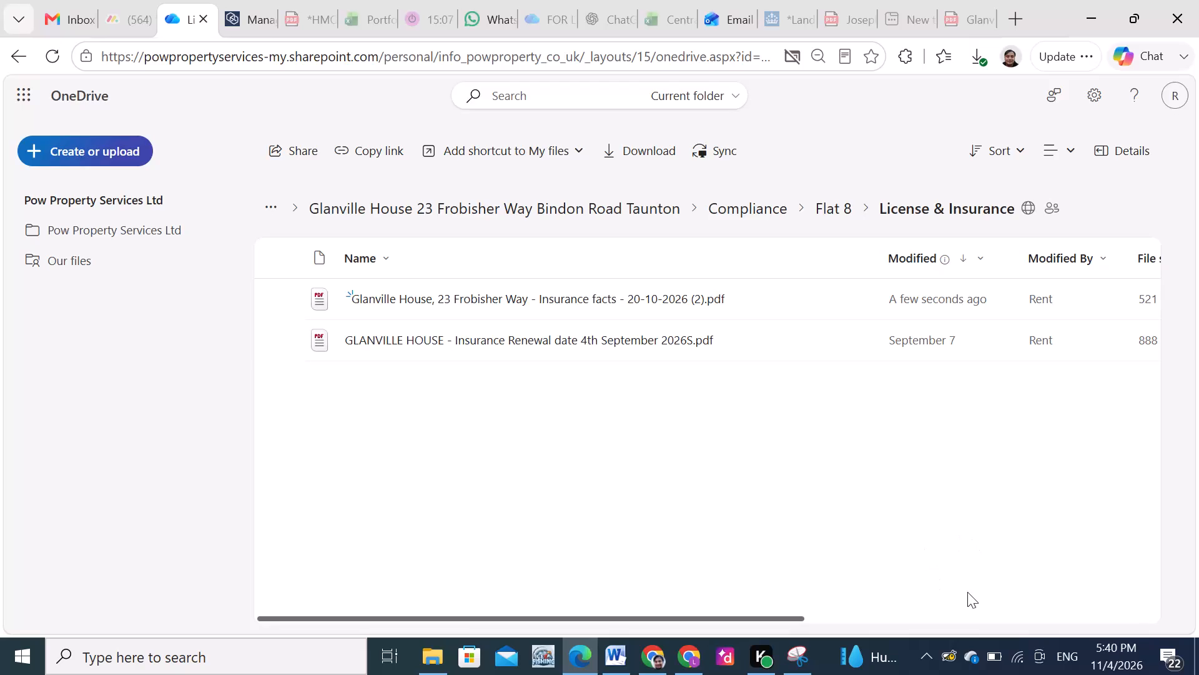
pyautogui.click(762, 210)
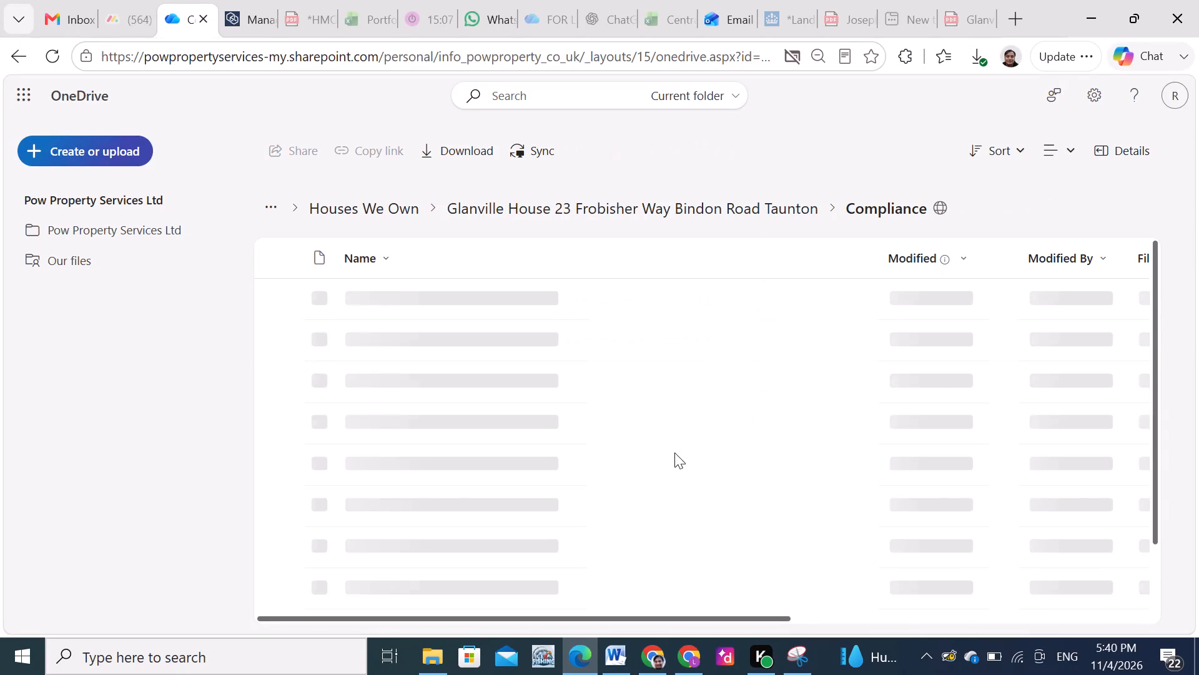
pyautogui.click(361, 510)
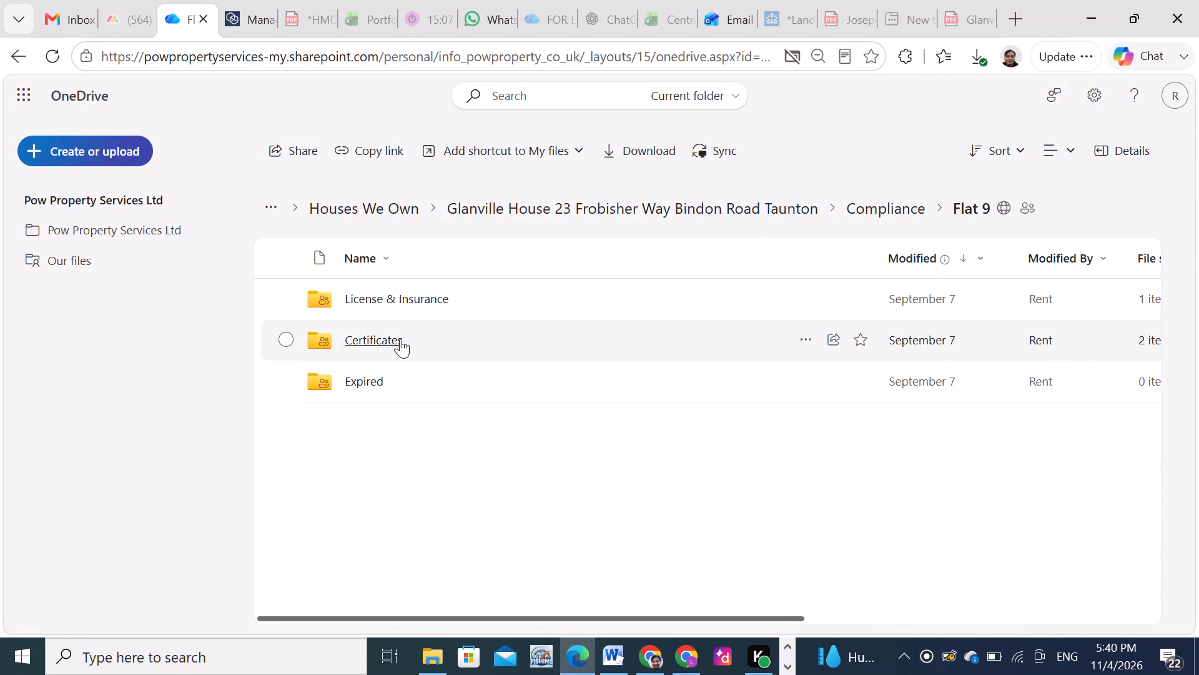
pyautogui.click(387, 302)
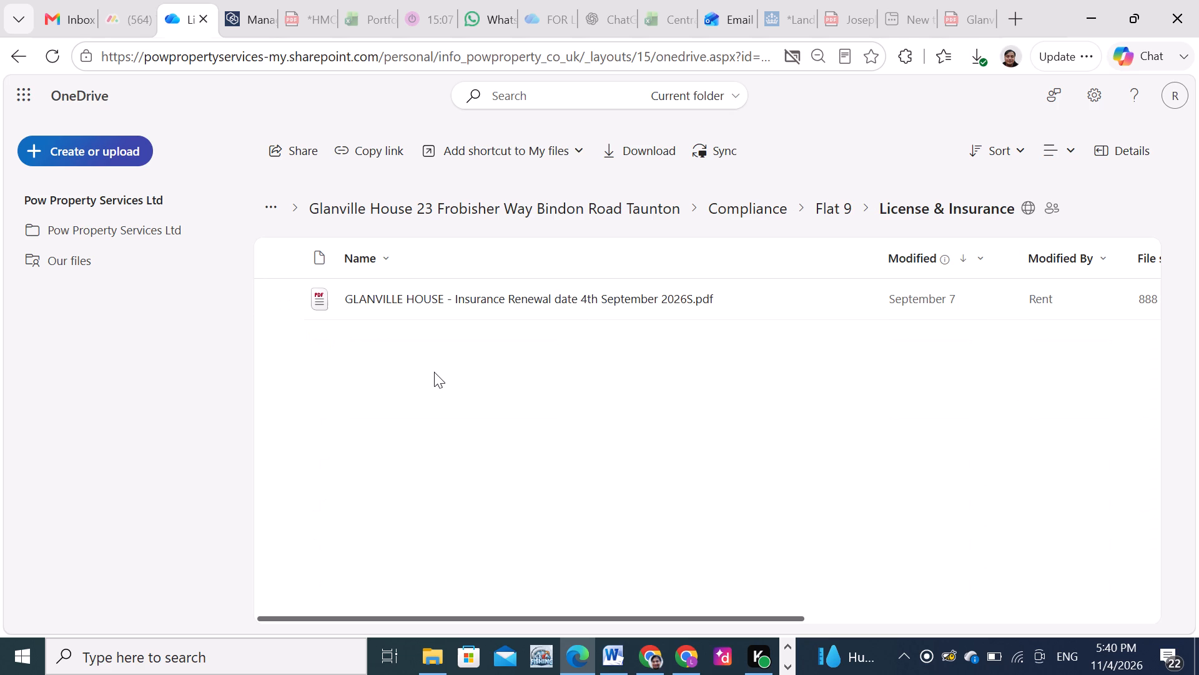
pyautogui.click(115, 147)
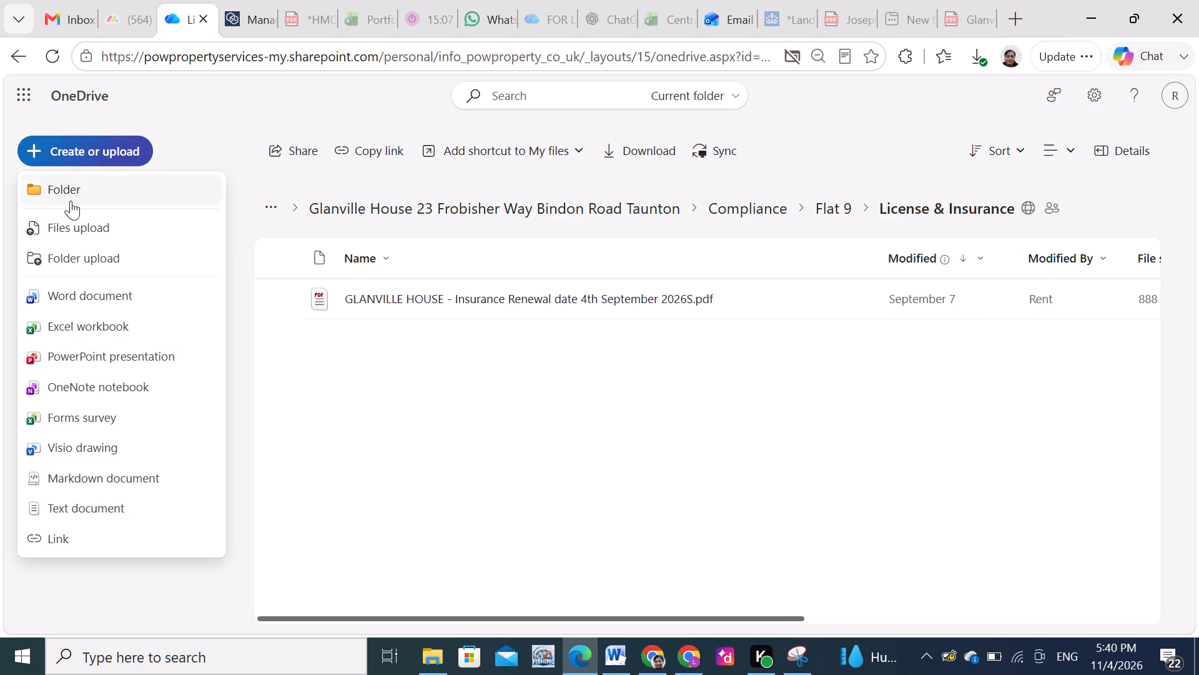
pyautogui.click(64, 224)
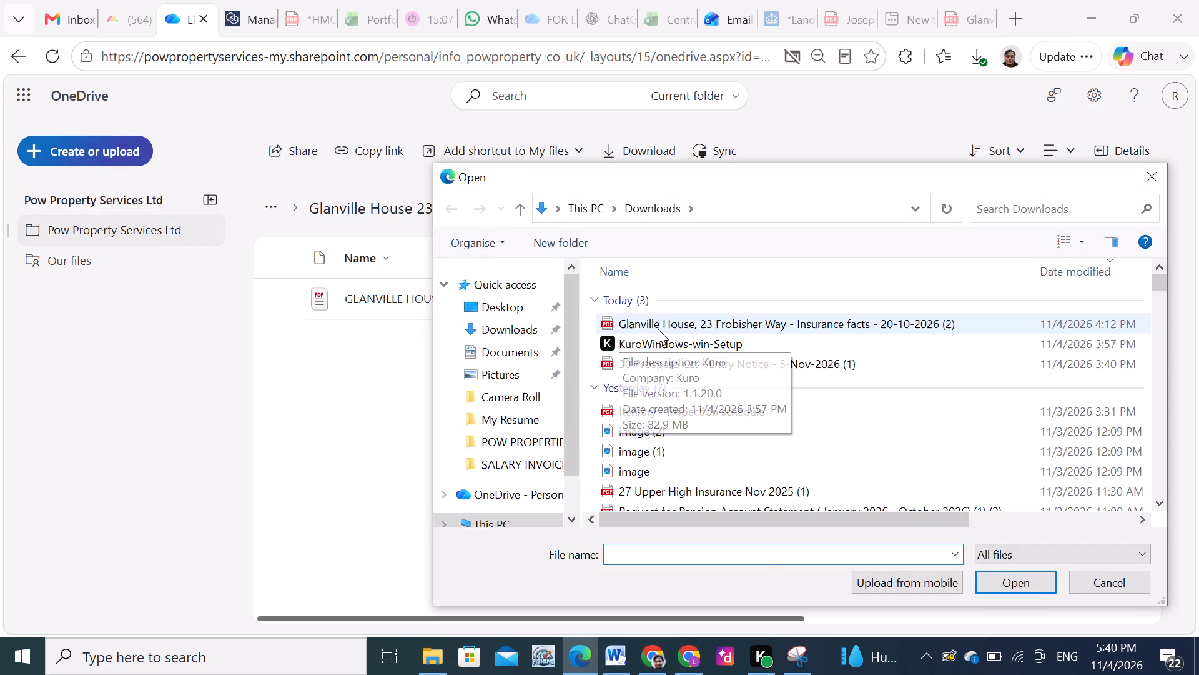
pyautogui.click(658, 327)
pyautogui.click(998, 586)
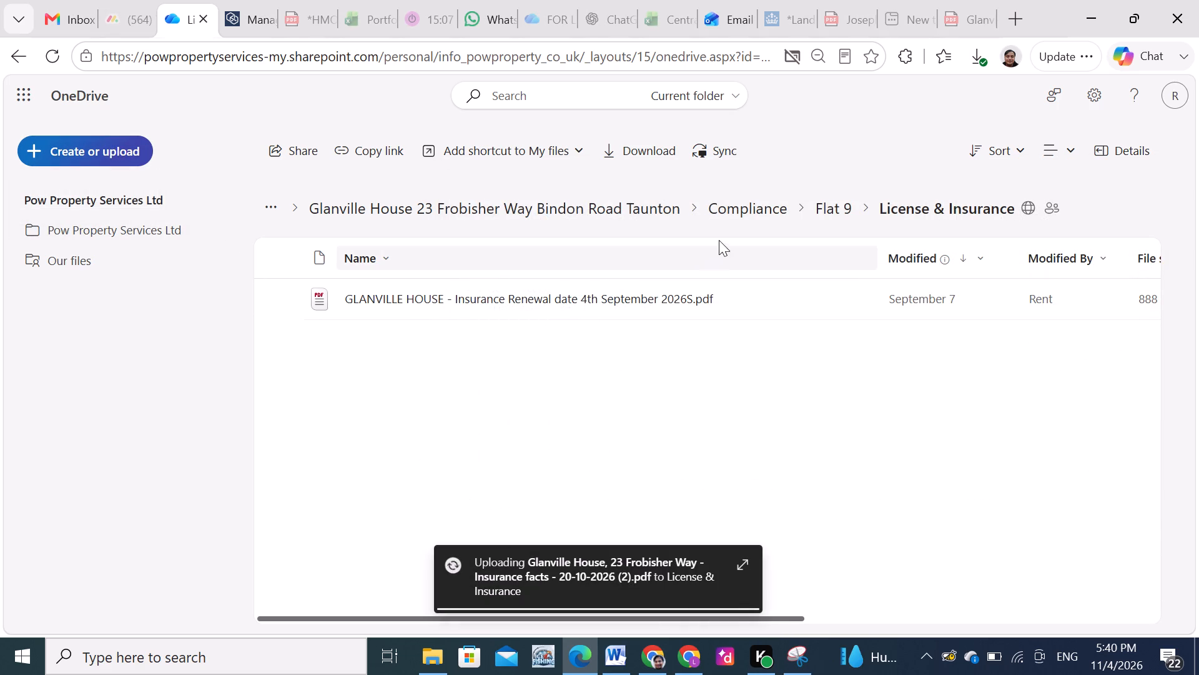
# Upload the Glanville House "Insurance facts - 20-10-2026 (2)" PDF from Downloads into Flat 10's License & Insurance folder under Compliance.
pyautogui.click(748, 213)
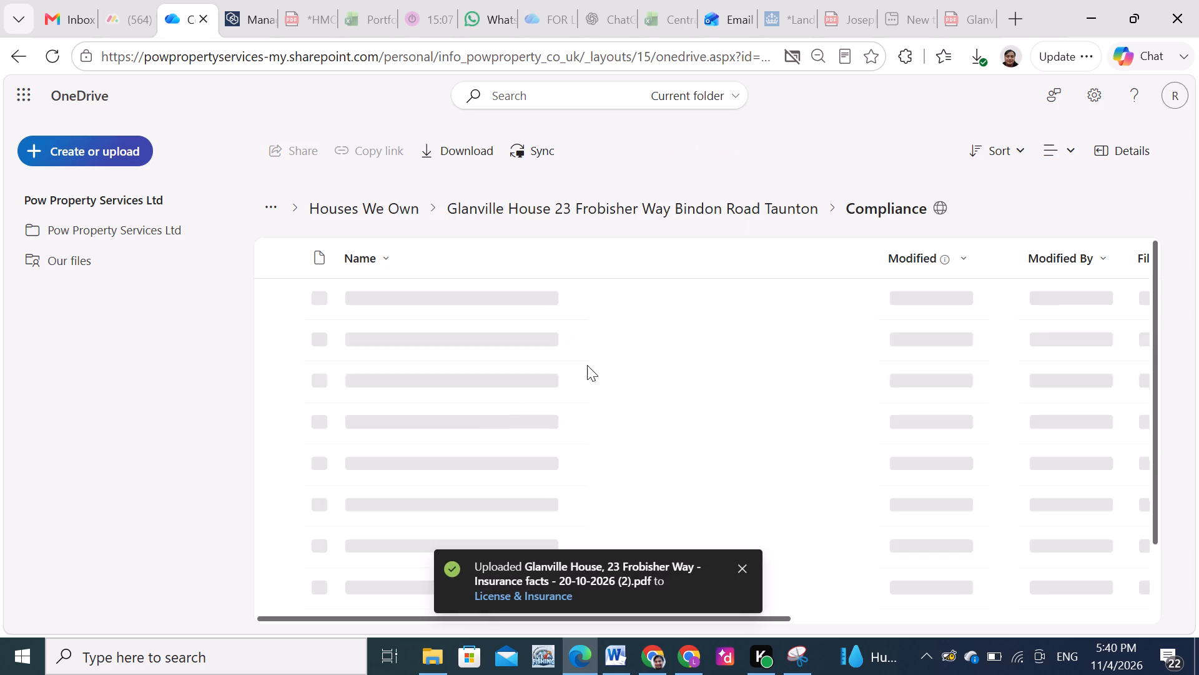
pyautogui.click(370, 465)
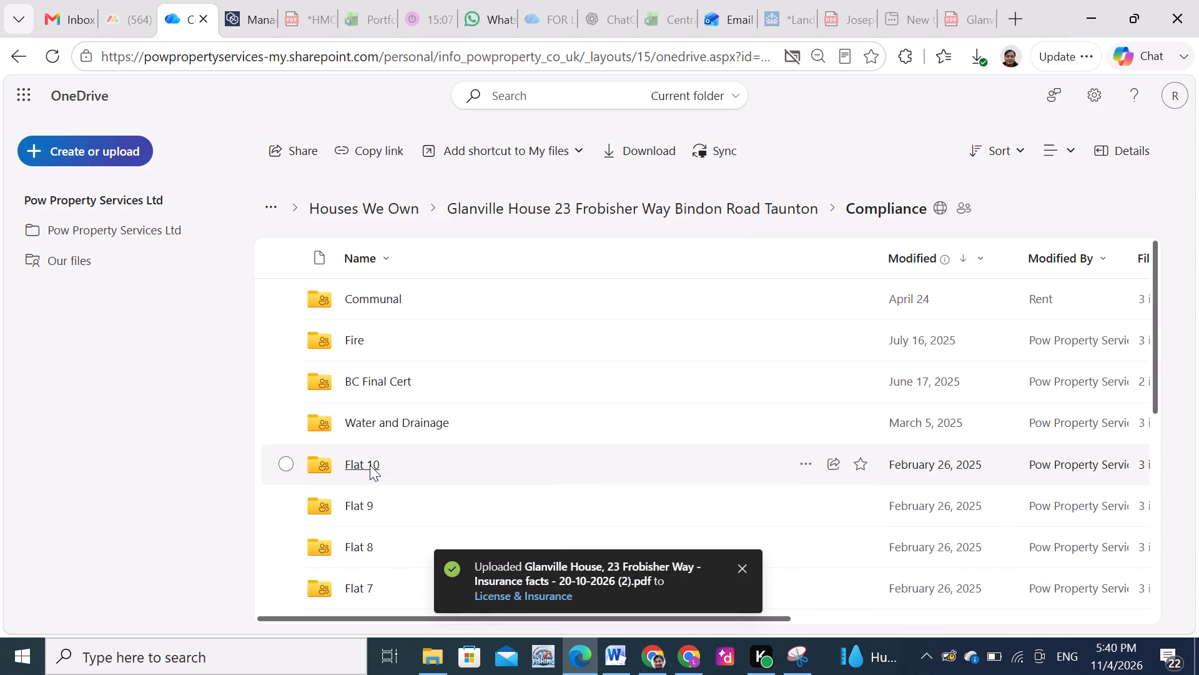
pyautogui.click(387, 304)
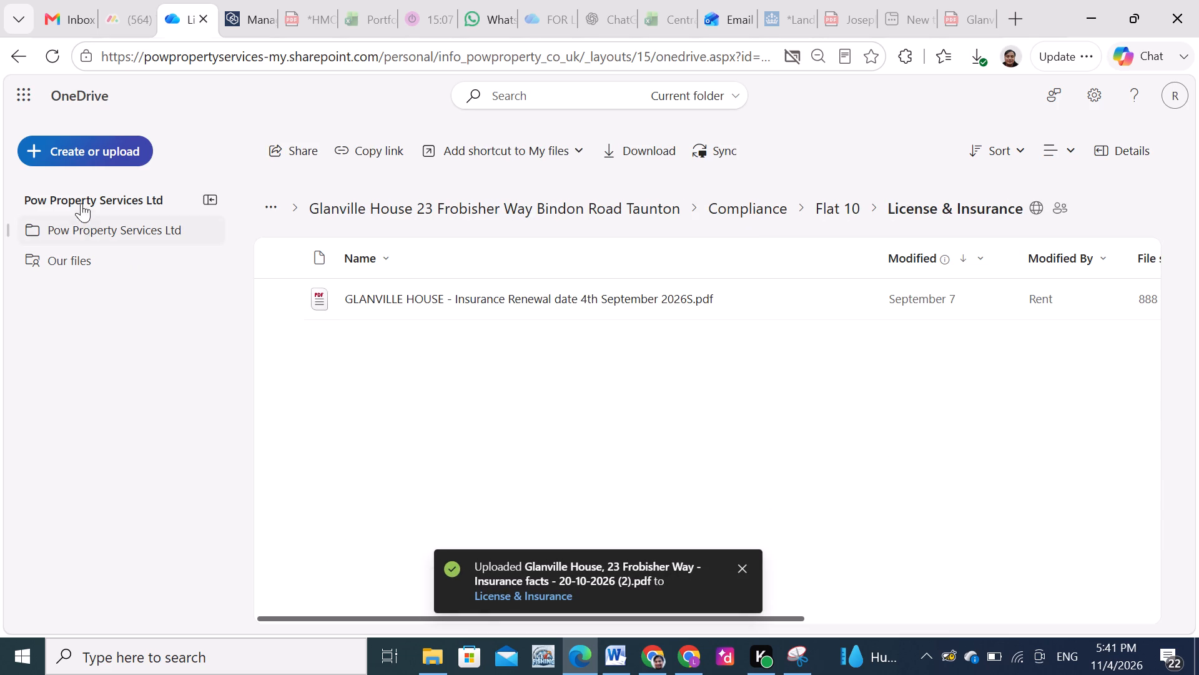
pyautogui.click(82, 155)
pyautogui.click(84, 225)
pyautogui.click(628, 324)
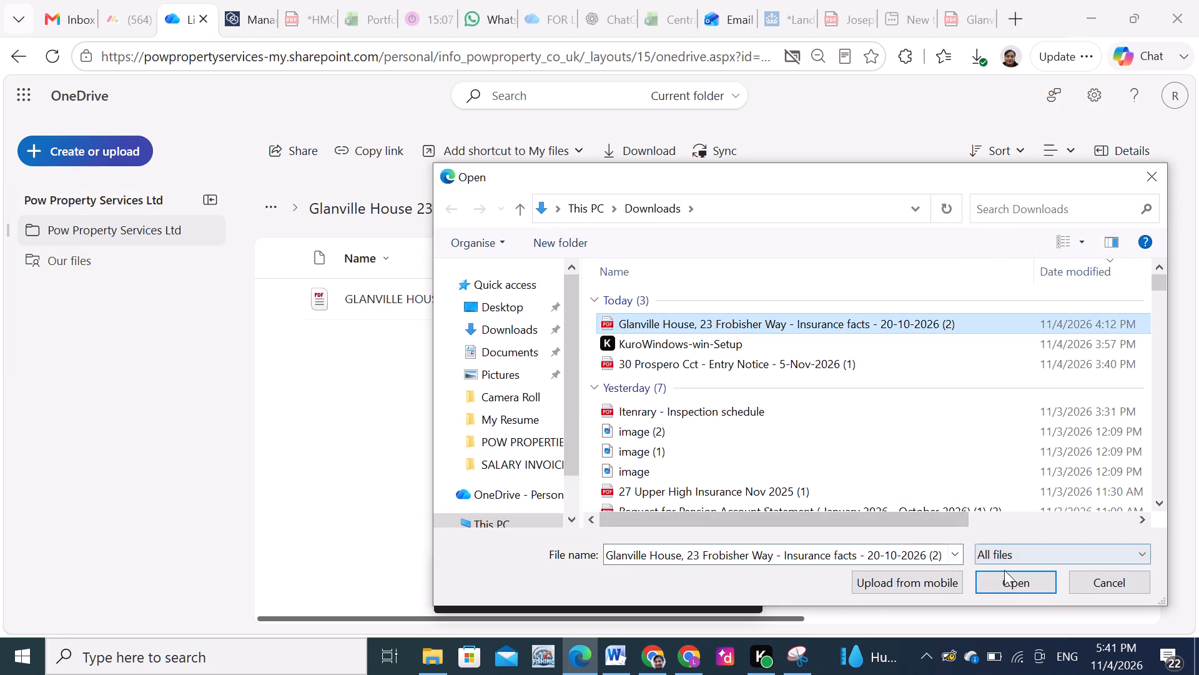
pyautogui.click(1009, 578)
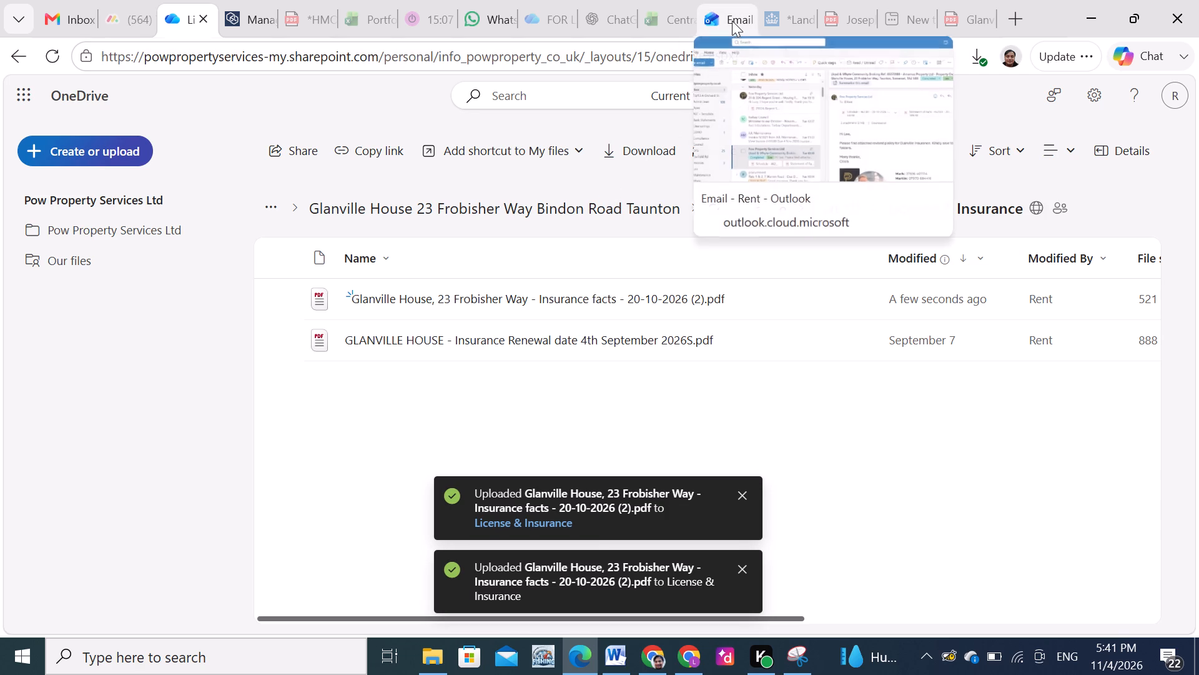
# Bring up the COHO property management page and switch to the Chrome window with Dialpad.
pyautogui.click(252, 12)
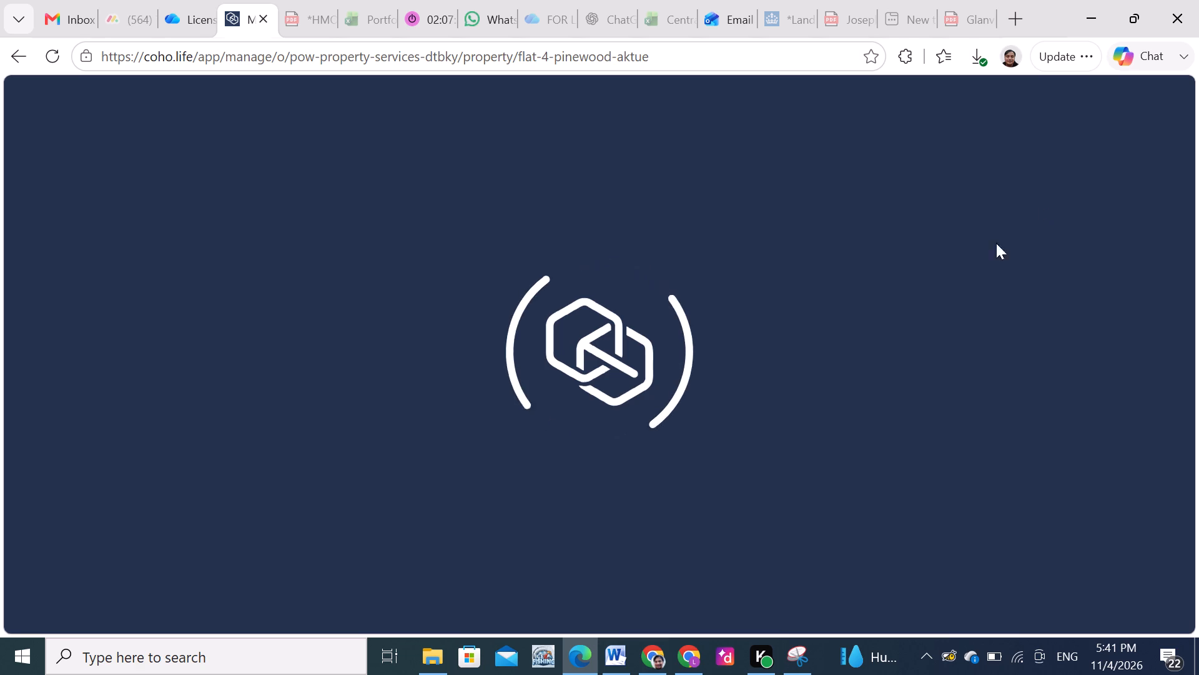
pyautogui.click(688, 666)
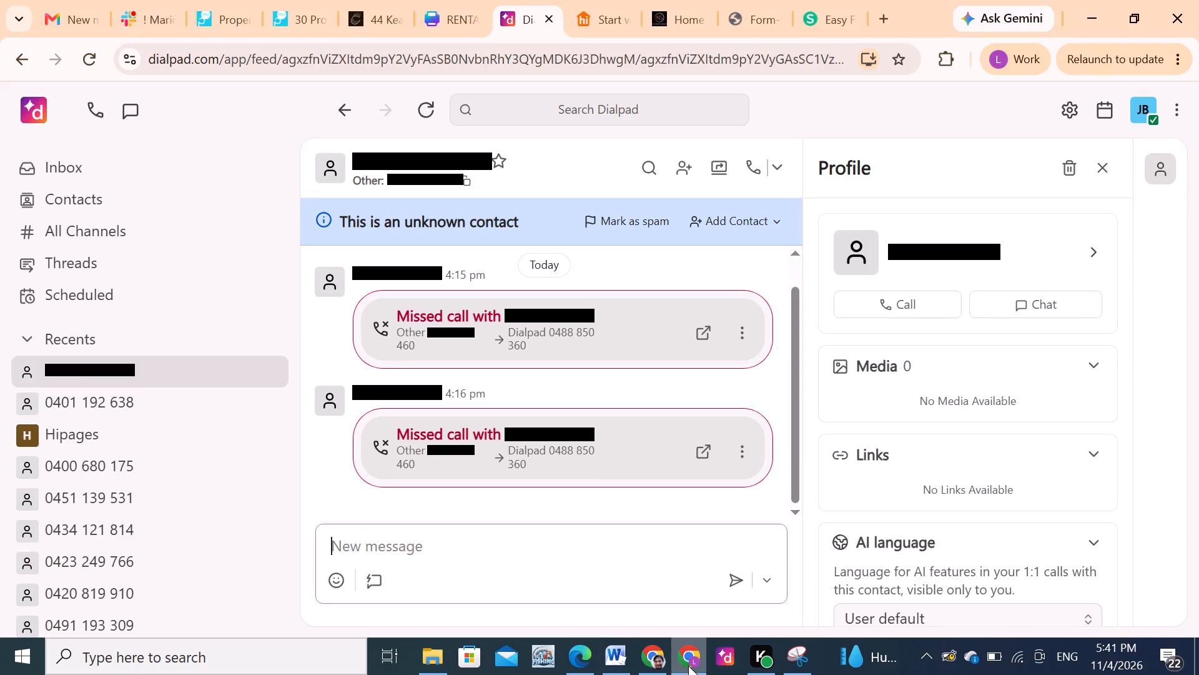
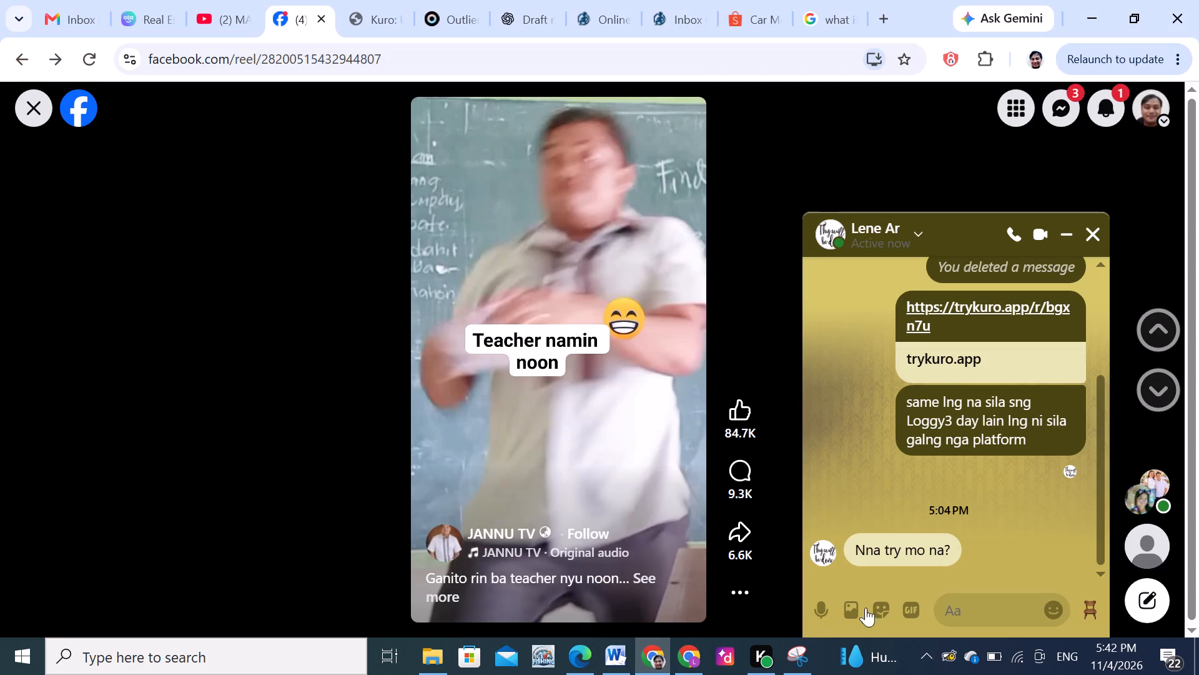
# Reply "gn install ko na day" in the open Messenger chat about trying the trykuro.app platform.
pyautogui.click(979, 611)
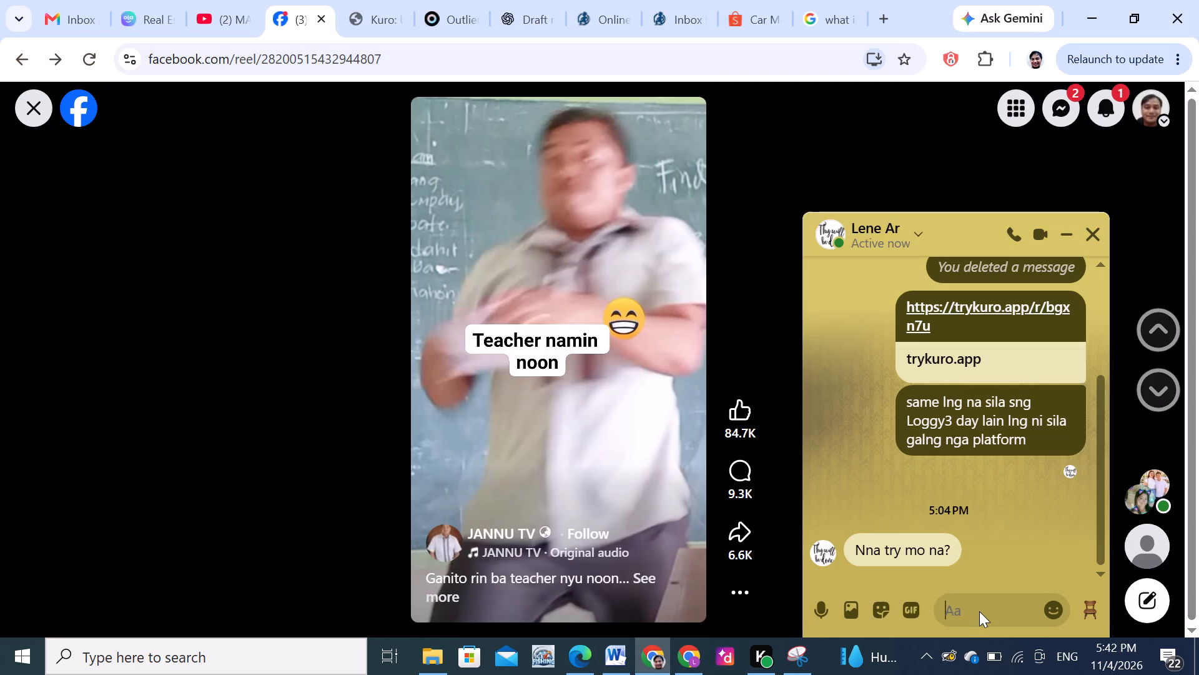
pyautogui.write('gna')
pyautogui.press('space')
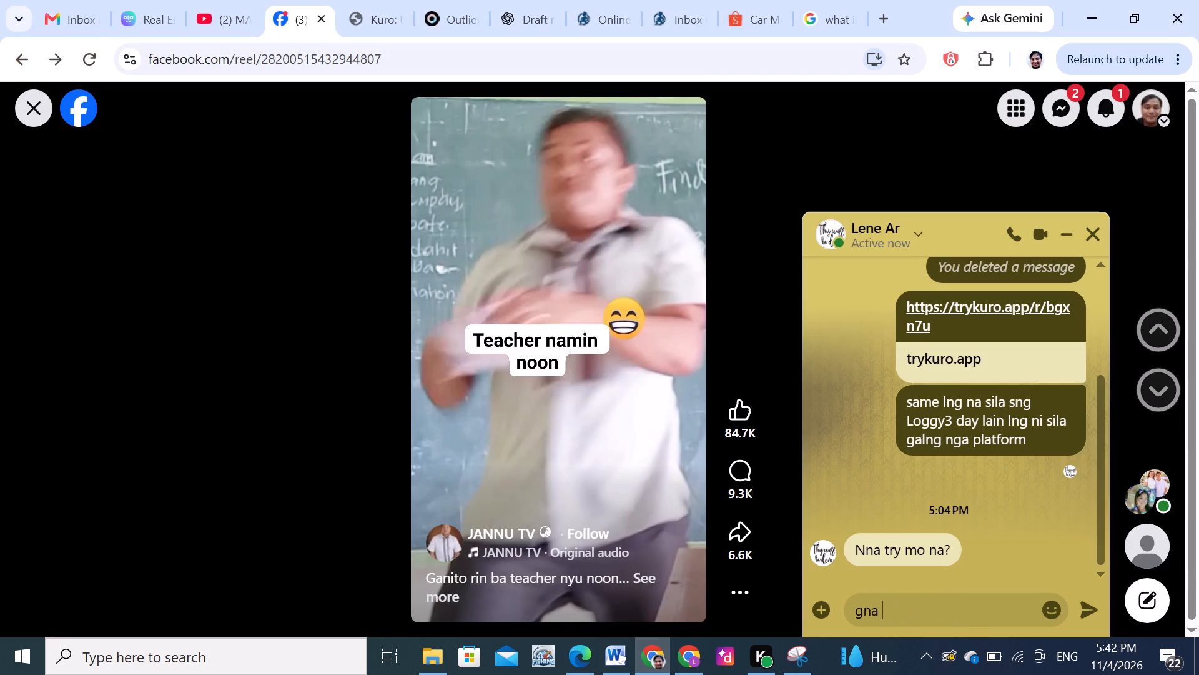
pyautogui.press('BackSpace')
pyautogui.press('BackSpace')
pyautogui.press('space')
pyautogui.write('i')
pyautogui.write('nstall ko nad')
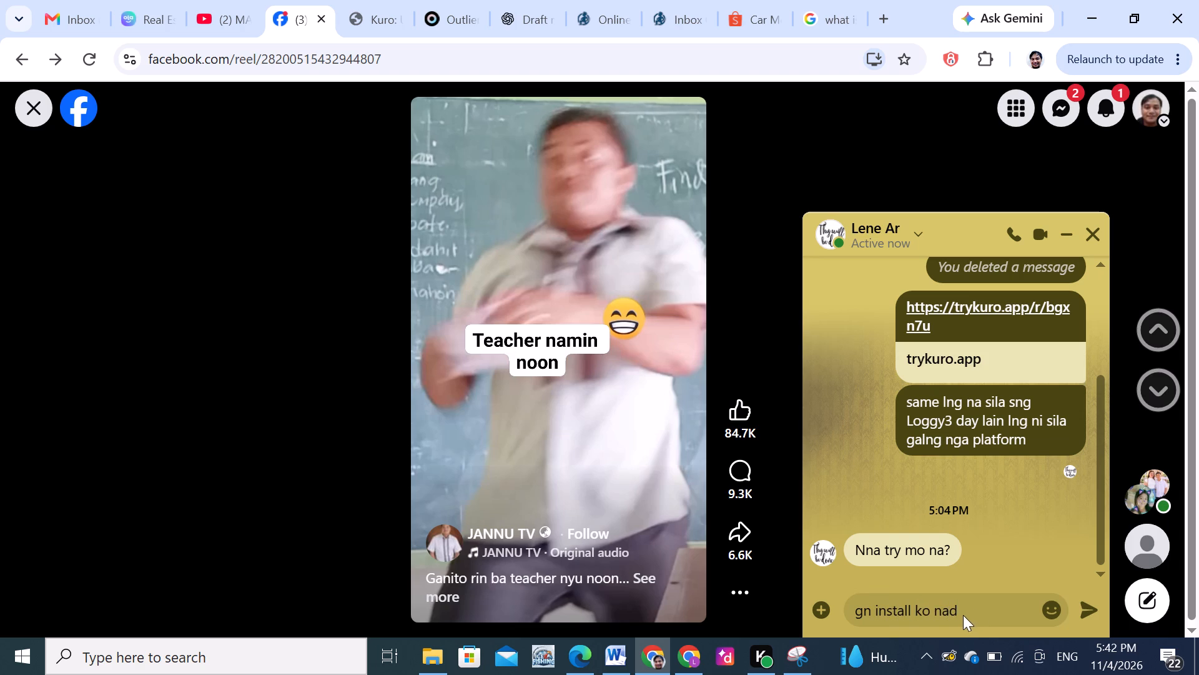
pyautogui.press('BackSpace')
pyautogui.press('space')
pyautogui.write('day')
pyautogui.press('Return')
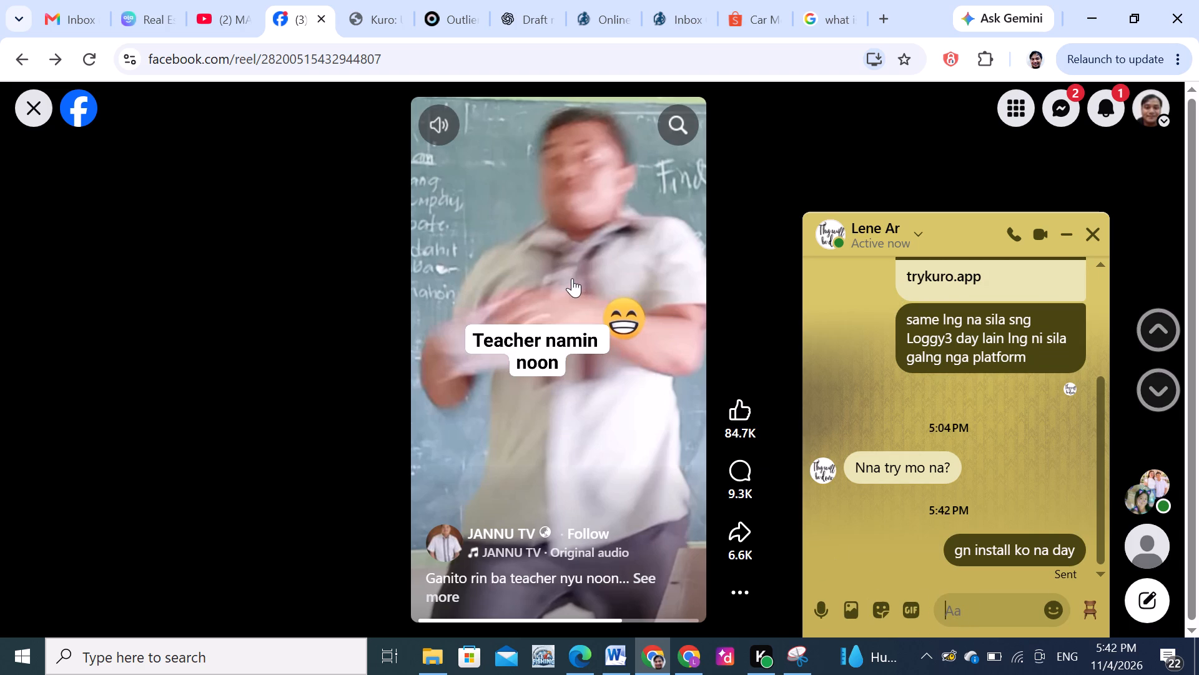
# Switch to Microsoft Edge and go from the Flat 4, Pinewood page to COHO's list of all properties grouped by town.
pyautogui.click(586, 663)
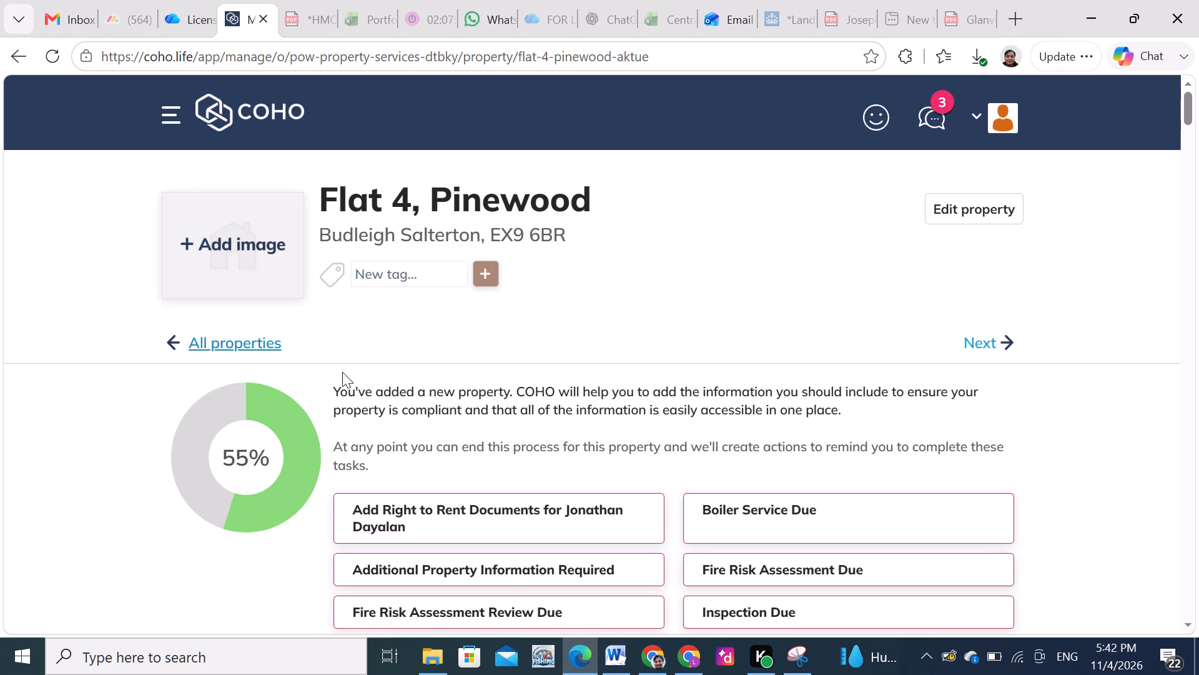
pyautogui.click(259, 349)
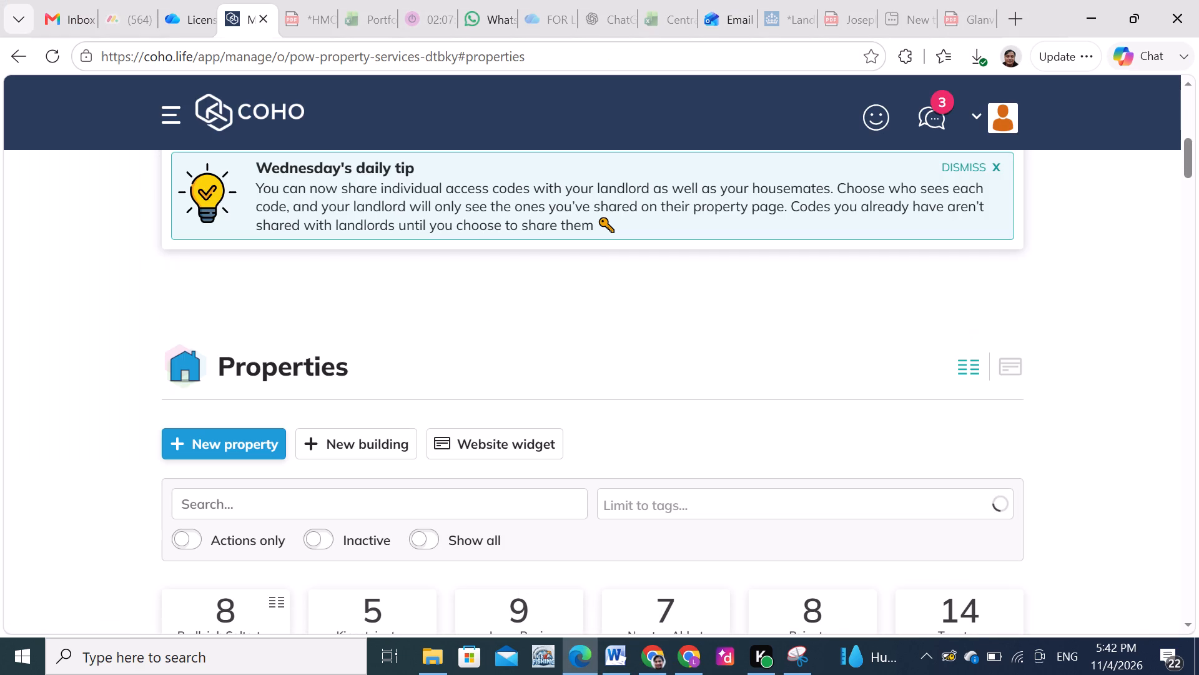
pyautogui.scroll(-3, 282, 376)
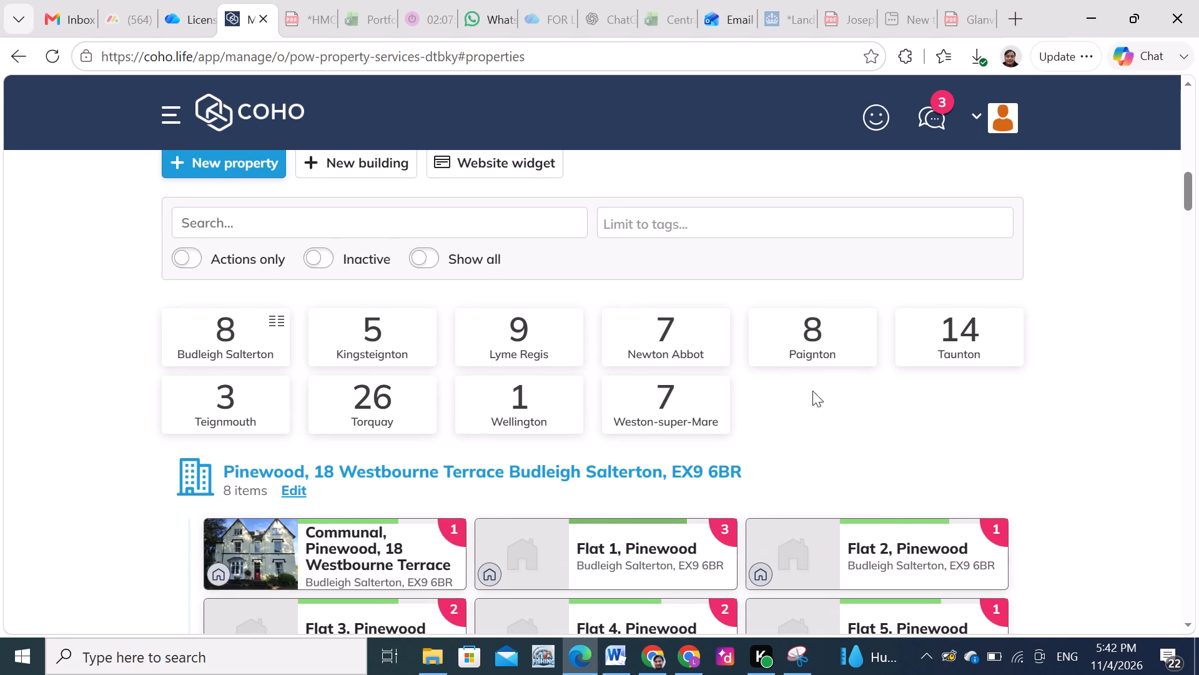
pyautogui.click(963, 330)
pyautogui.scroll(-3, 833, 480)
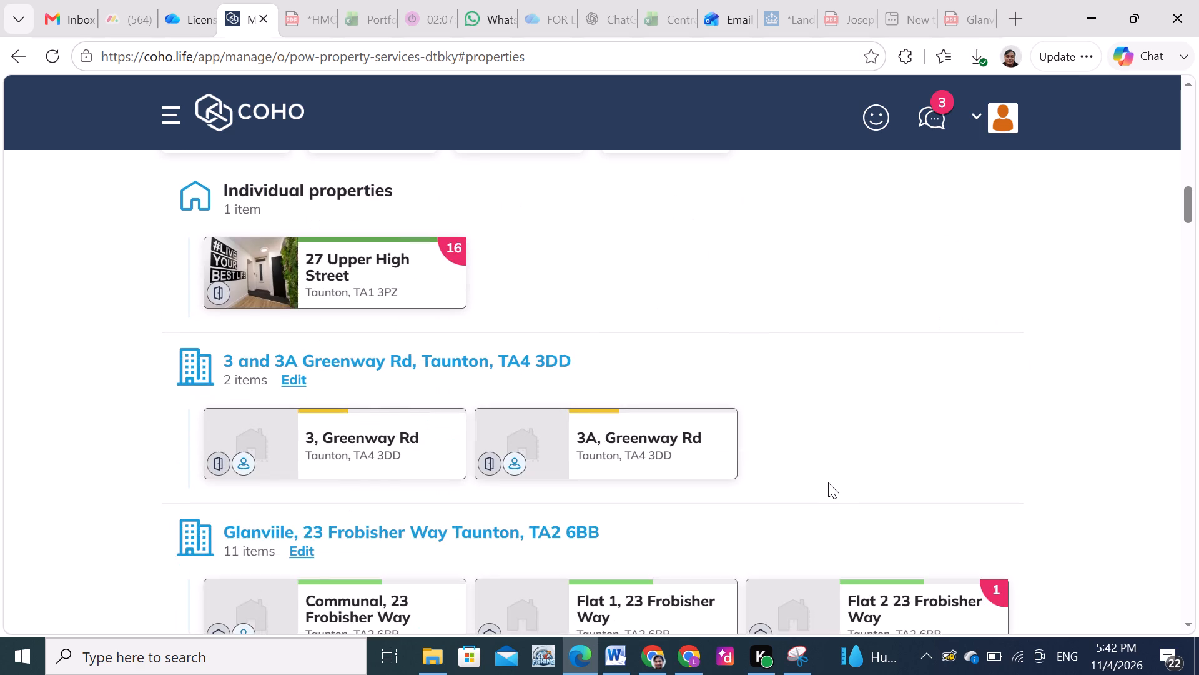
pyautogui.scroll(-3, 828, 482)
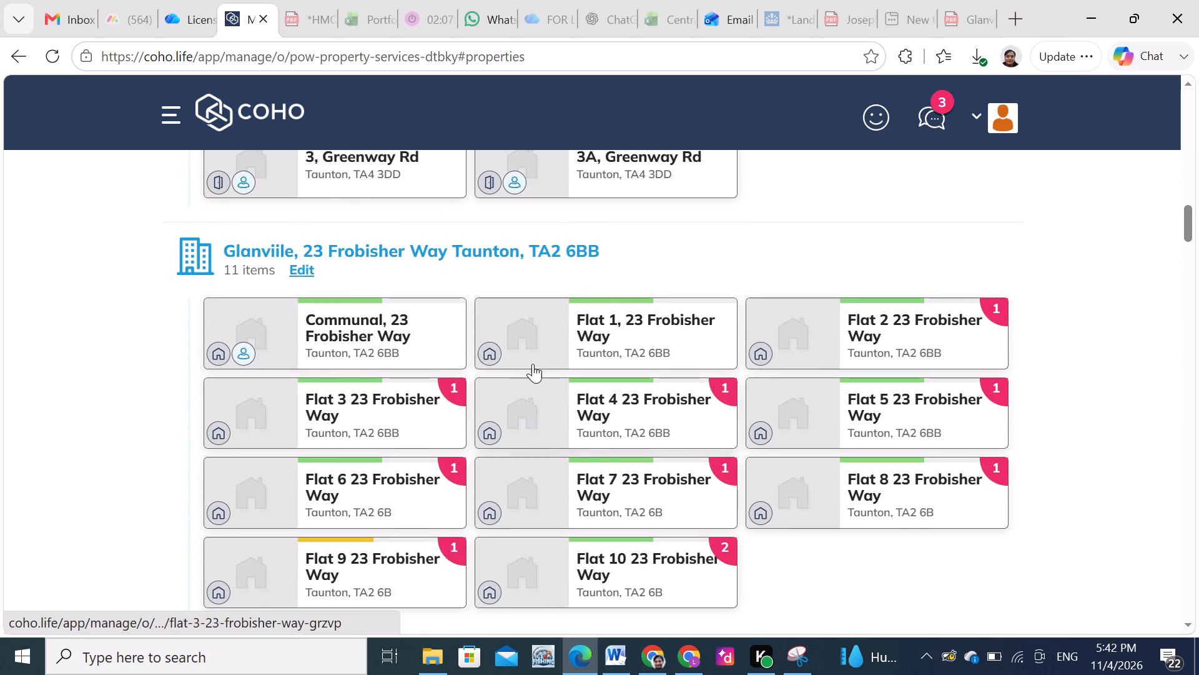
pyautogui.click(604, 336)
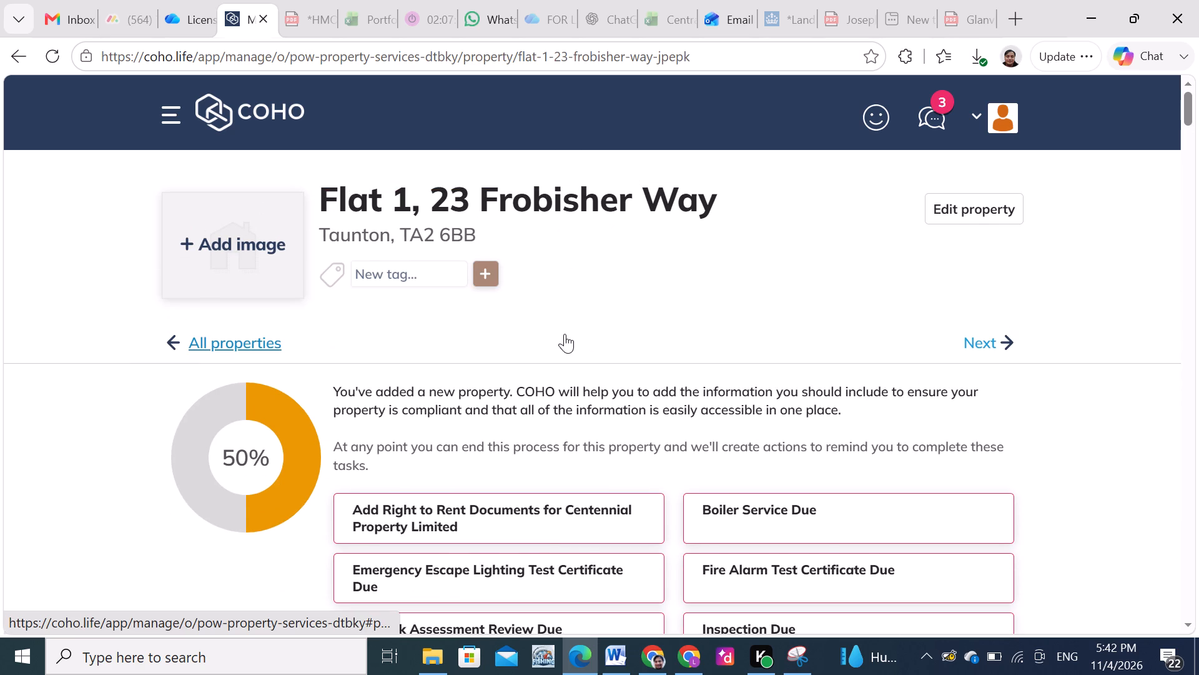
# Switch to monday.com, close the F3 Mission House Tenant Onboard item and open the Insurance & Claims board.
pyautogui.click(128, 16)
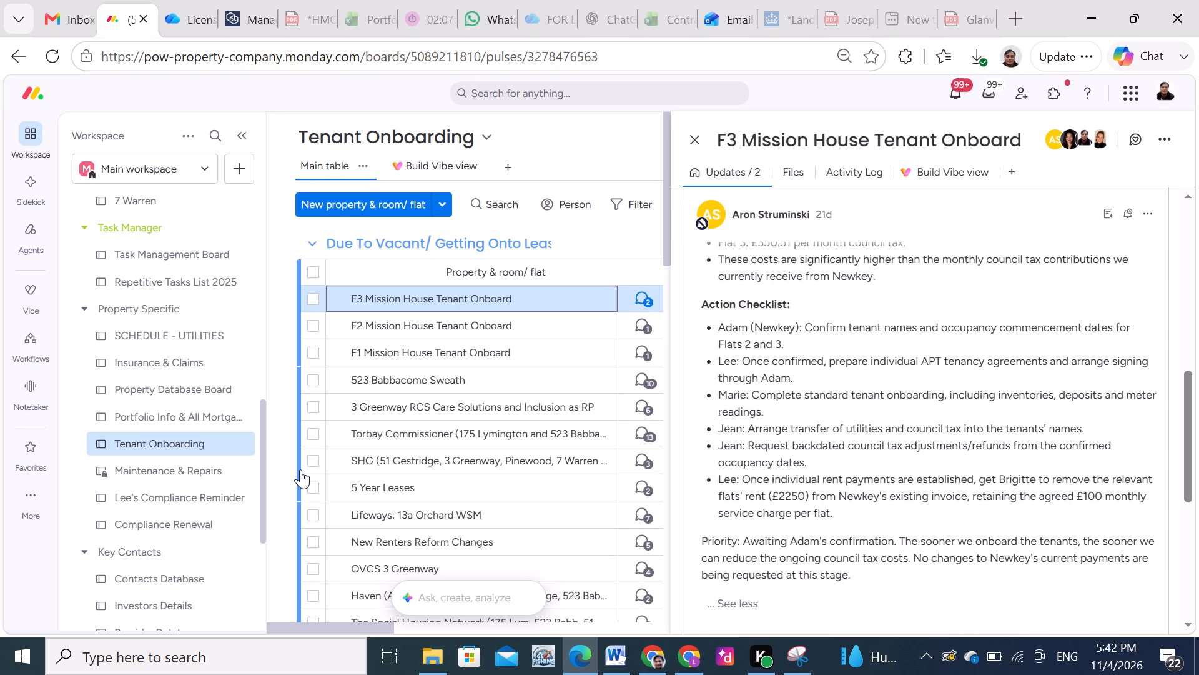
pyautogui.click(691, 143)
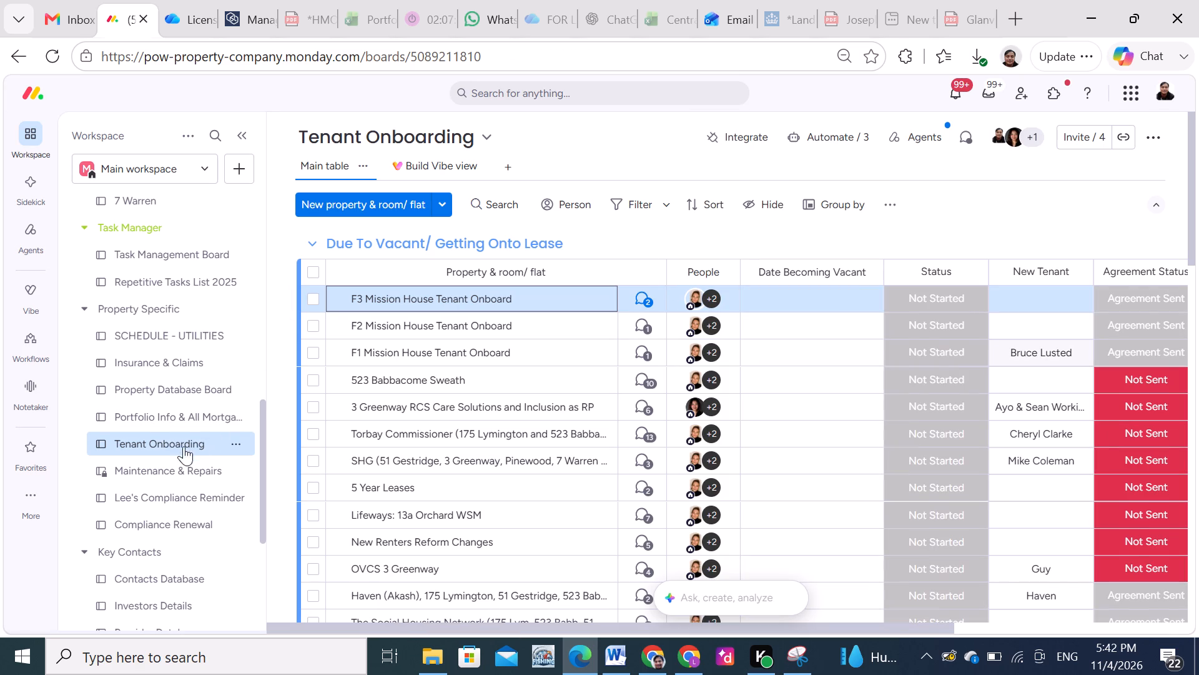
pyautogui.scroll(-1, 175, 492)
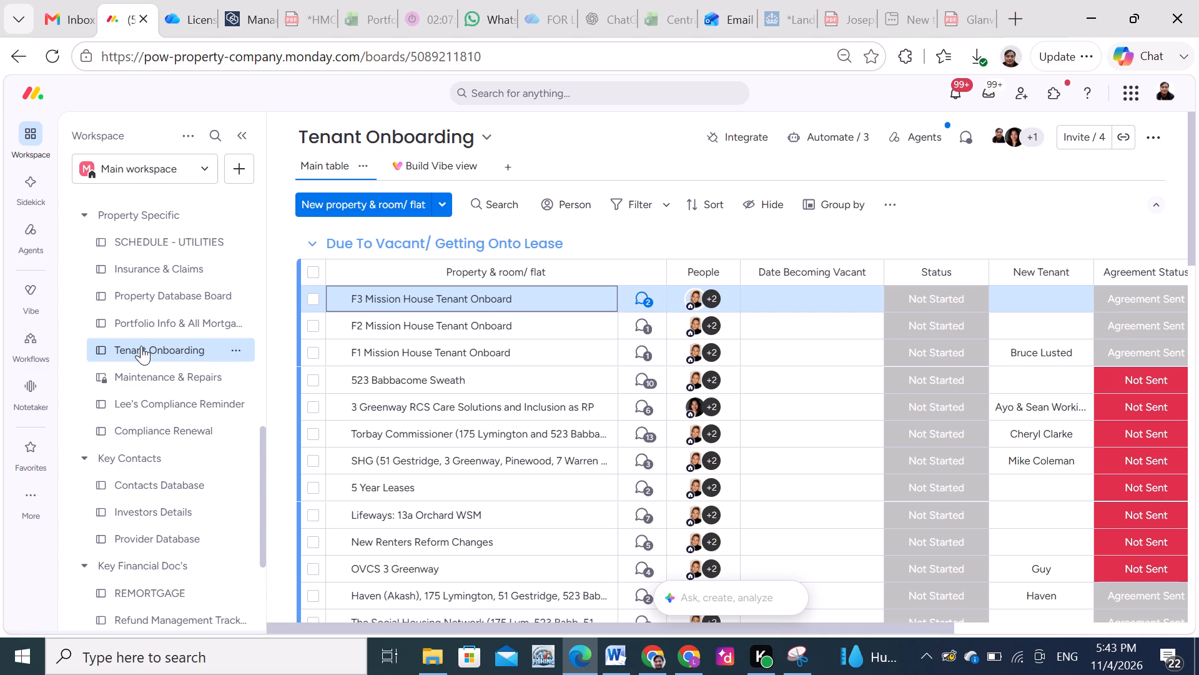
pyautogui.click(137, 263)
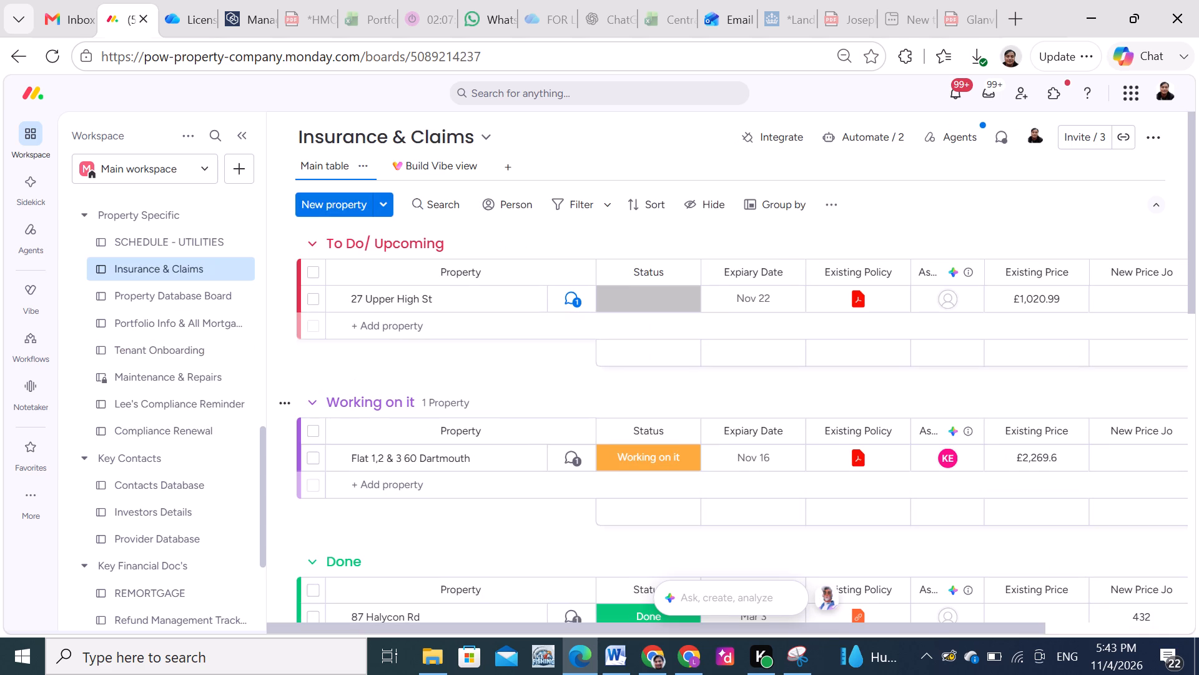
pyautogui.scroll(-2, 486, 396)
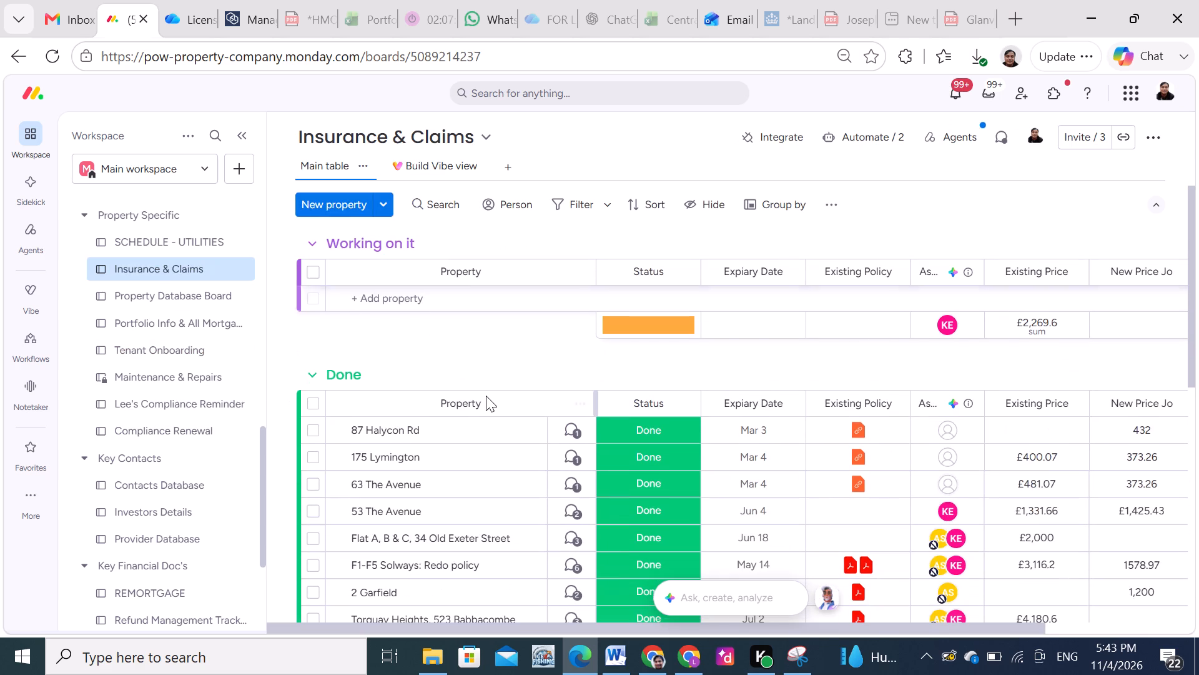
pyautogui.scroll(4, 486, 396)
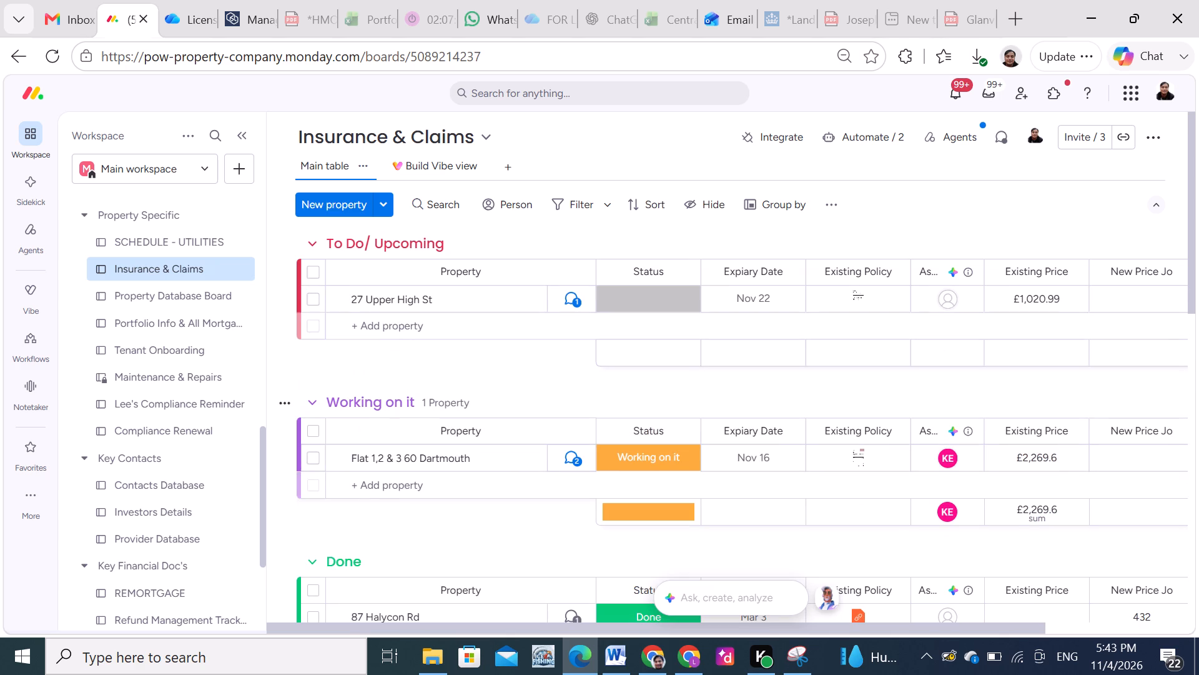
pyautogui.scroll(-6, 546, 373)
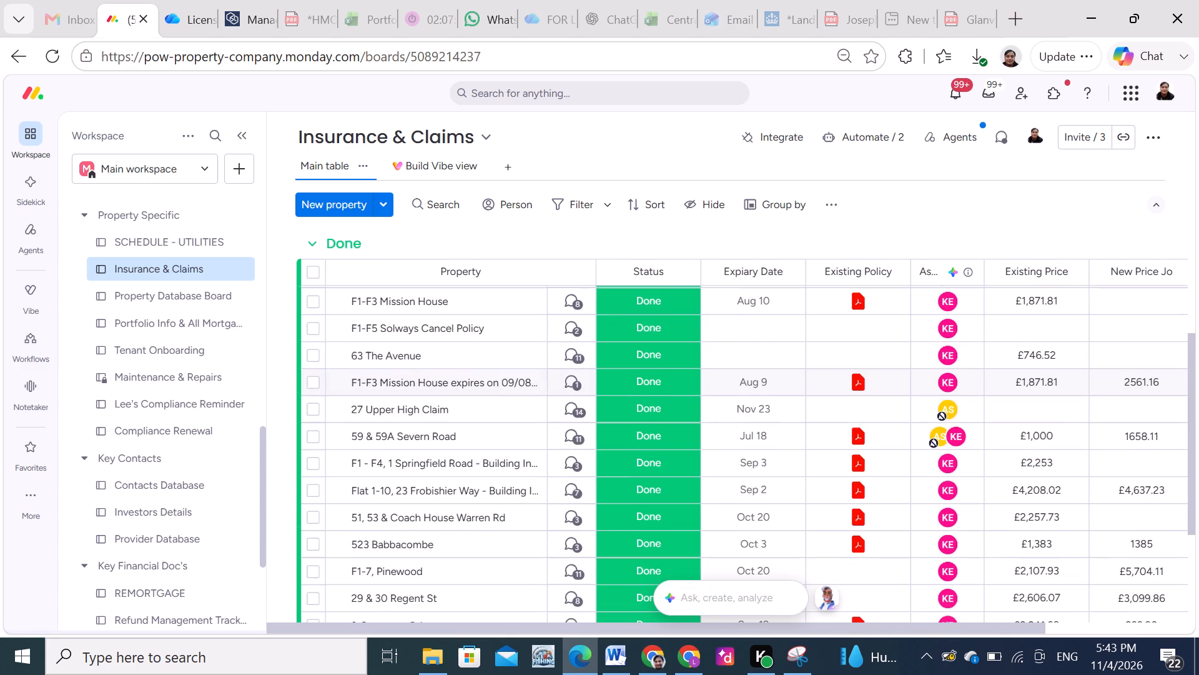
pyautogui.scroll(-1, 546, 373)
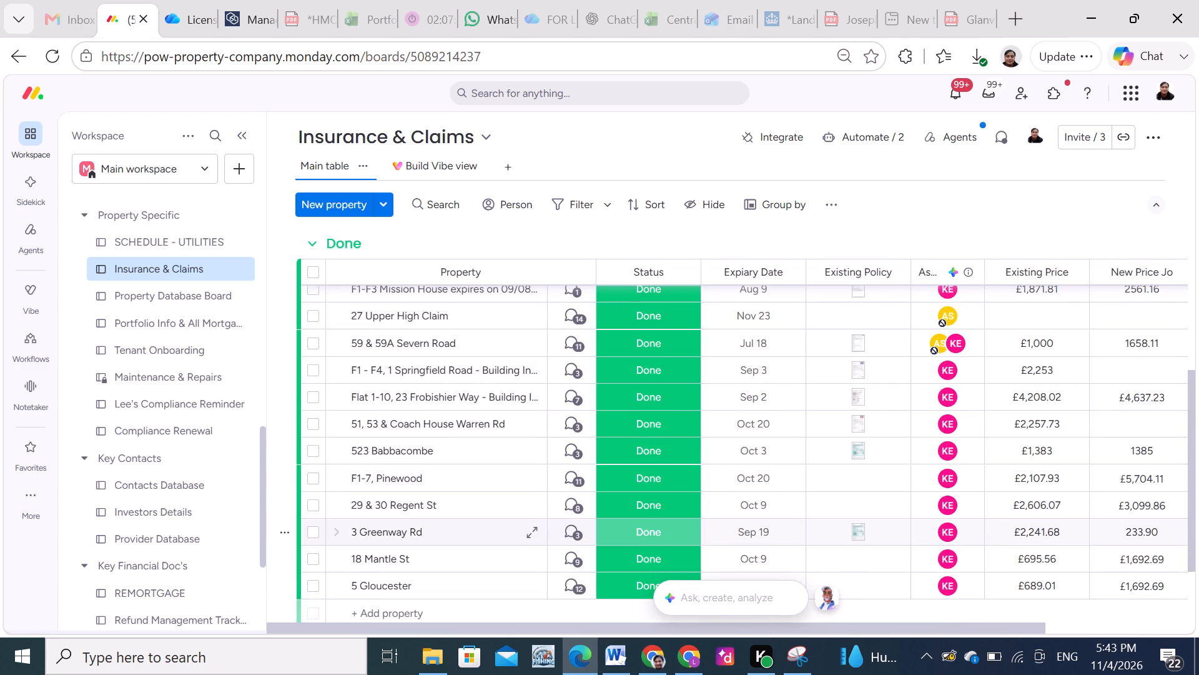
pyautogui.scroll(-1, 458, 528)
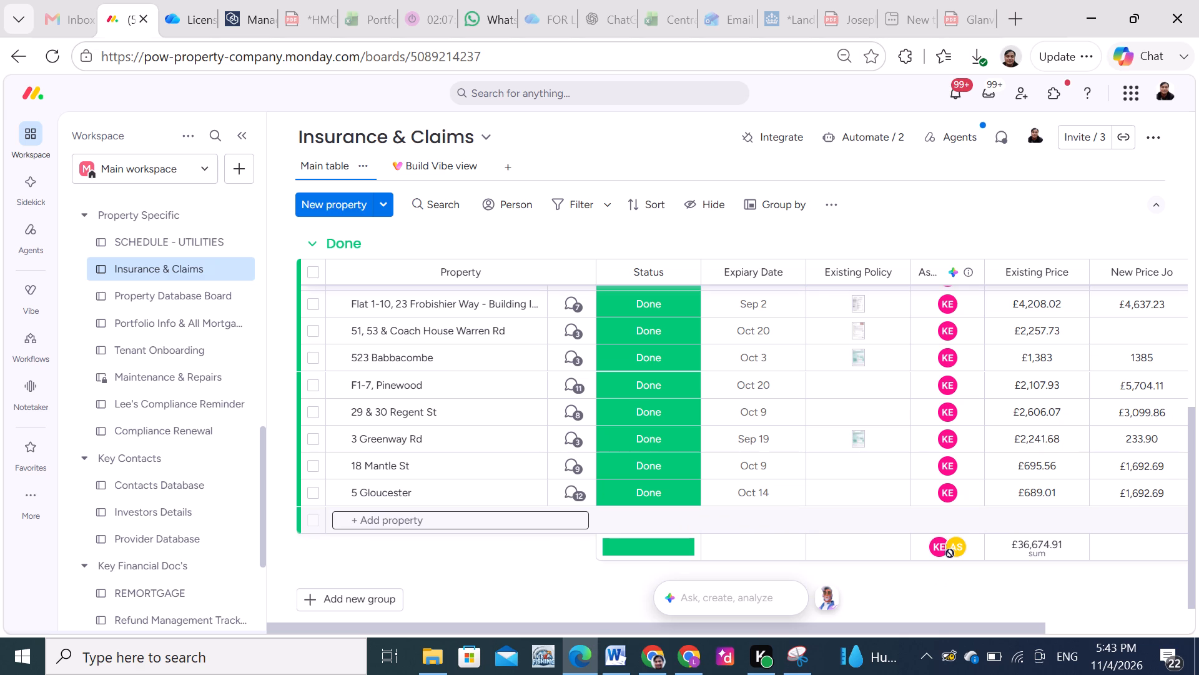
pyautogui.scroll(1, 445, 529)
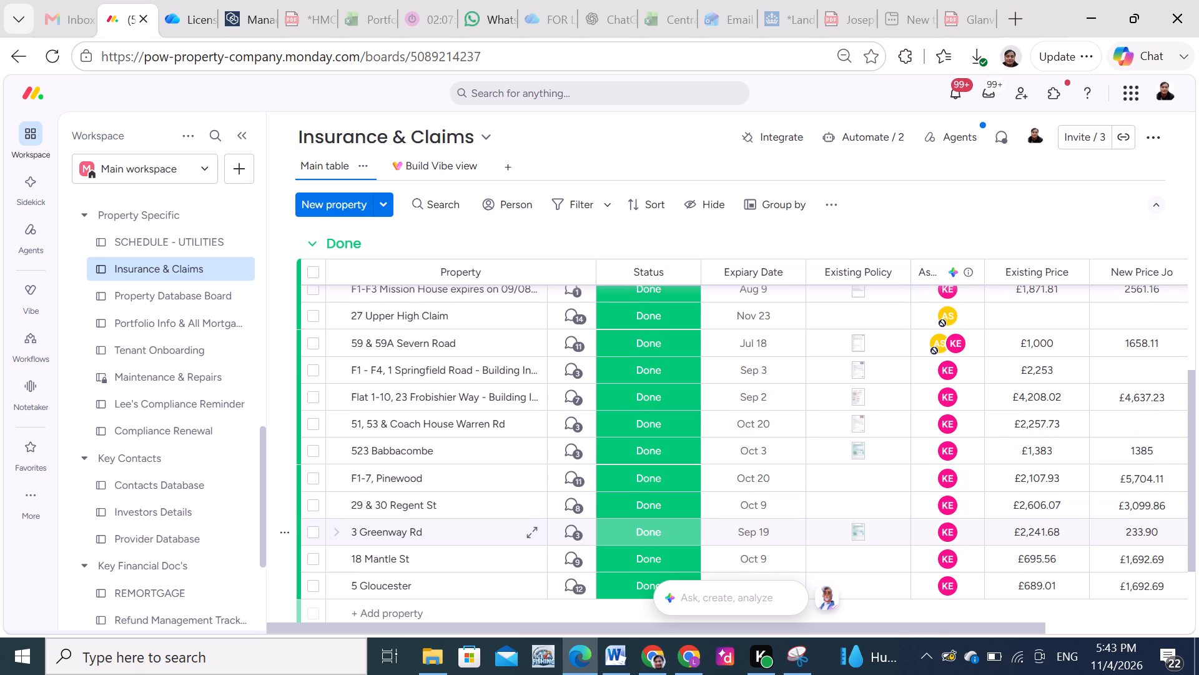
pyautogui.click(571, 399)
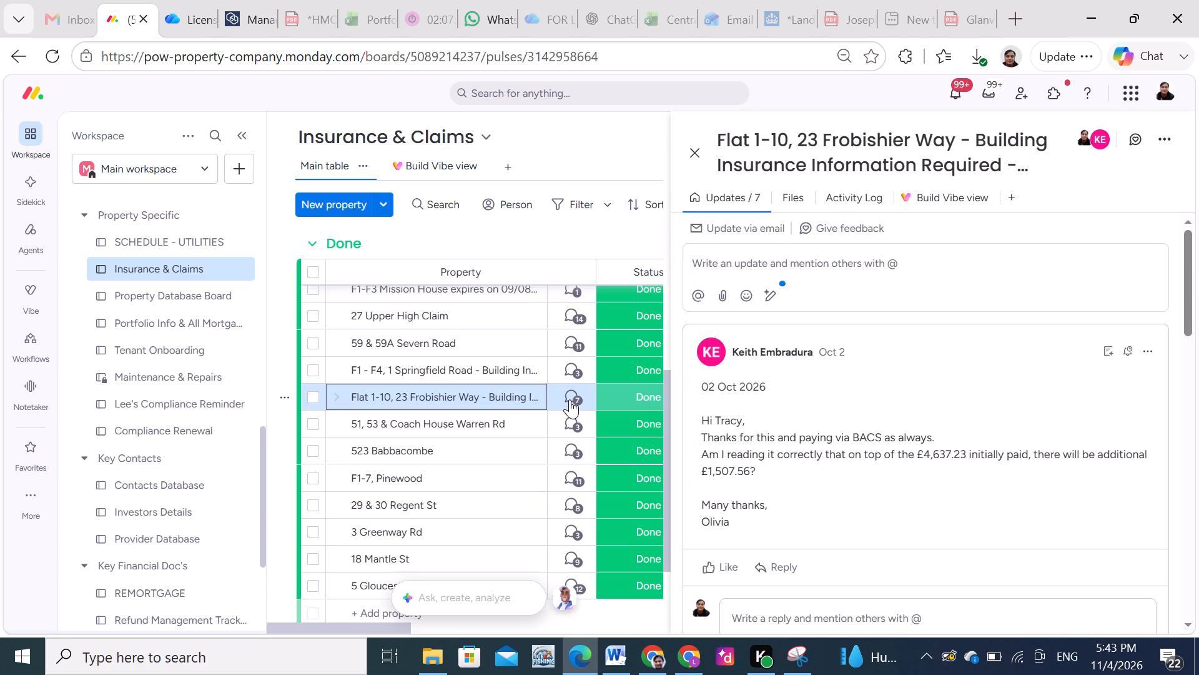
pyautogui.scroll(-1, 775, 422)
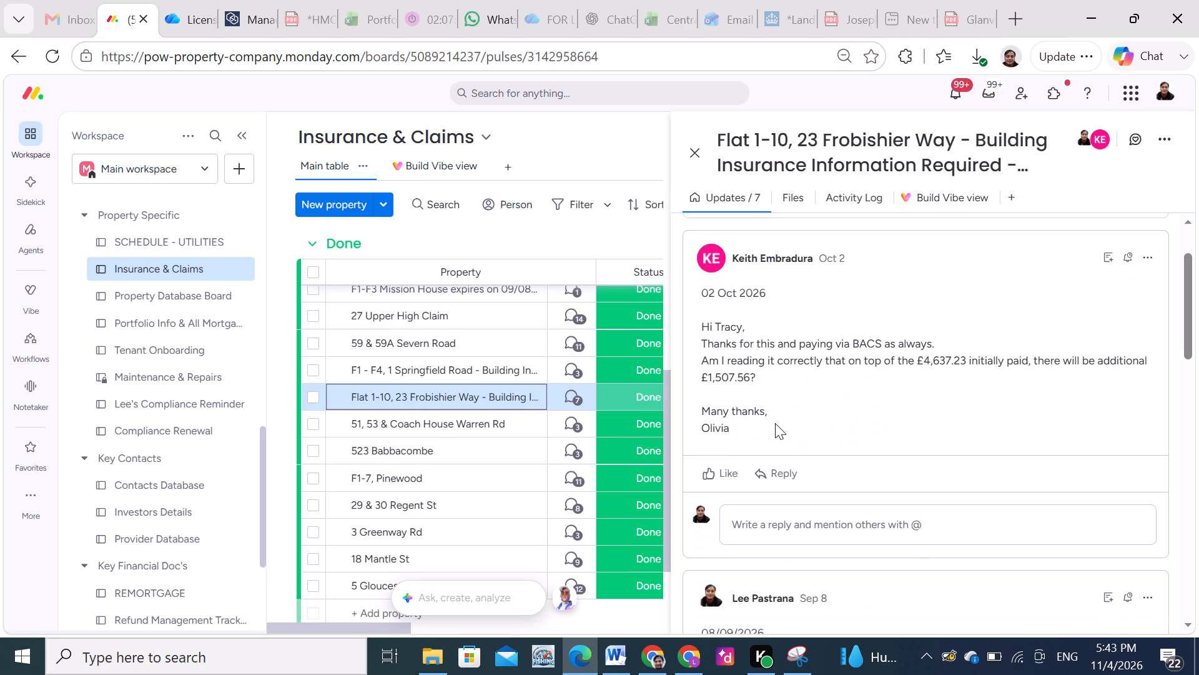
pyautogui.scroll(-1, 775, 423)
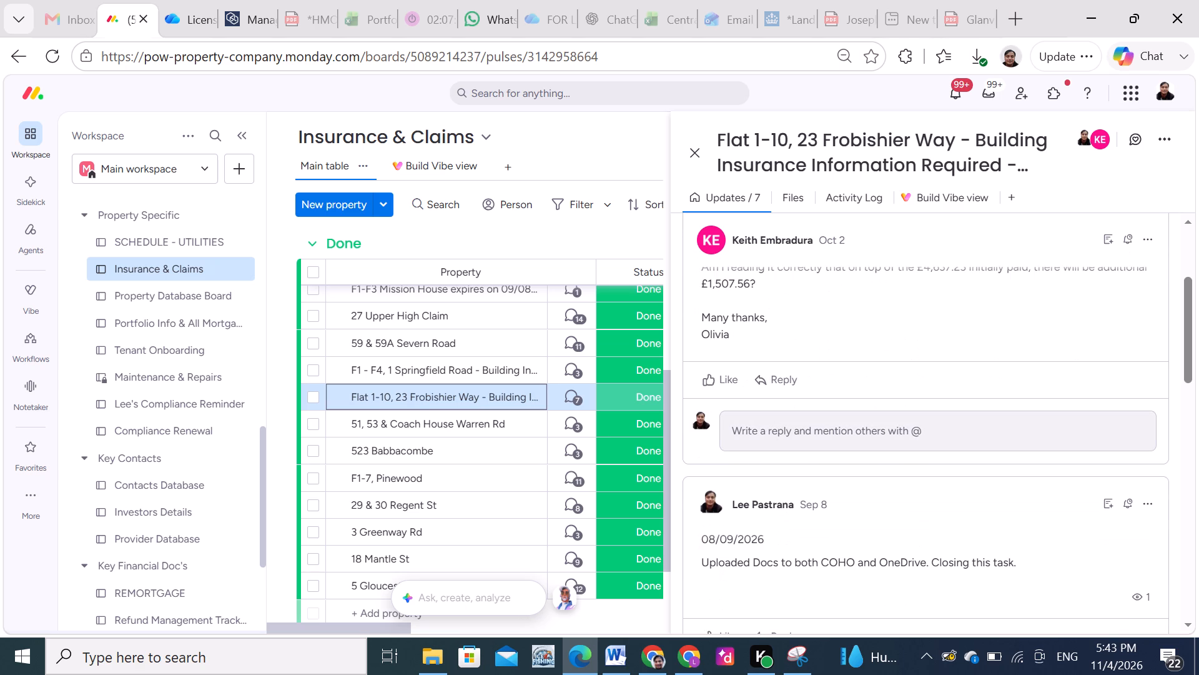
pyautogui.scroll(7, 771, 426)
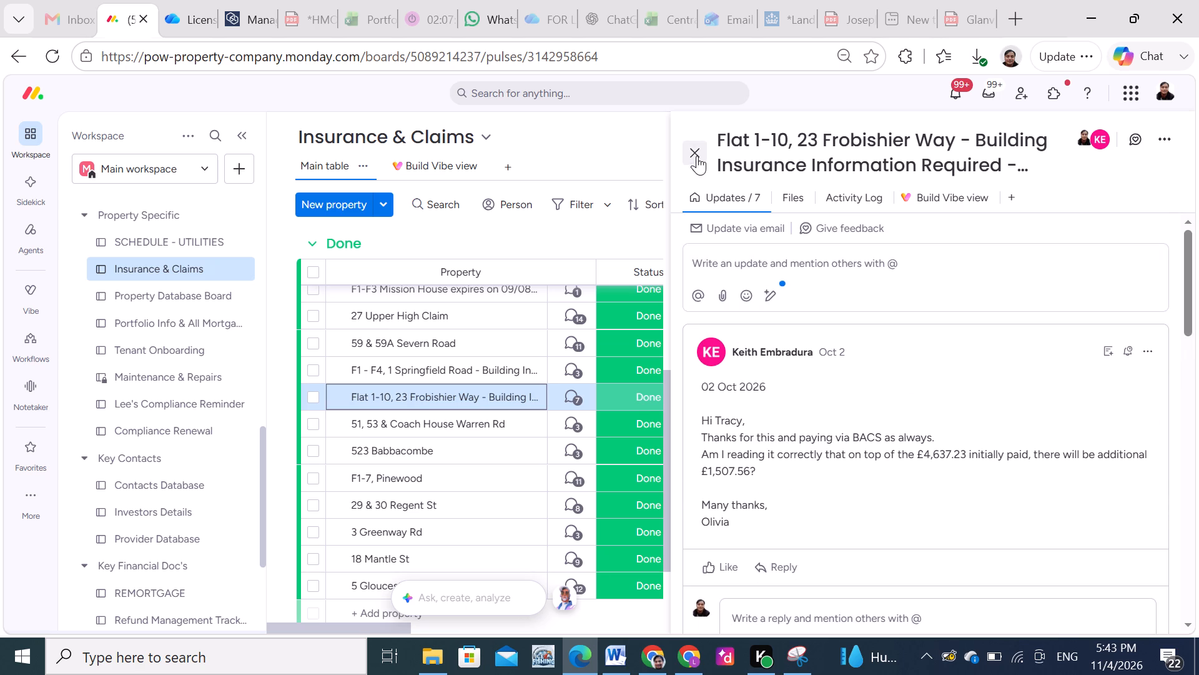
pyautogui.click(697, 156)
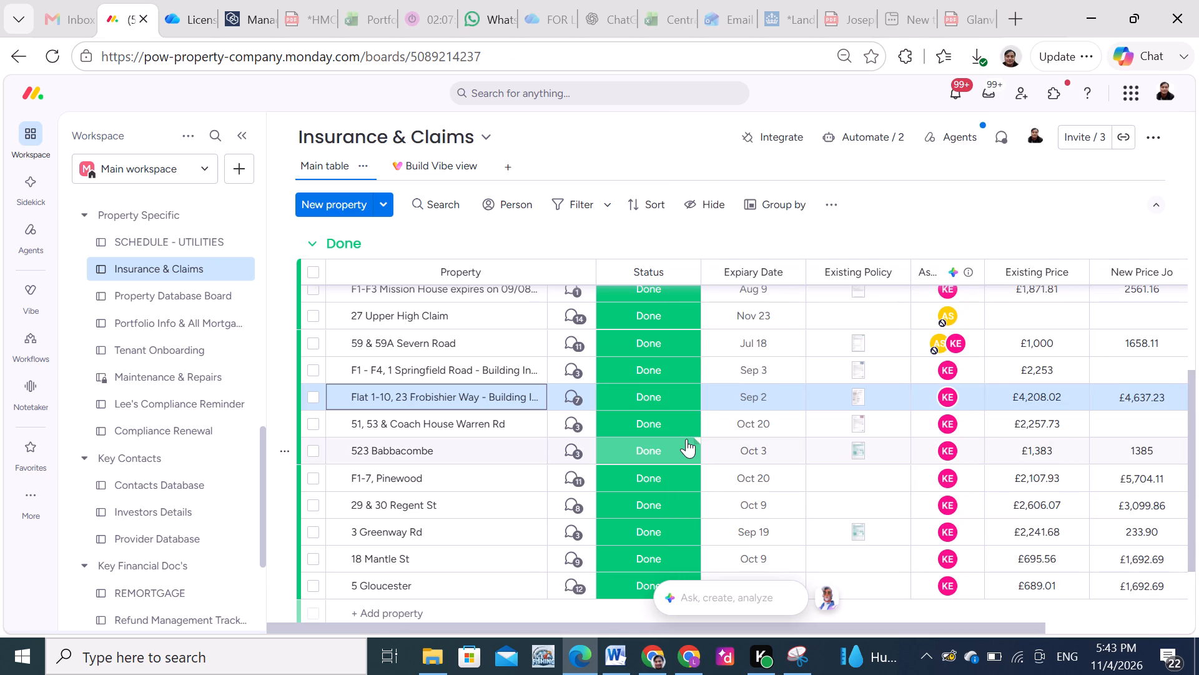
pyautogui.scroll(4, 387, 398)
pyautogui.scroll(4, 466, 425)
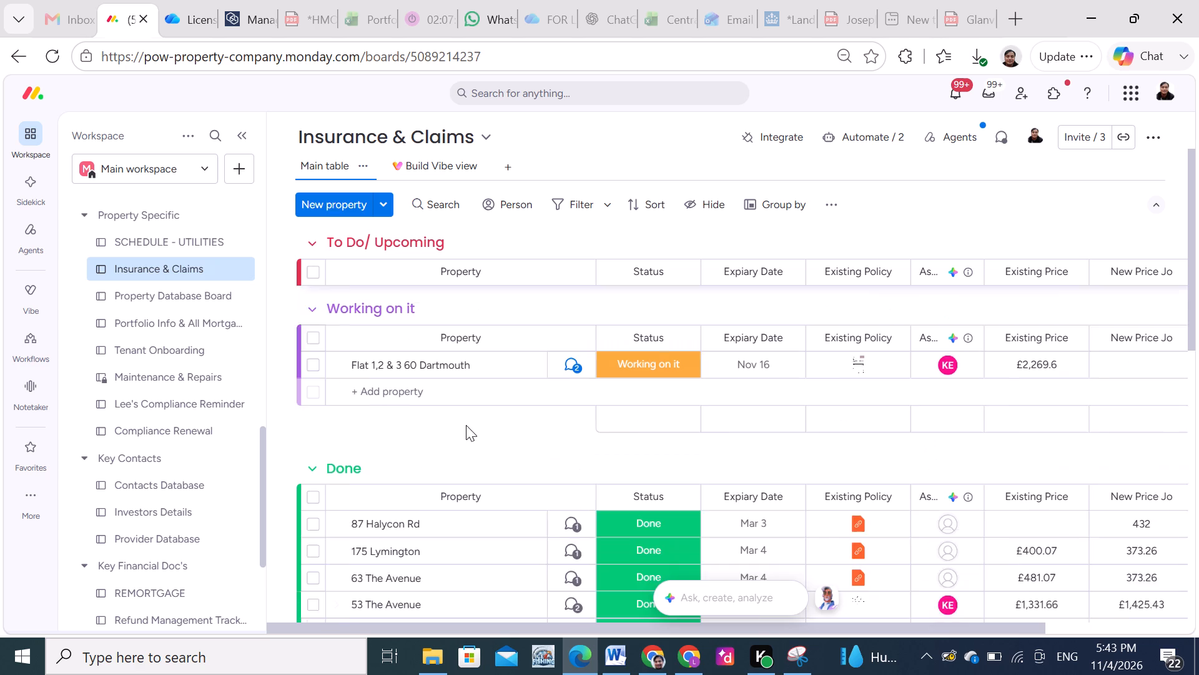
pyautogui.scroll(5, 466, 429)
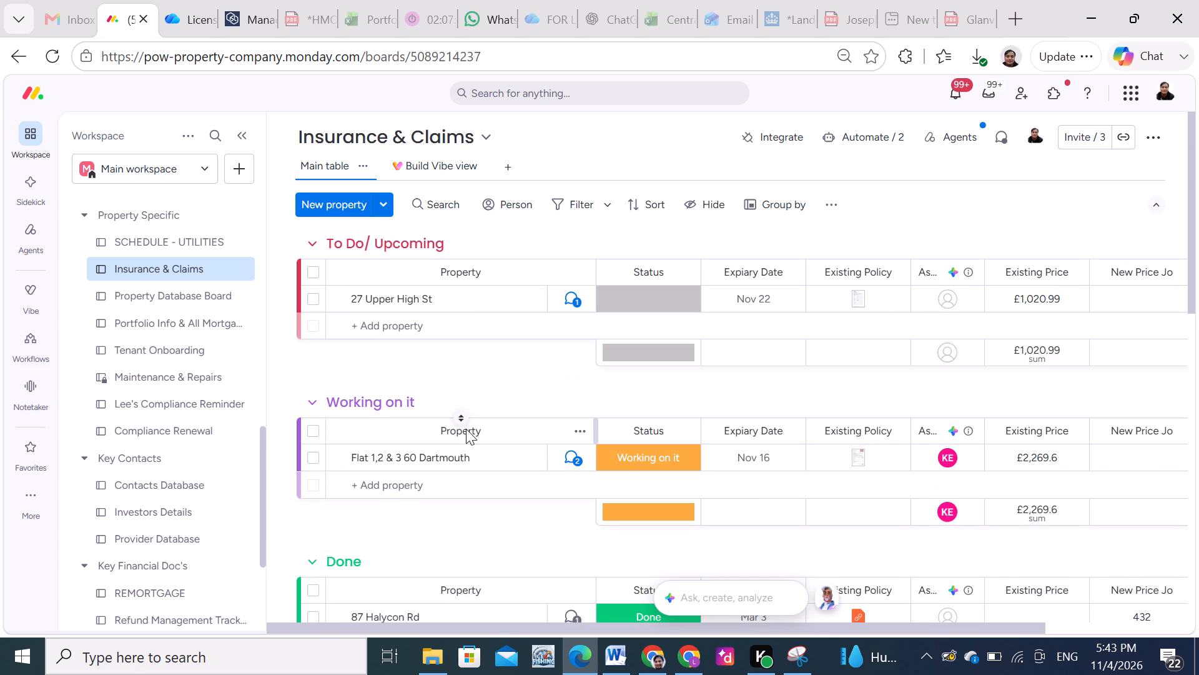
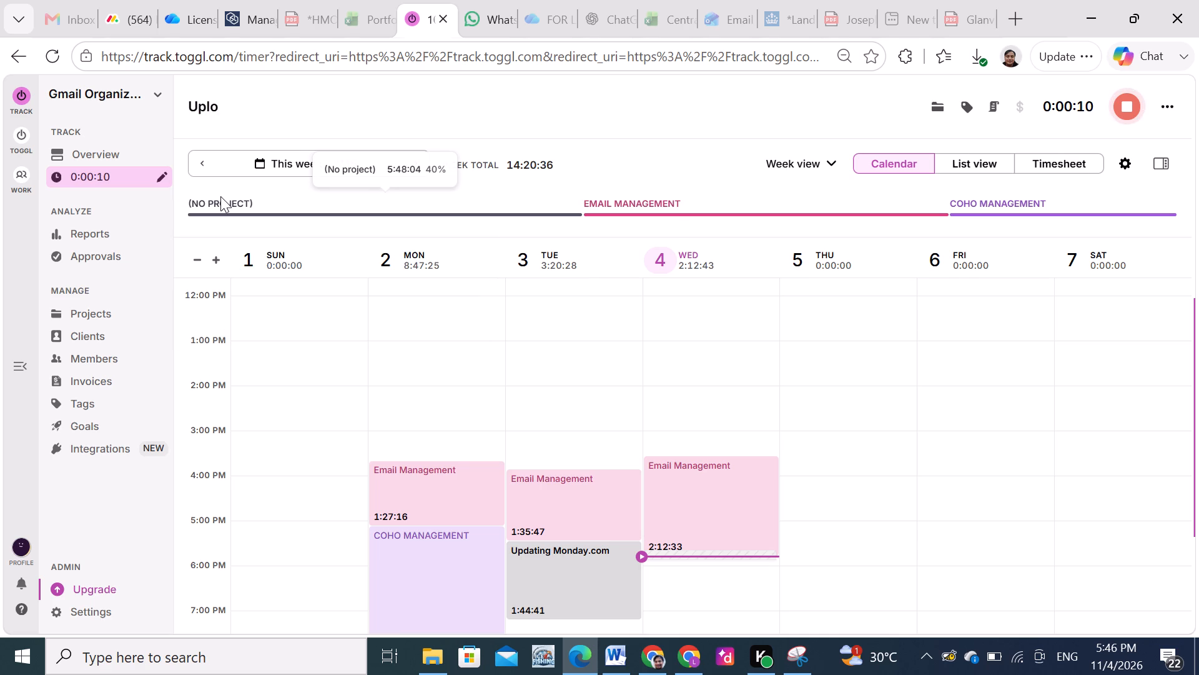
# Complete the running Toggl time entry's description as "Uploading Documents in COHO".
pyautogui.write('ad')
pyautogui.write('ing')
pyautogui.press('space')
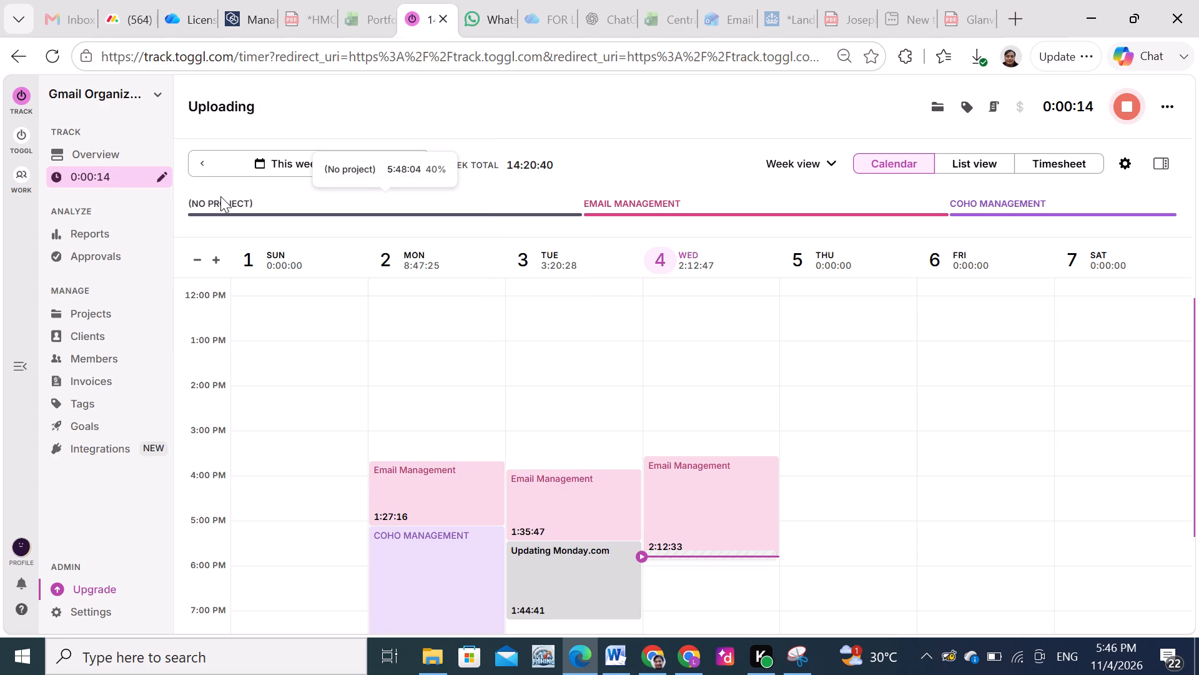
pyautogui.write('Documents in')
pyautogui.press('space')
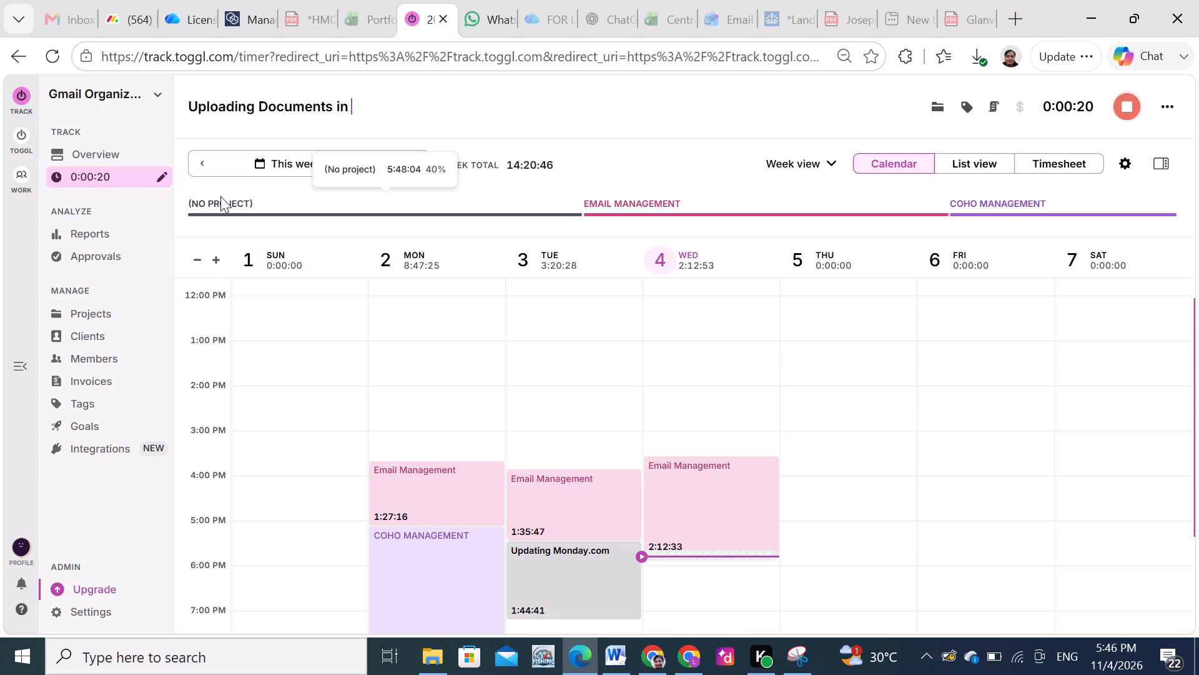
pyautogui.write('COHO')
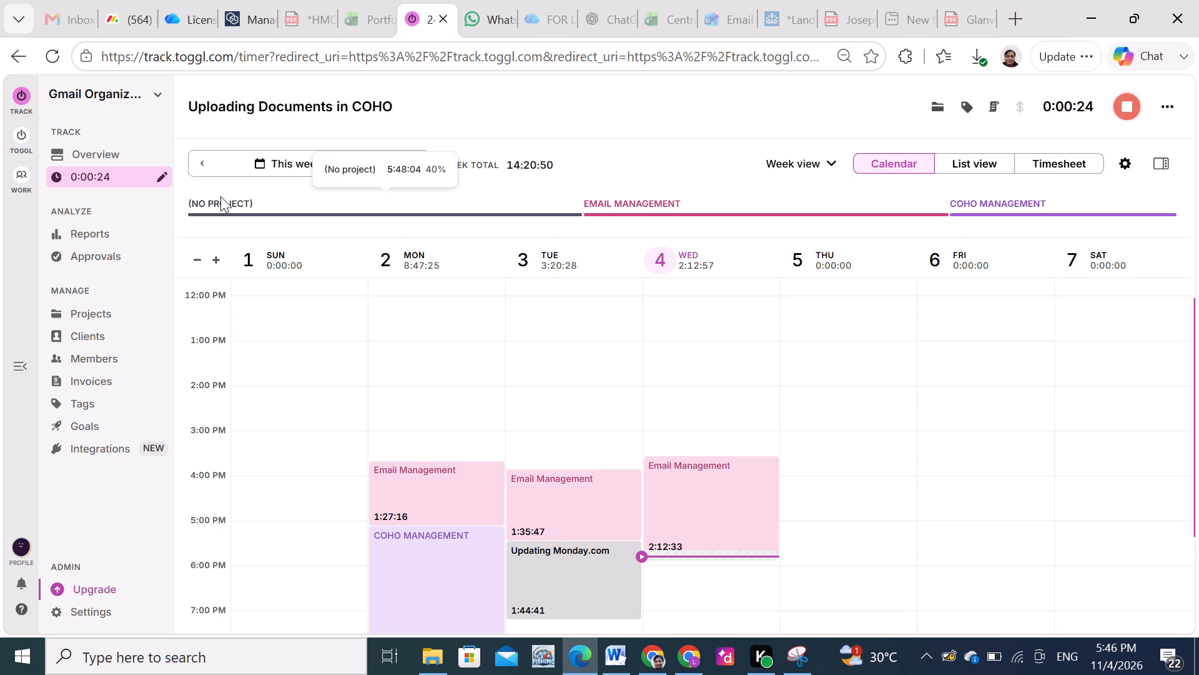
pyautogui.click(660, 161)
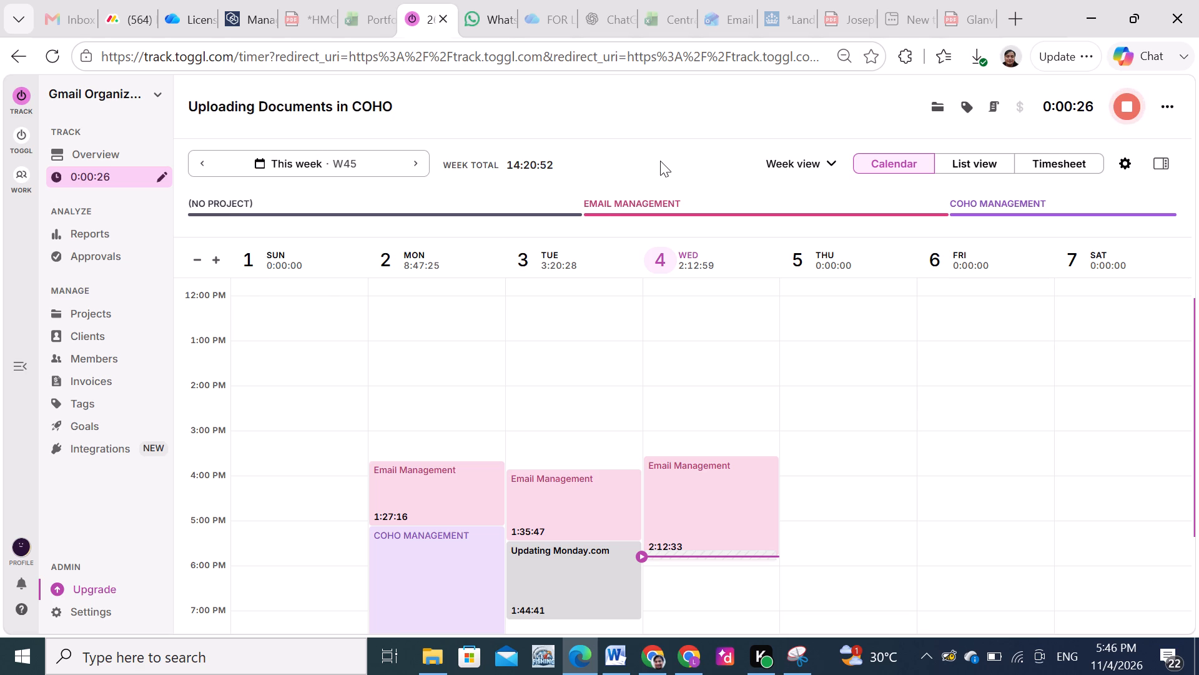
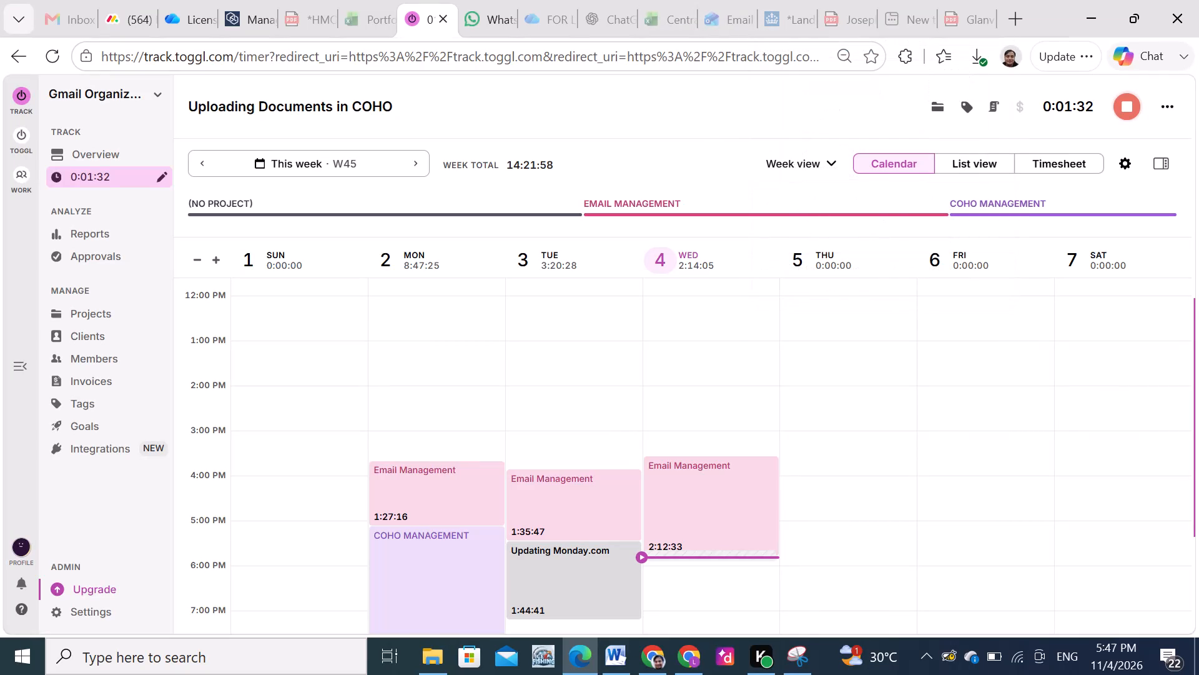
# Close the blank new browser page that sits beside the Glanville House insurance PDF.
pyautogui.click(974, 12)
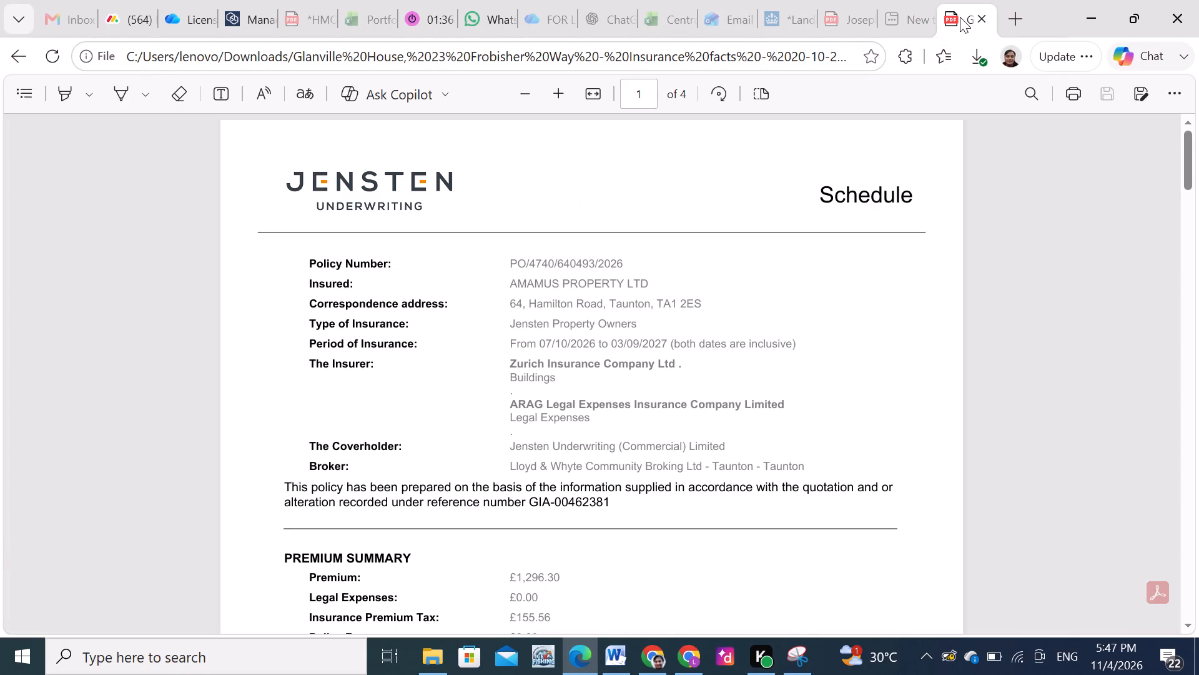
pyautogui.click(911, 26)
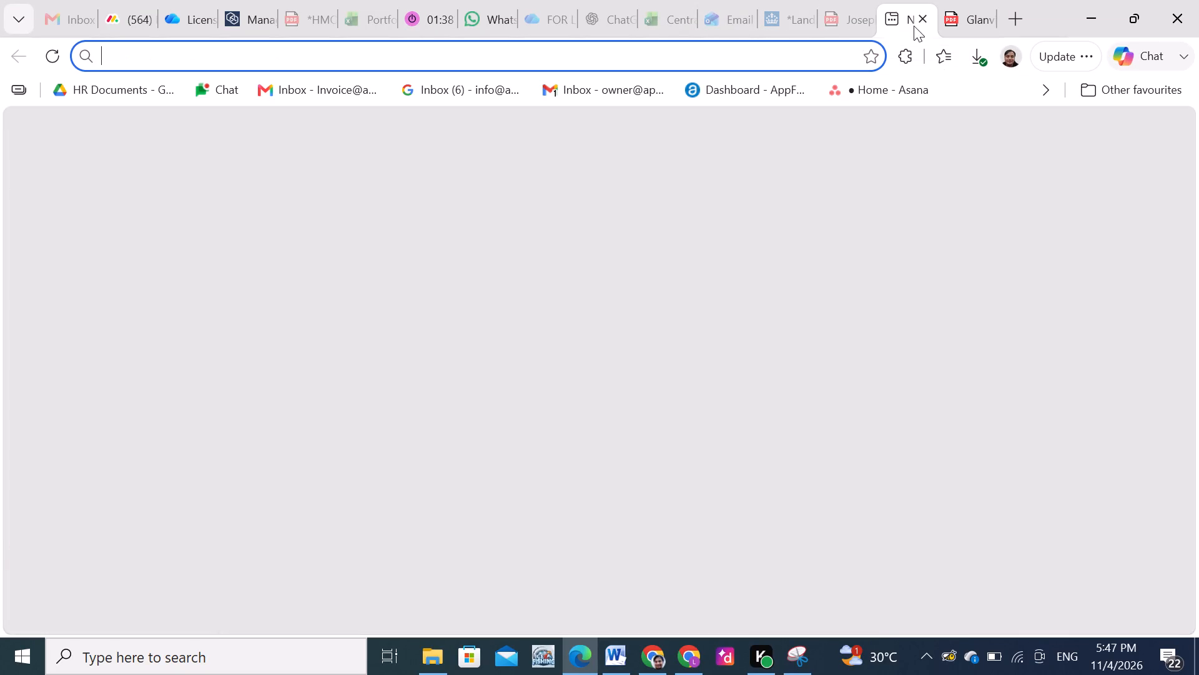
pyautogui.click(919, 17)
# Switch to the Gloucester Road Rm1 tenancy agreement PDF and go back to its first page to examine the agreement's main terms.
pyautogui.click(866, 20)
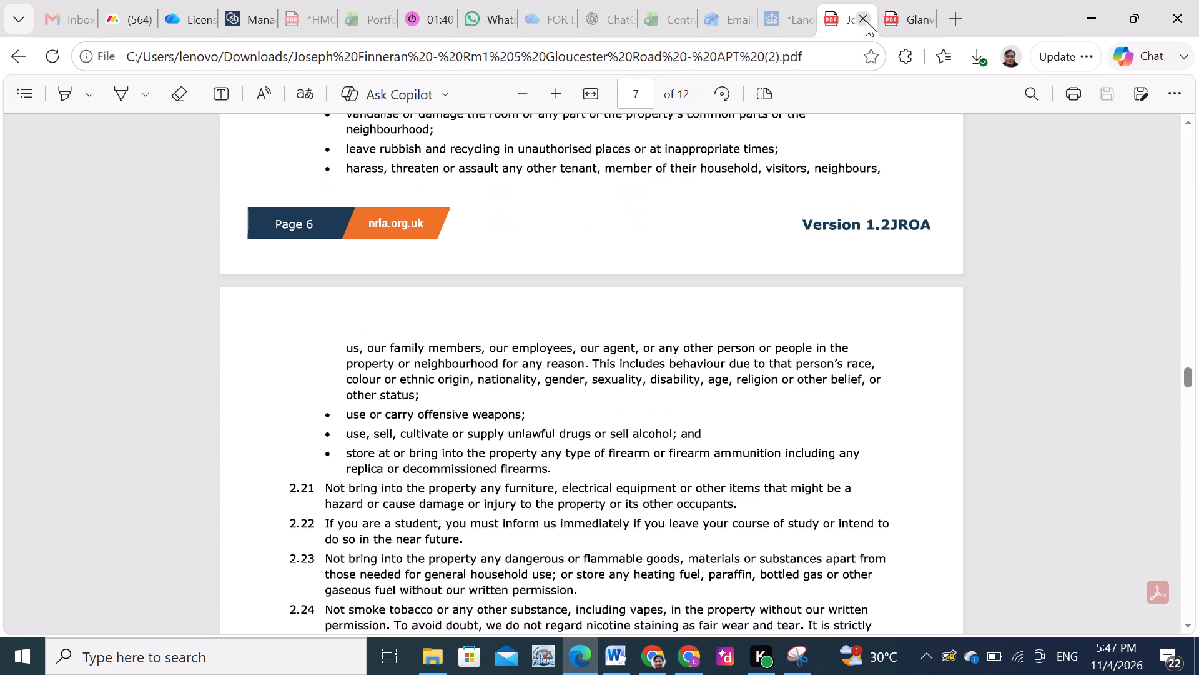
pyautogui.scroll(17, 721, 321)
pyautogui.scroll(5, 723, 325)
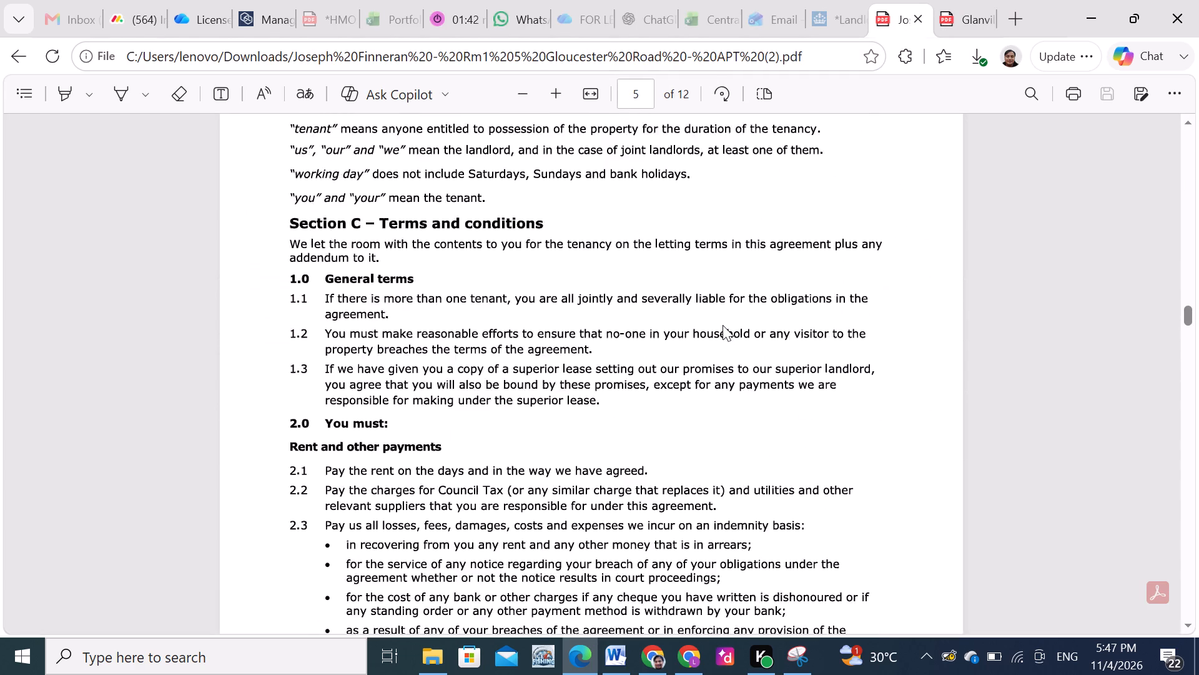
pyautogui.moveTo(1187, 300); pyautogui.dragTo(1198, 179)
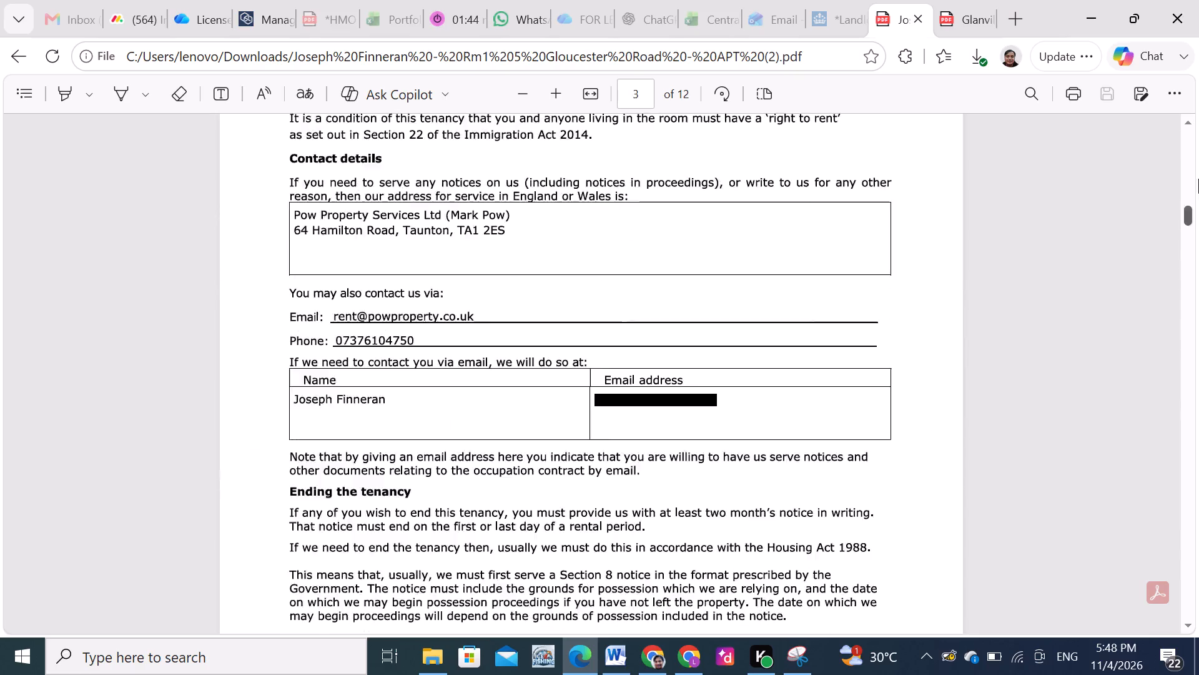
pyautogui.moveTo(1198, 179); pyautogui.dragTo(1198, 139)
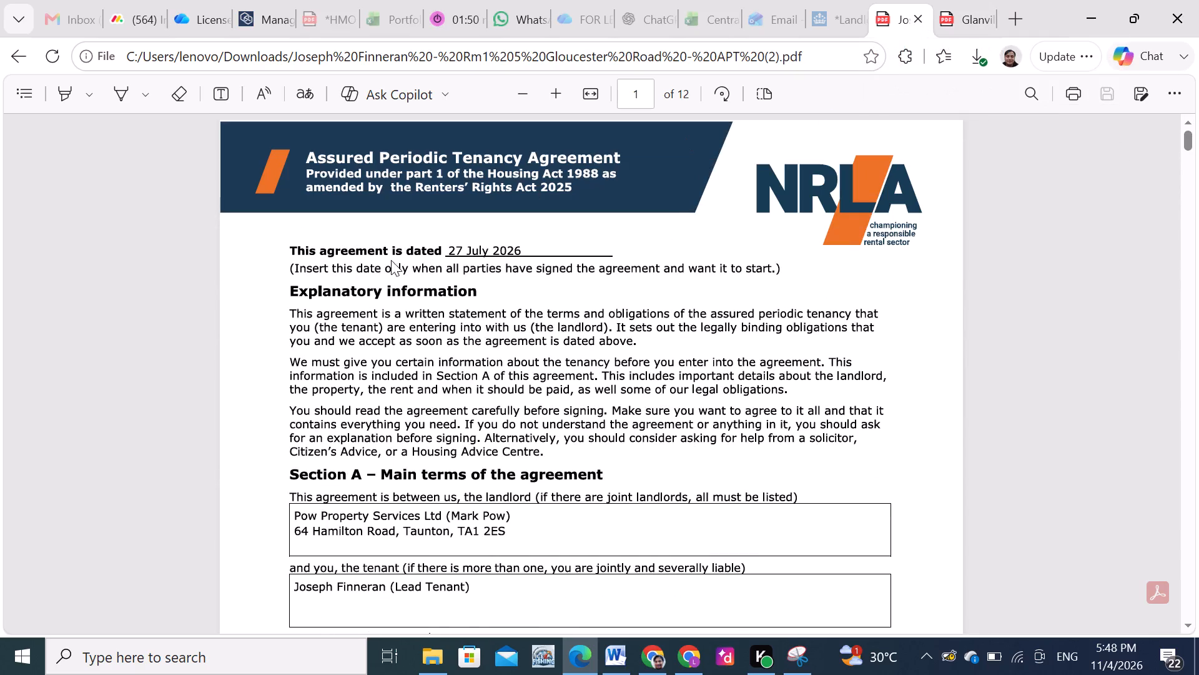
pyautogui.click(516, 247)
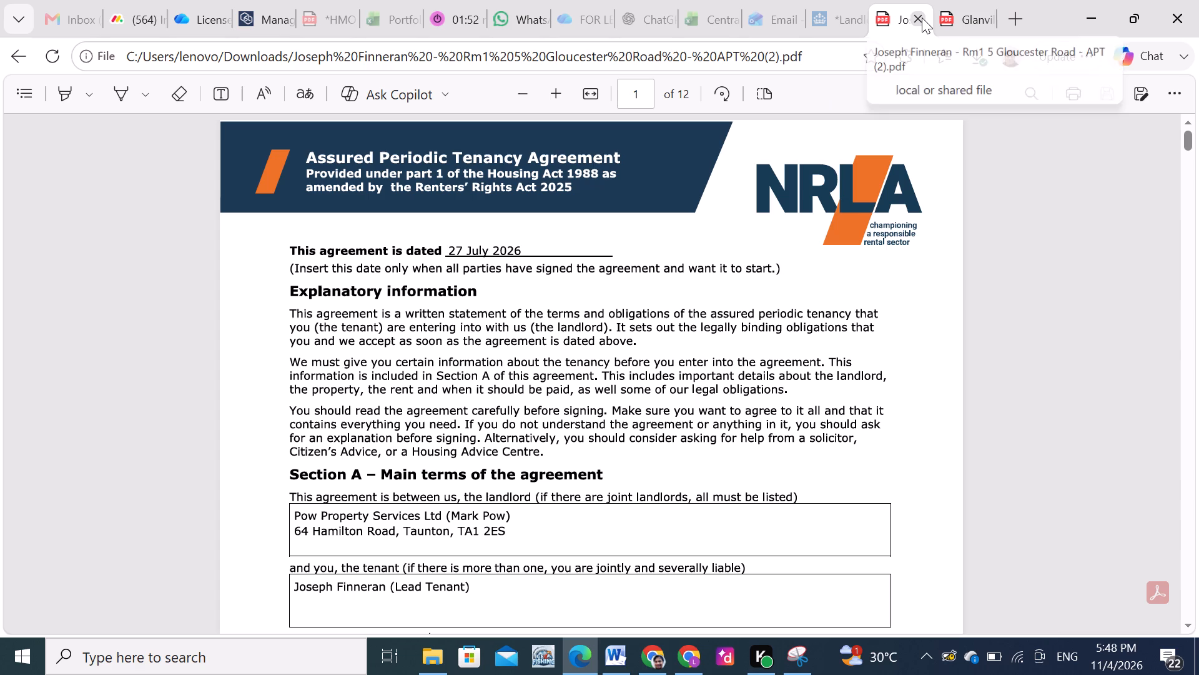
pyautogui.click(922, 17)
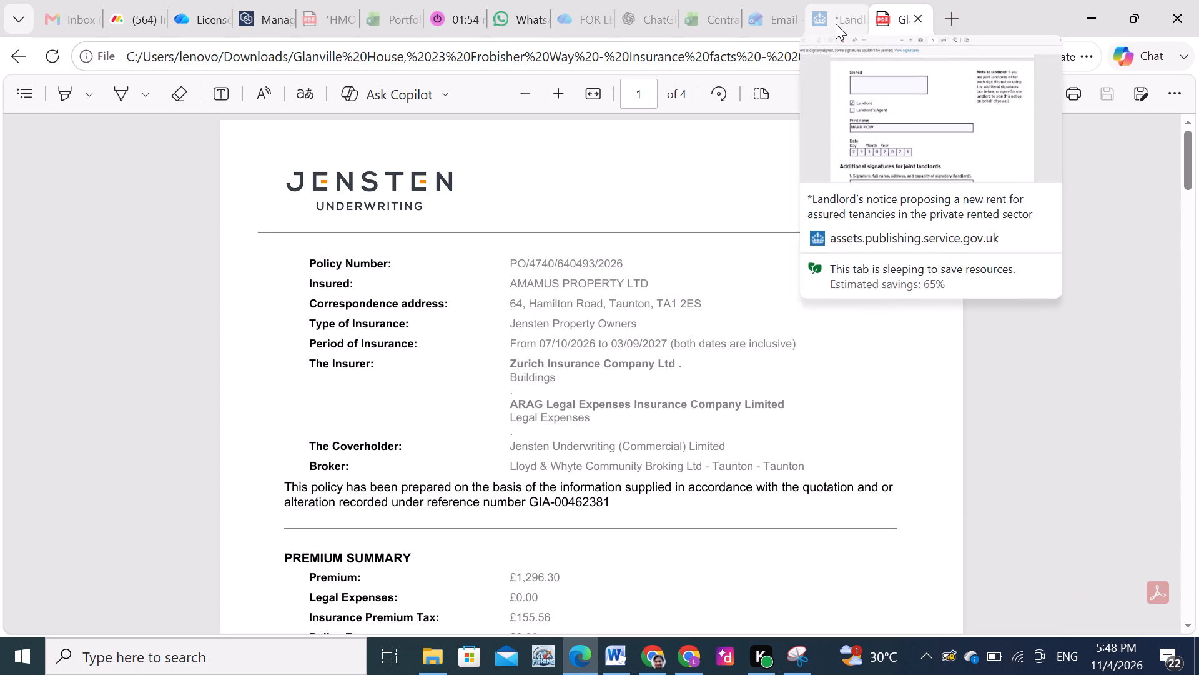
pyautogui.click(211, 30)
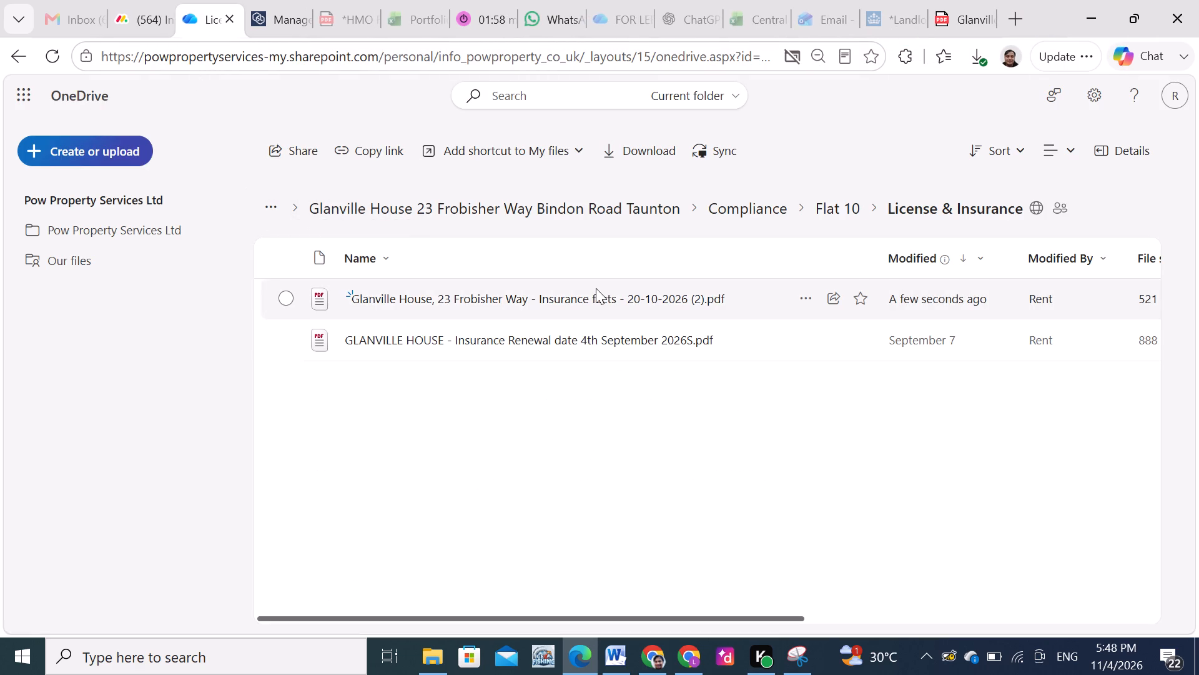
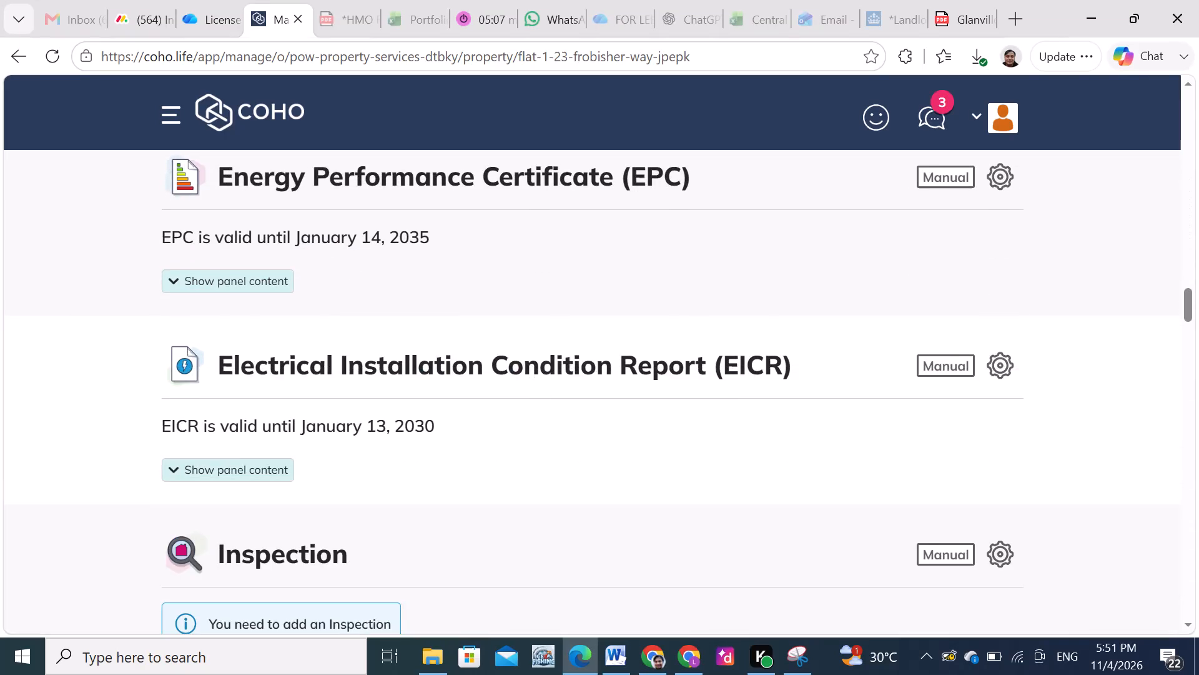
pyautogui.scroll(-10, 531, 376)
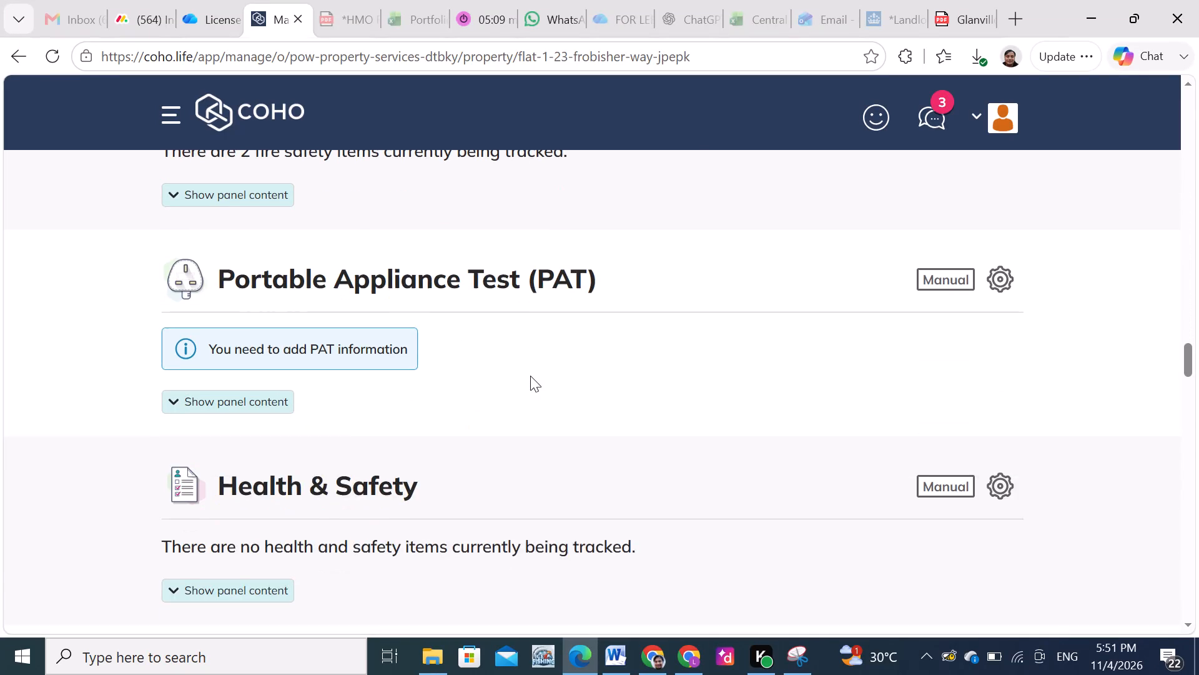
pyautogui.scroll(-6, 530, 376)
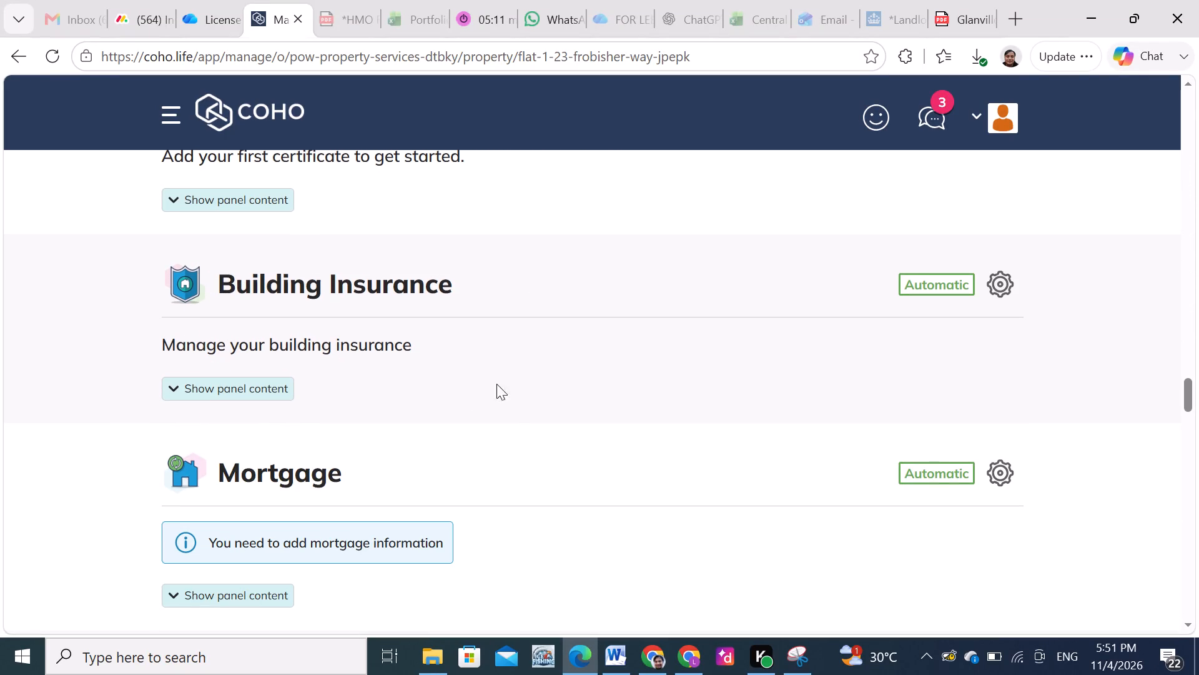
pyautogui.click(232, 387)
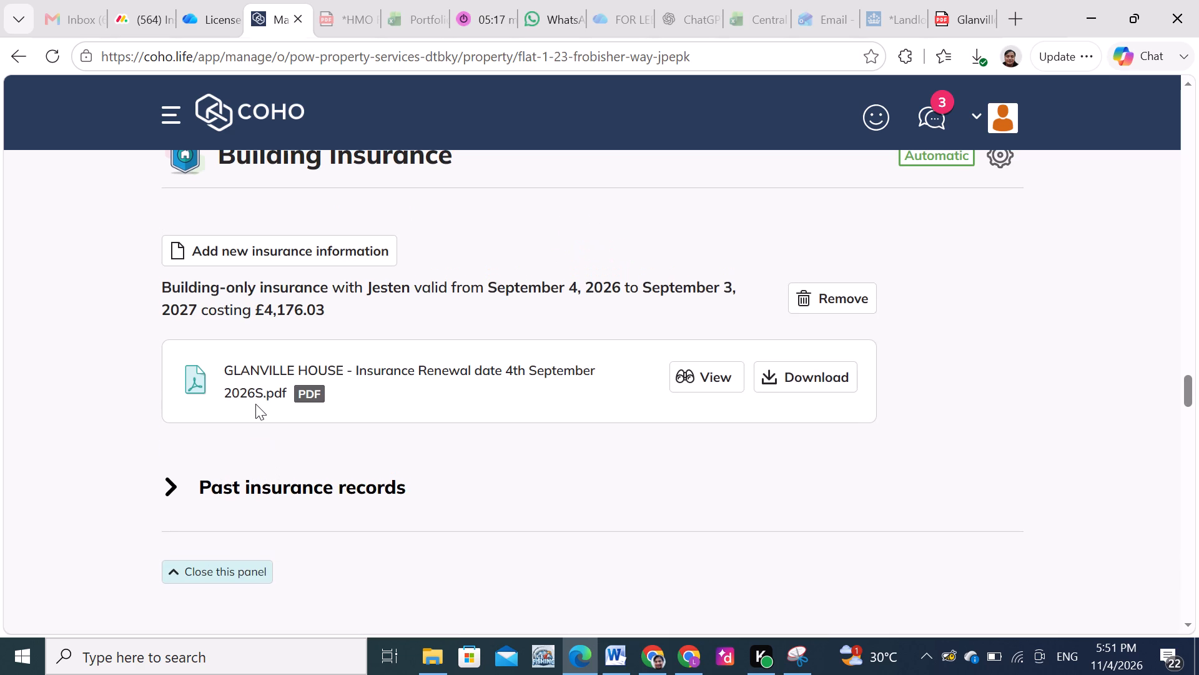
pyautogui.scroll(1, 257, 381)
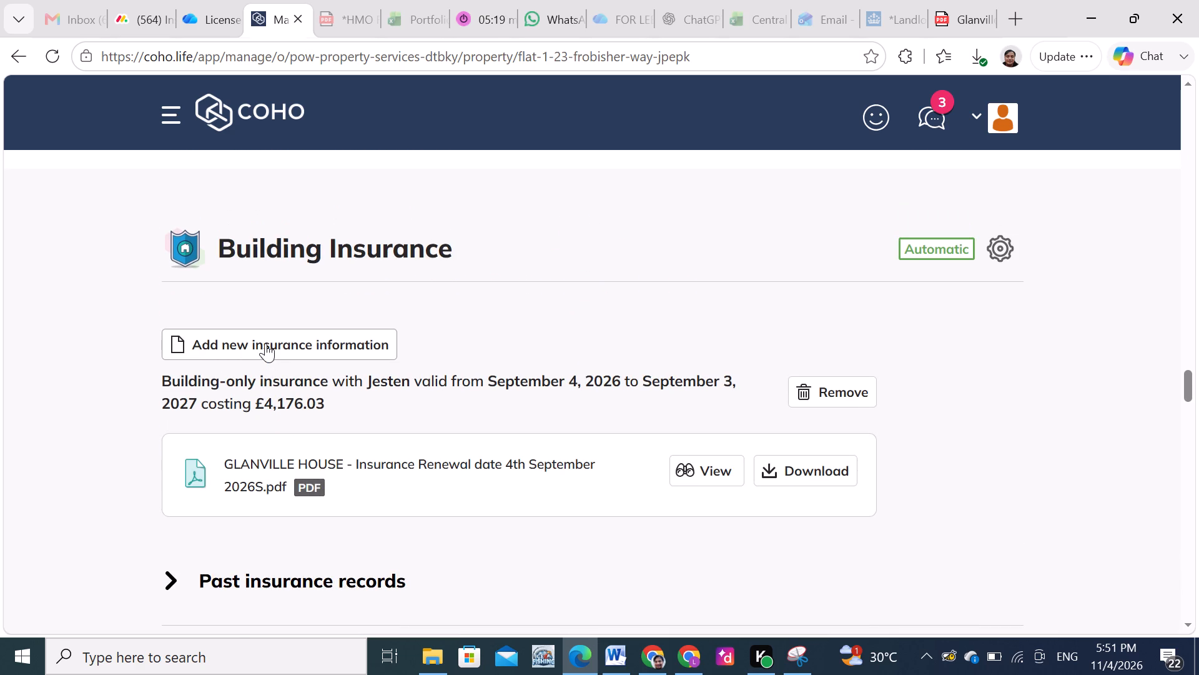
pyautogui.click(964, 17)
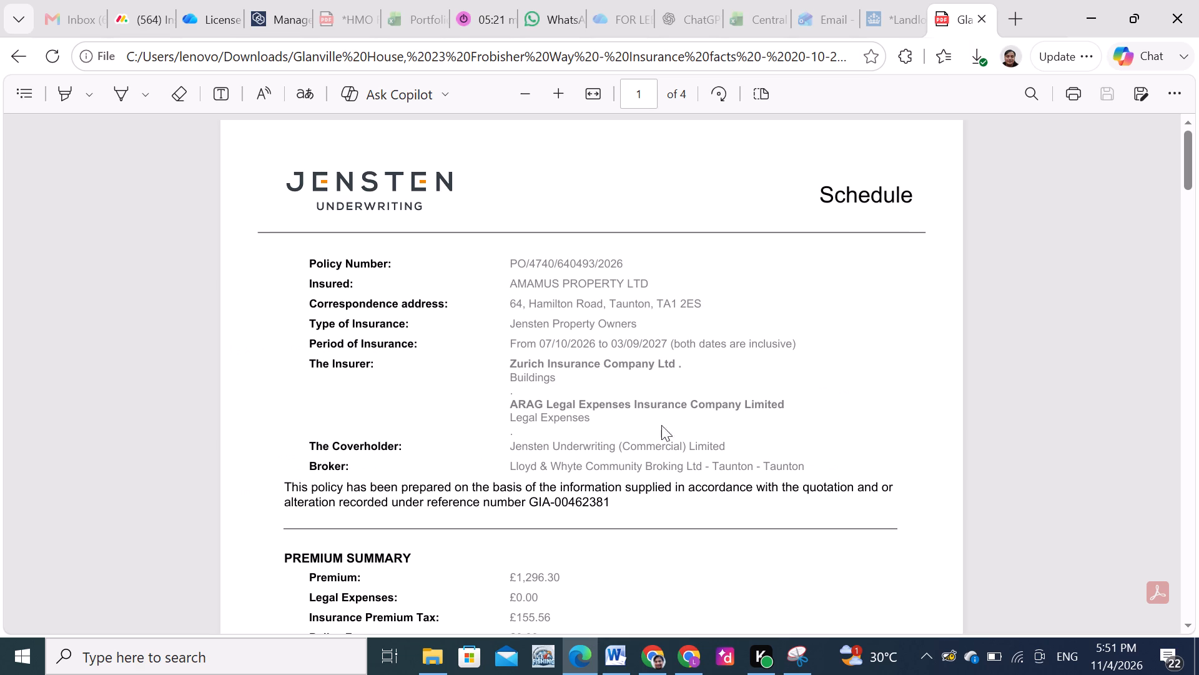
pyautogui.scroll(-1, 614, 413)
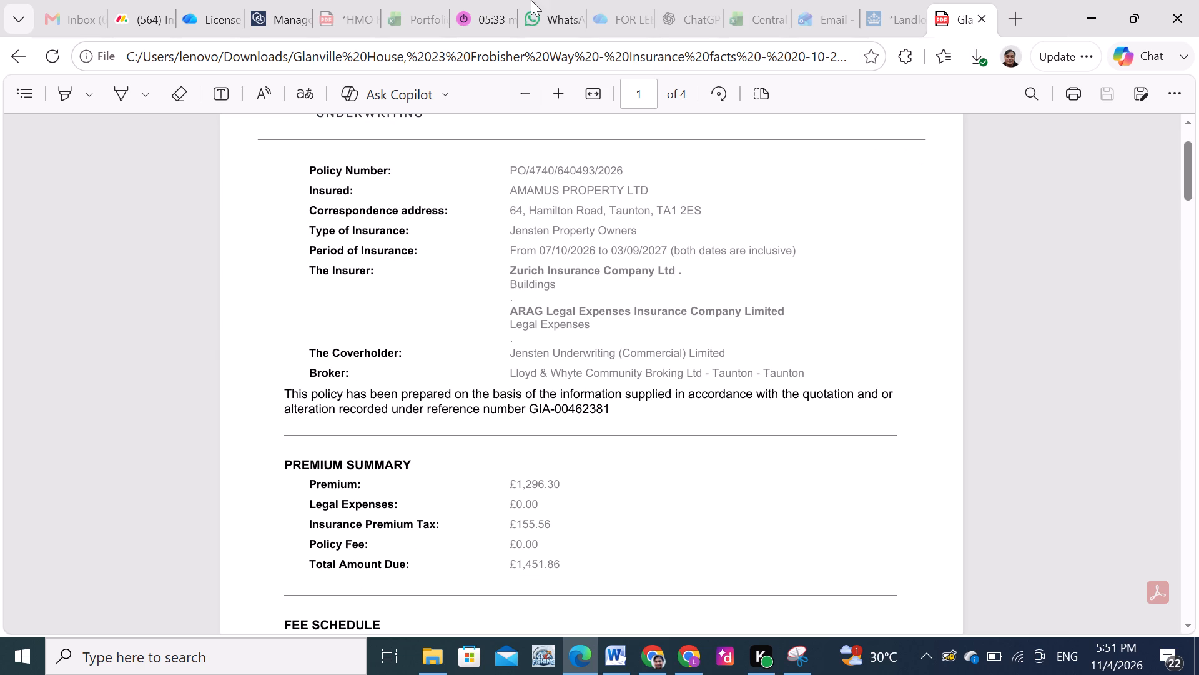
pyautogui.click(280, 31)
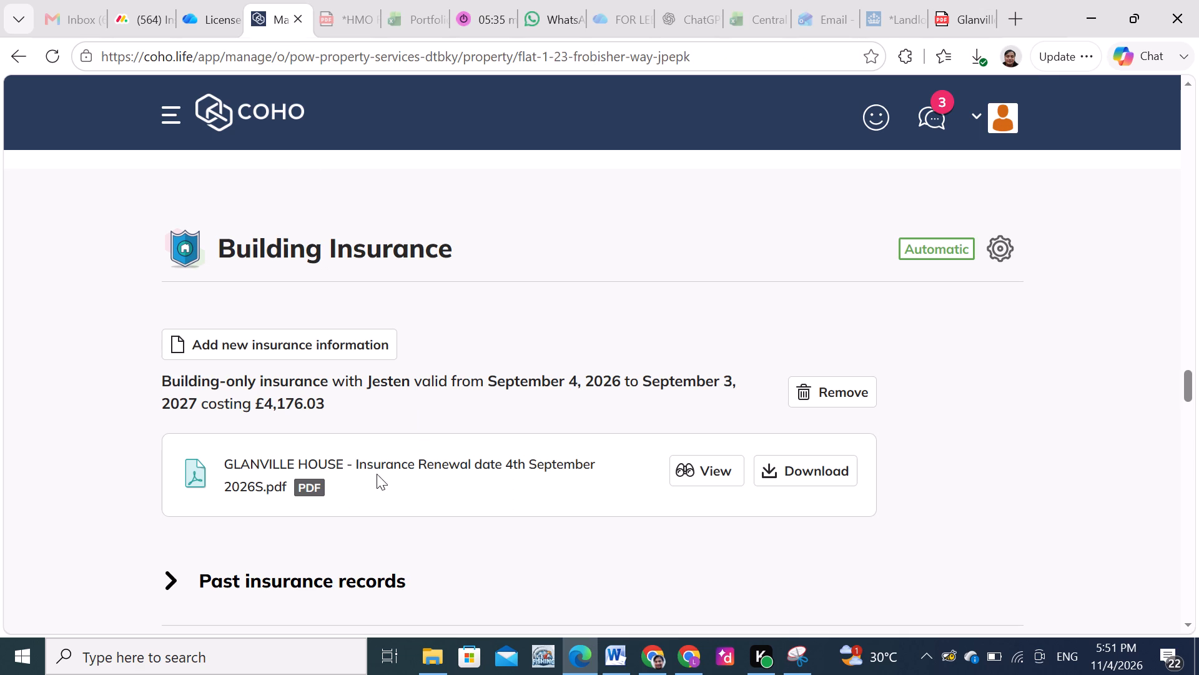
pyautogui.click(297, 353)
pyautogui.scroll(-2, 395, 424)
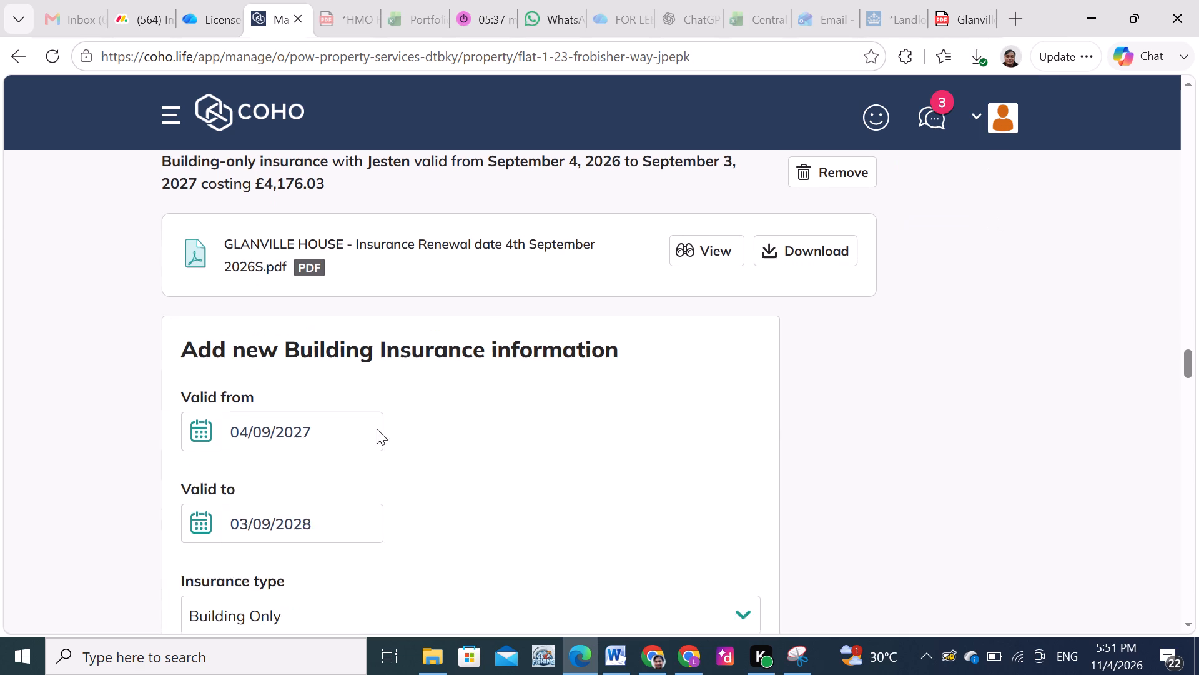
pyautogui.click(206, 401)
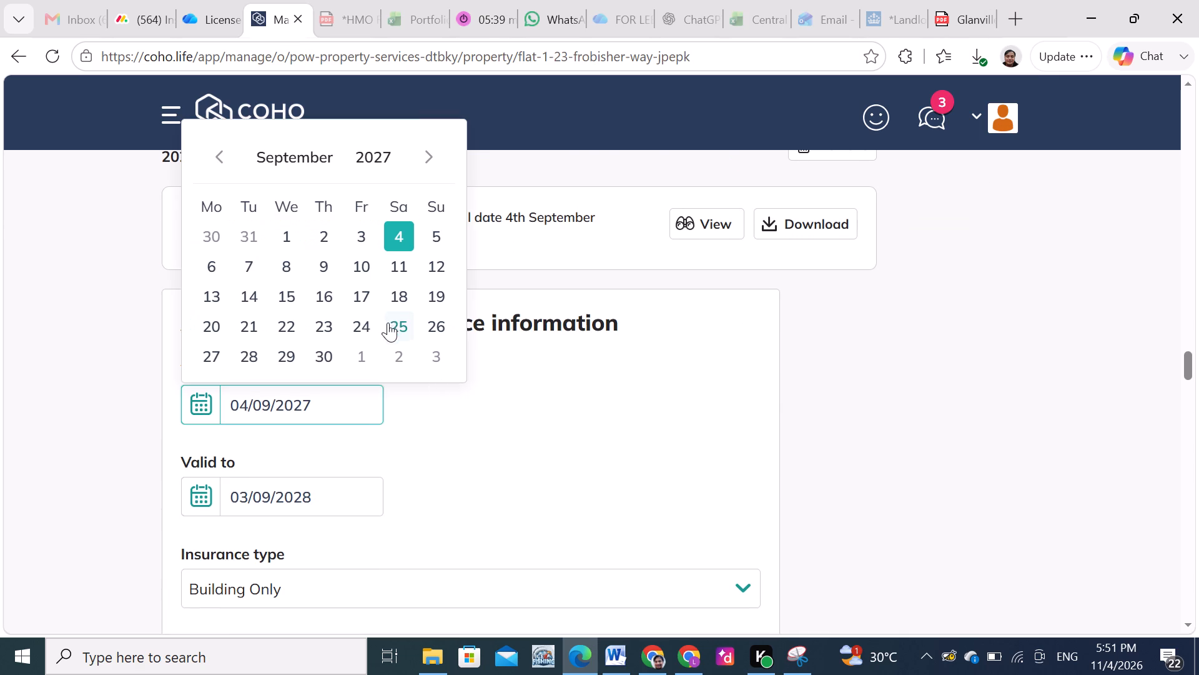
pyautogui.click(222, 158)
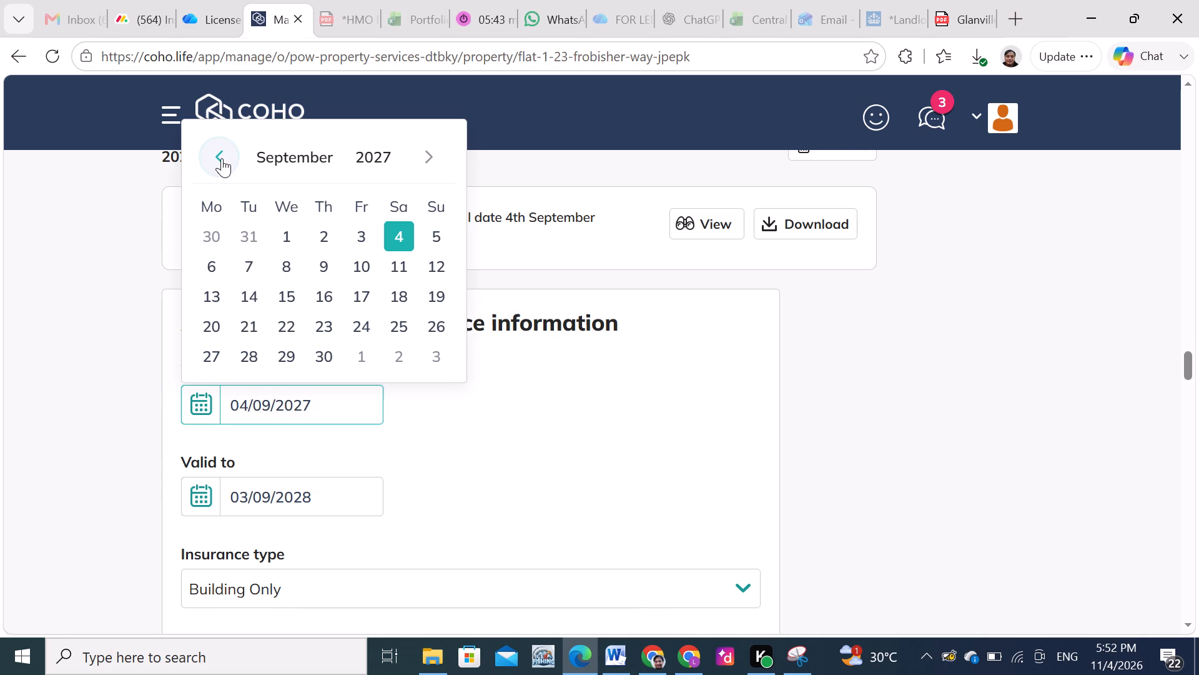
pyautogui.doubleClick(222, 158)
pyautogui.click(363, 154)
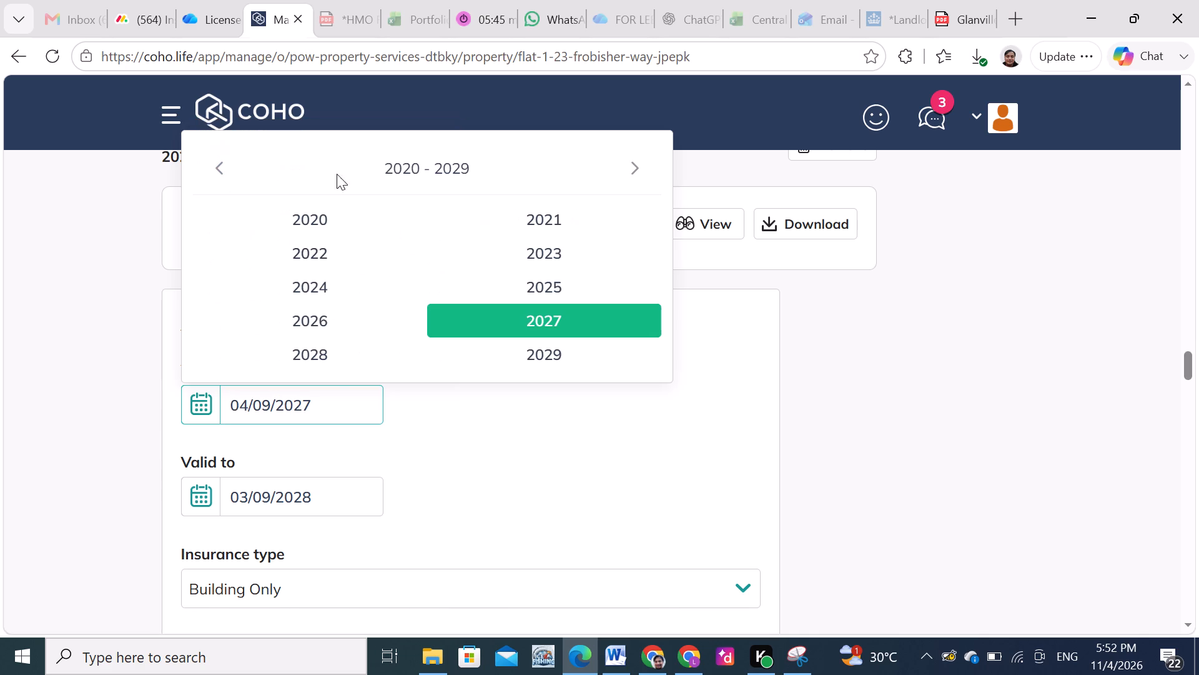
pyautogui.click(321, 318)
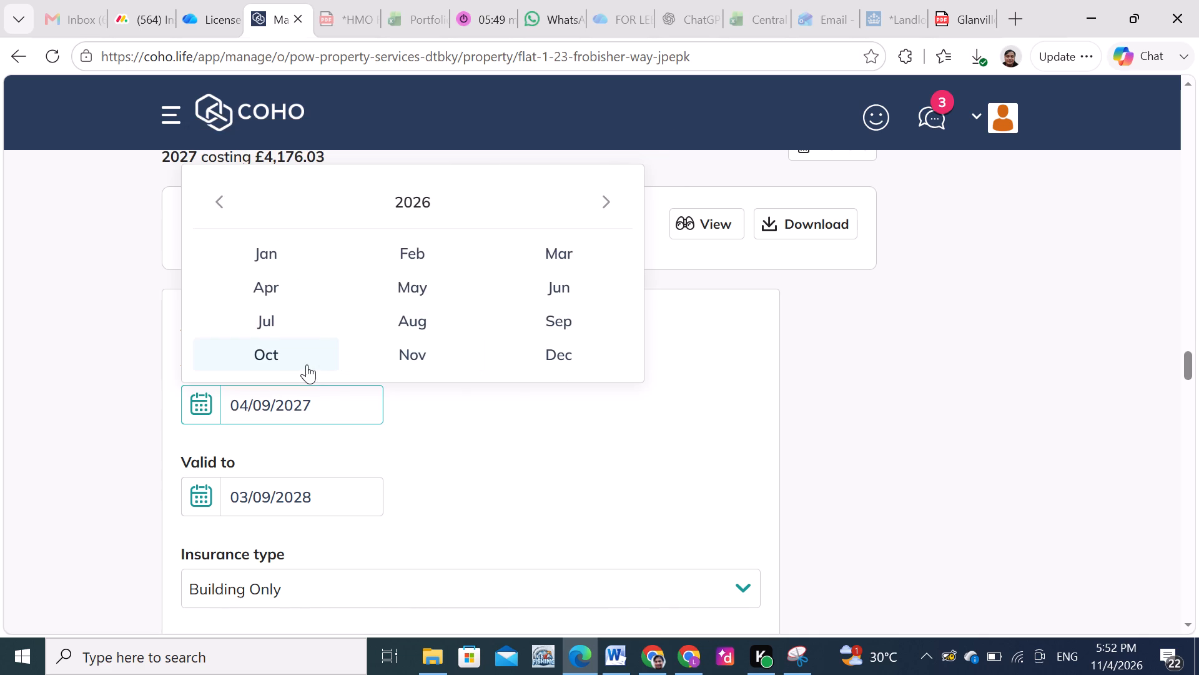
pyautogui.click(274, 356)
pyautogui.click(283, 257)
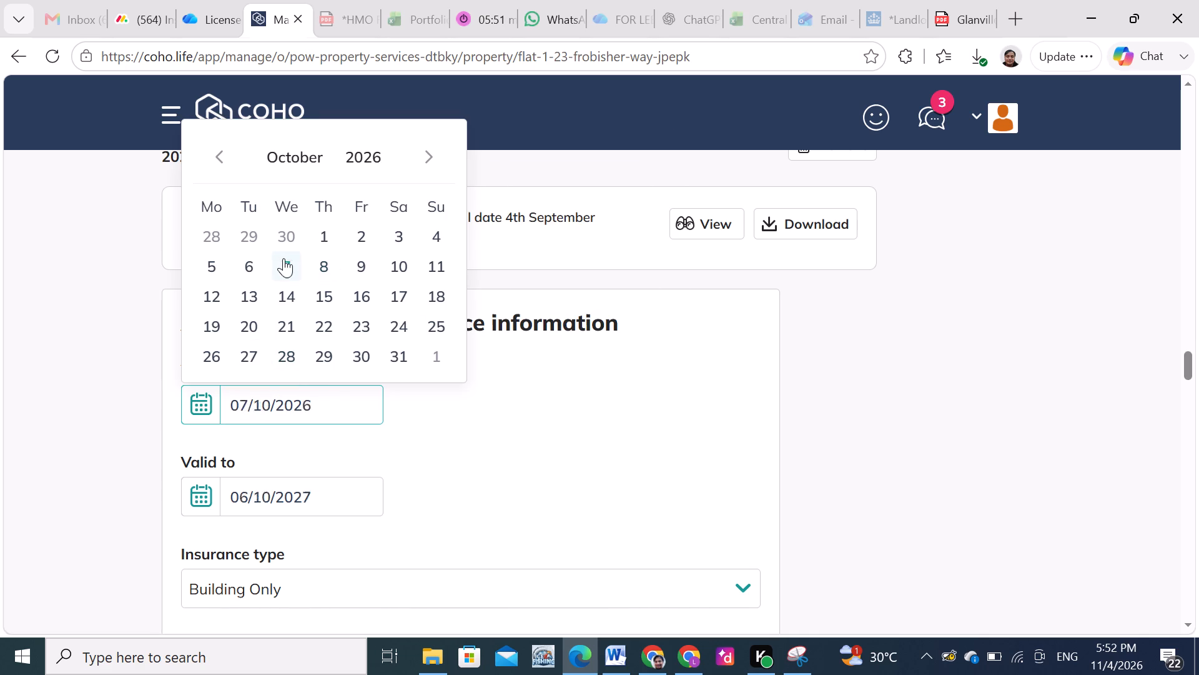
# Set the new Building Insurance record's valid-to date to 03/09/2027.
pyautogui.click(205, 496)
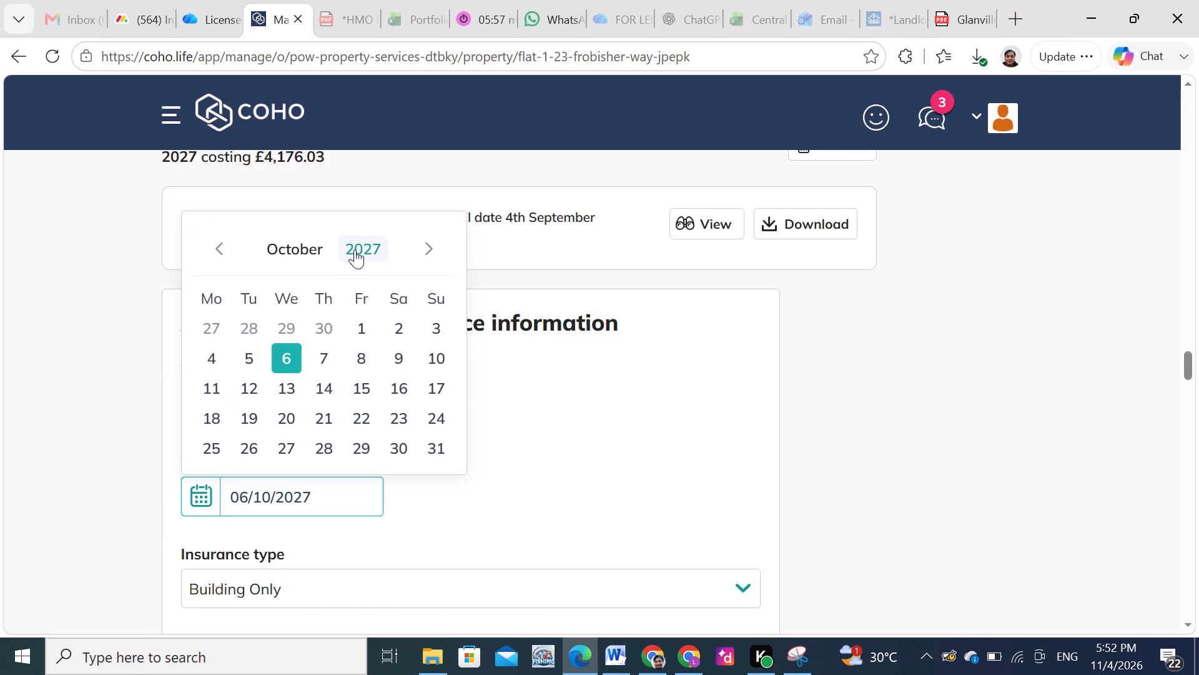
pyautogui.click(219, 247)
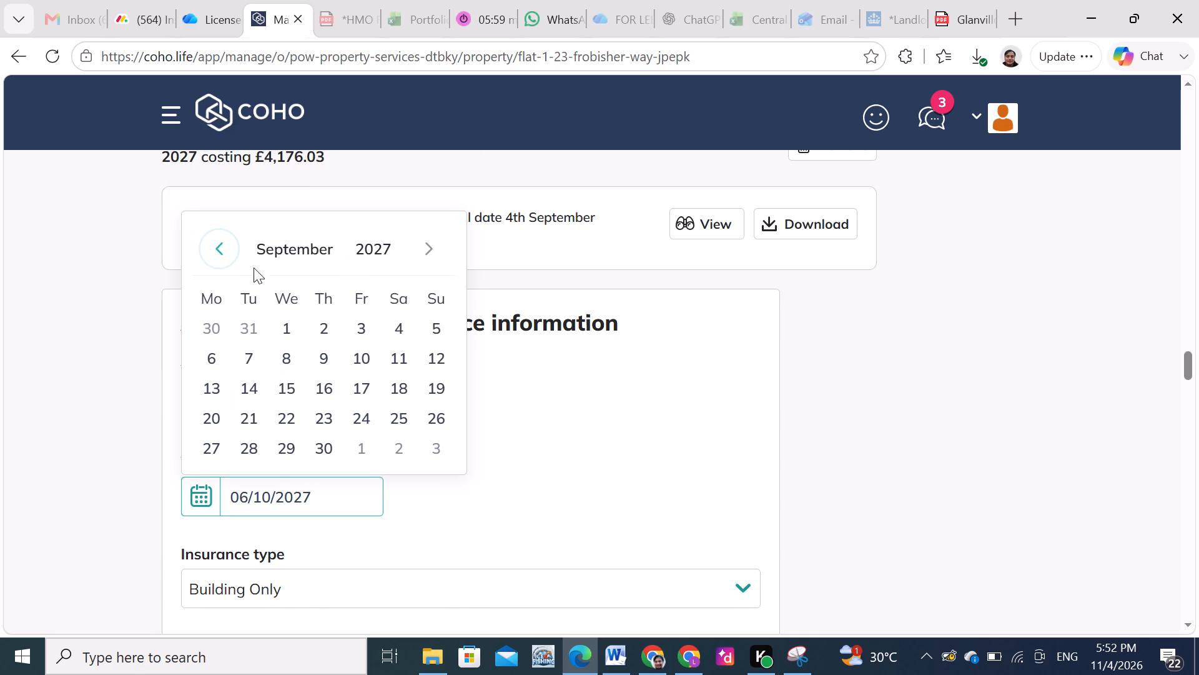
pyautogui.click(361, 326)
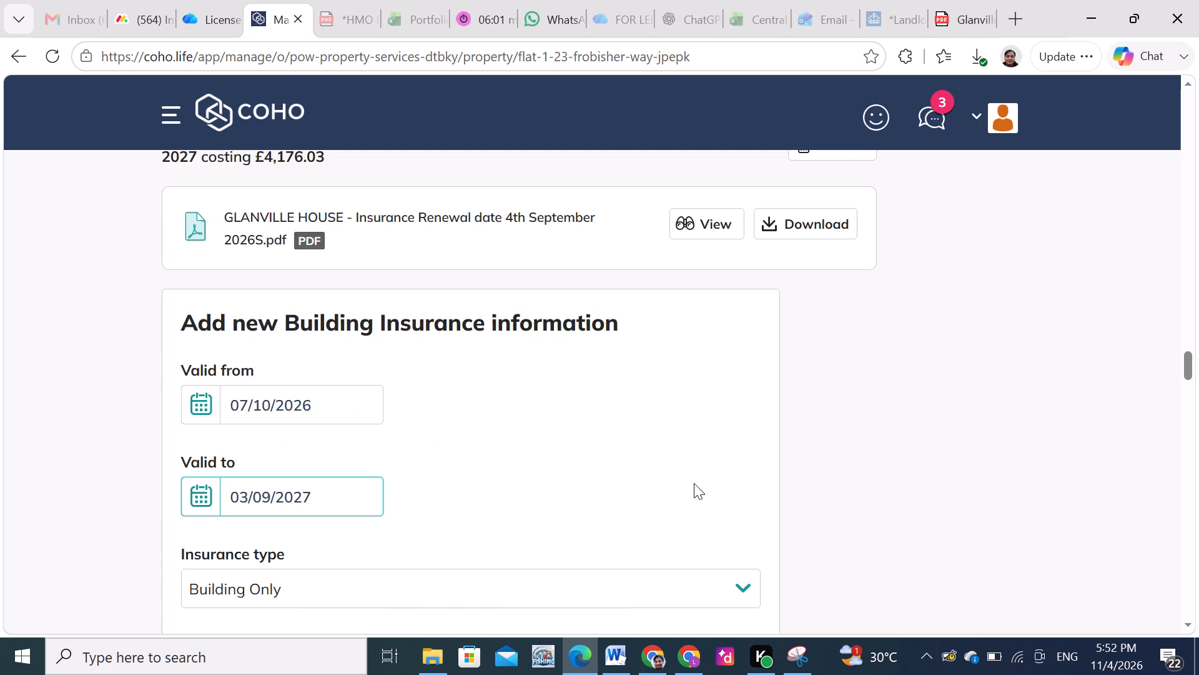
pyautogui.click(694, 483)
# Set the new insurance record's price to £1451.86, using the total amount due in the Glanville House insurance PDF.
pyautogui.scroll(-2, 640, 492)
pyautogui.scroll(-1, 388, 516)
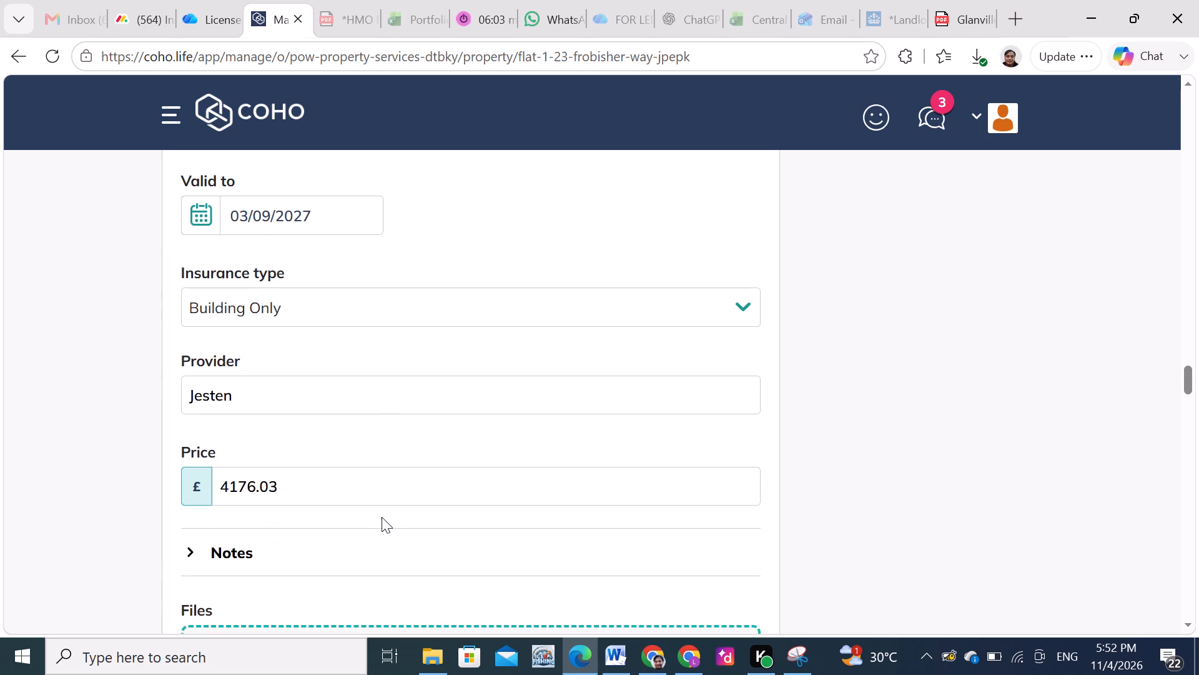
pyautogui.click(980, 19)
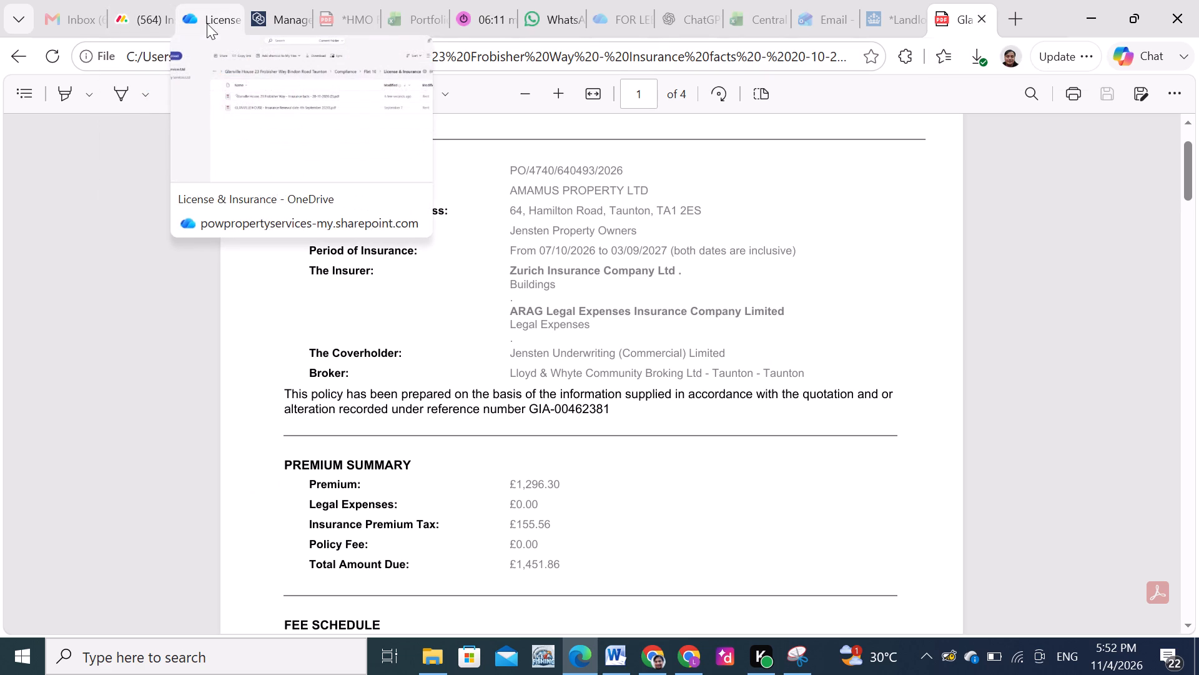
pyautogui.click(280, 18)
pyautogui.moveTo(310, 489); pyautogui.dragTo(267, 489)
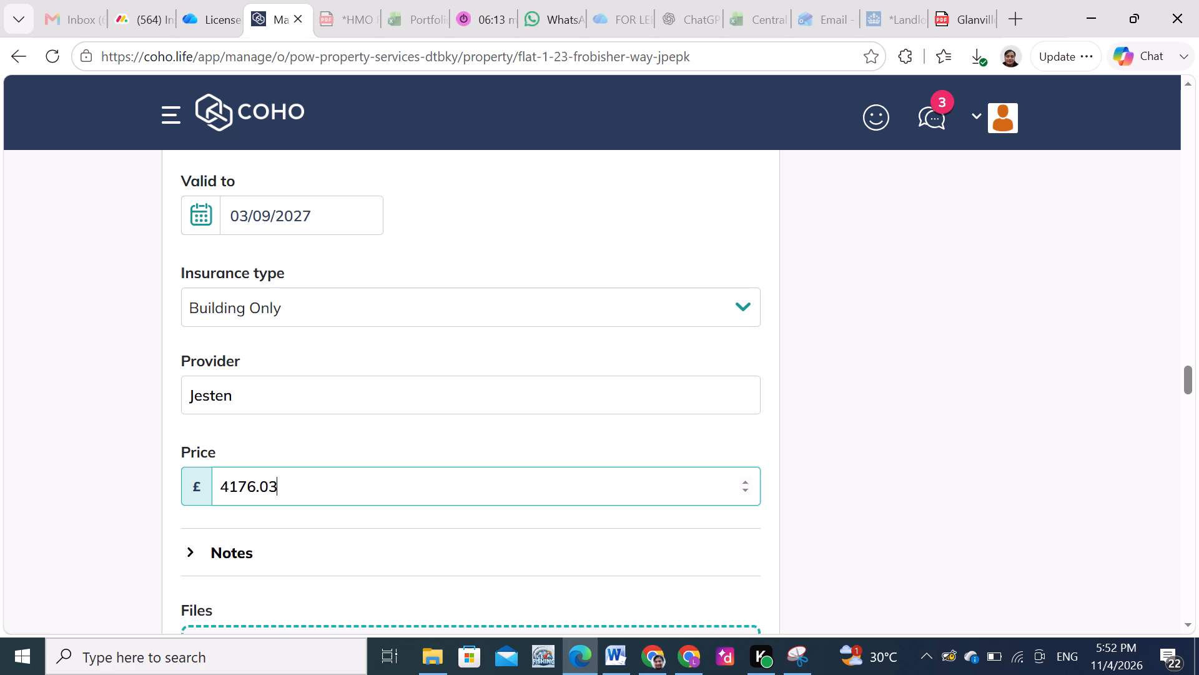
pyautogui.moveTo(267, 489); pyautogui.dragTo(217, 489)
pyautogui.press('1')
pyautogui.press(',')
pyautogui.press('4')
pyautogui.write('51')
pyautogui.press('.')
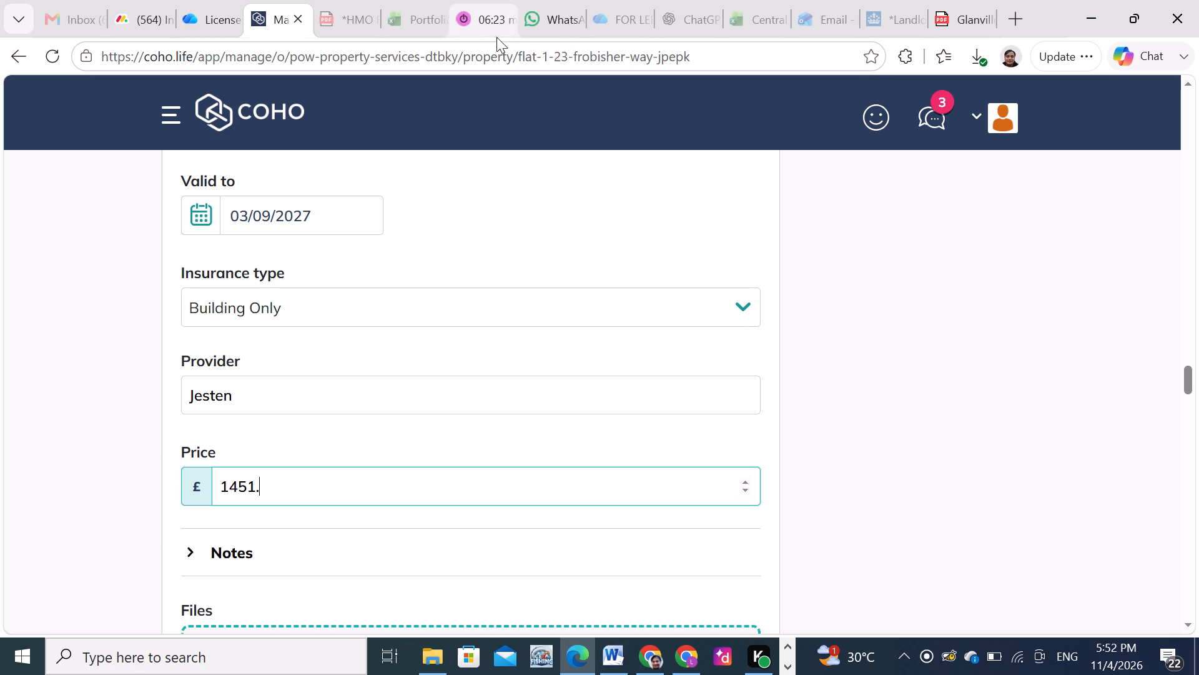
pyautogui.click(974, 30)
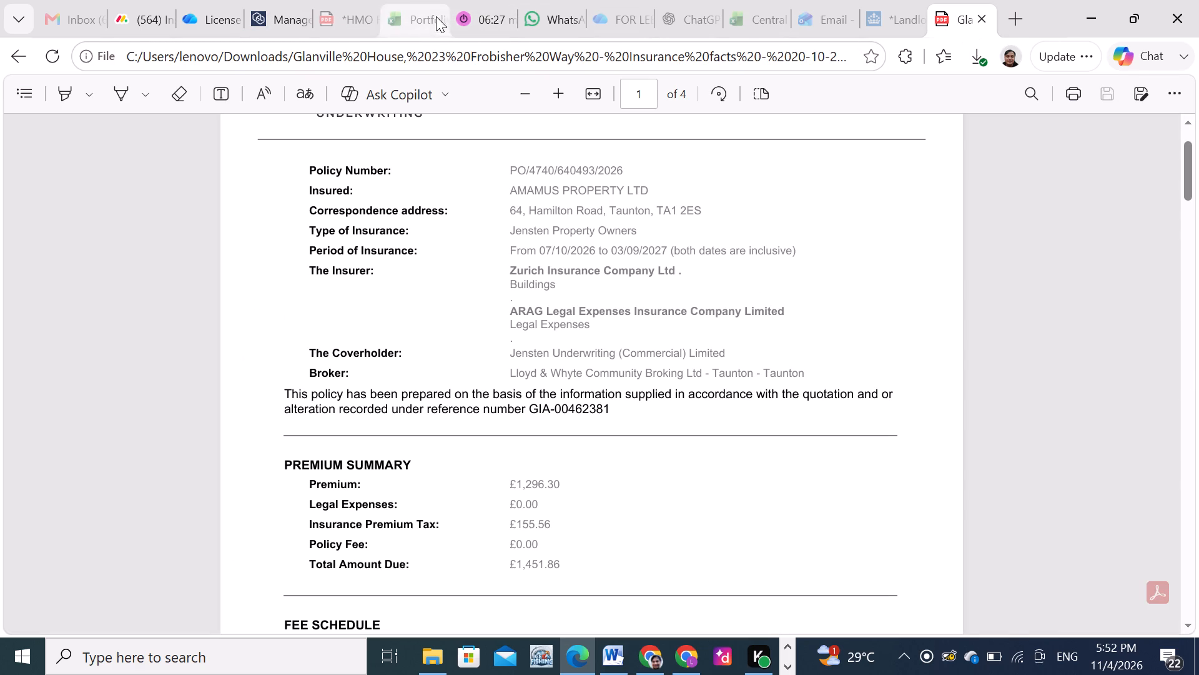
pyautogui.click(277, 23)
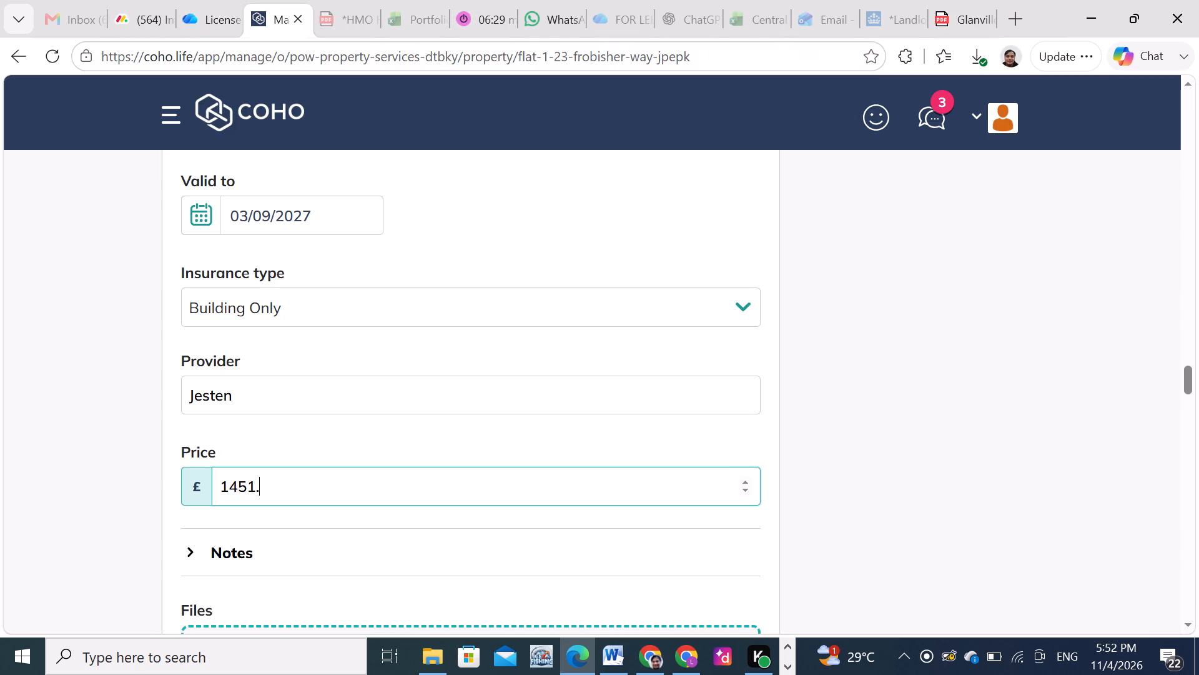
pyautogui.press('8')
pyautogui.press('6')
pyautogui.click(994, 427)
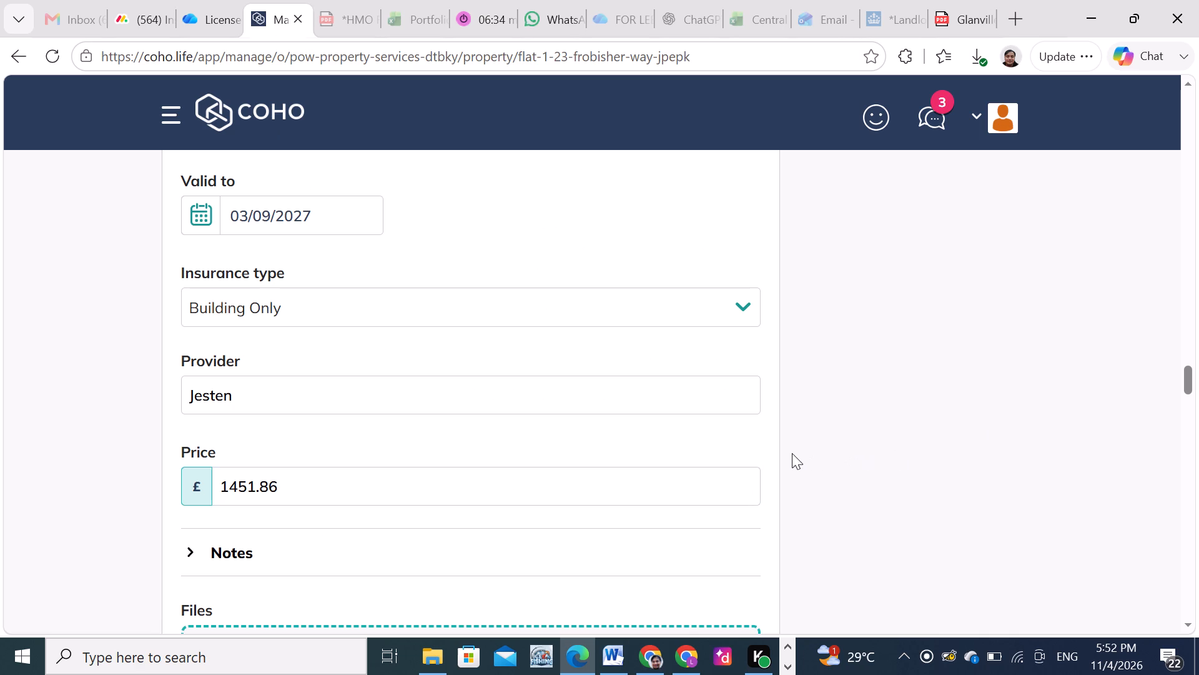
pyautogui.scroll(-2, 789, 453)
pyautogui.click(479, 493)
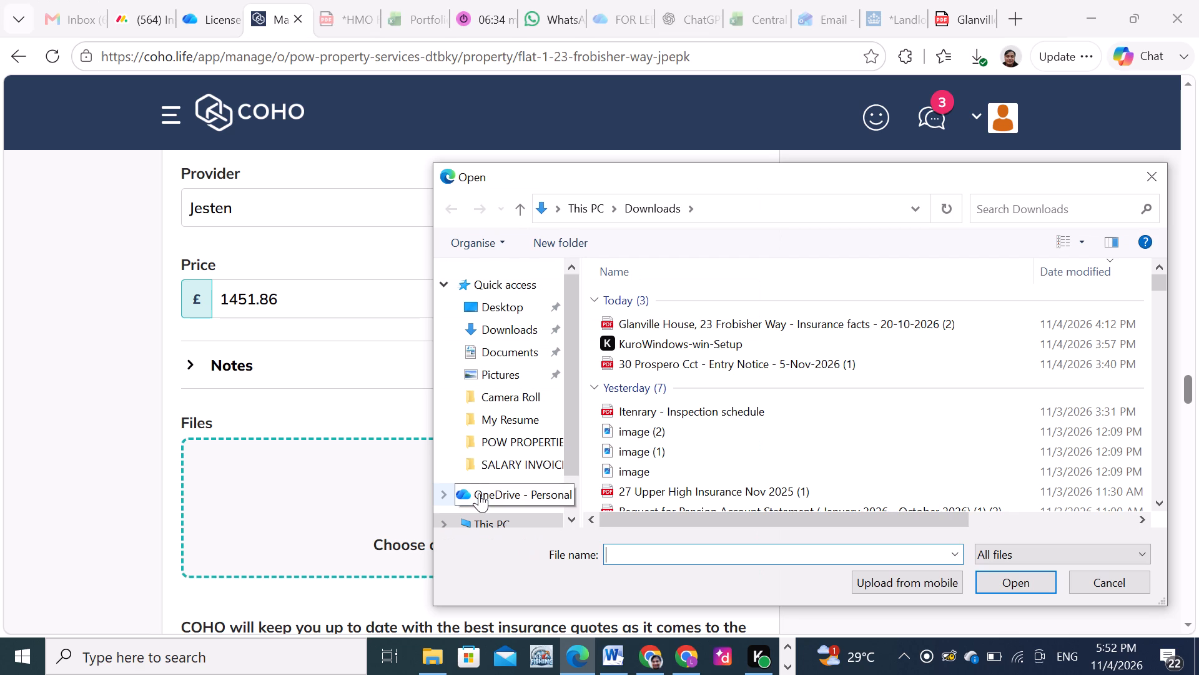
pyautogui.click(648, 326)
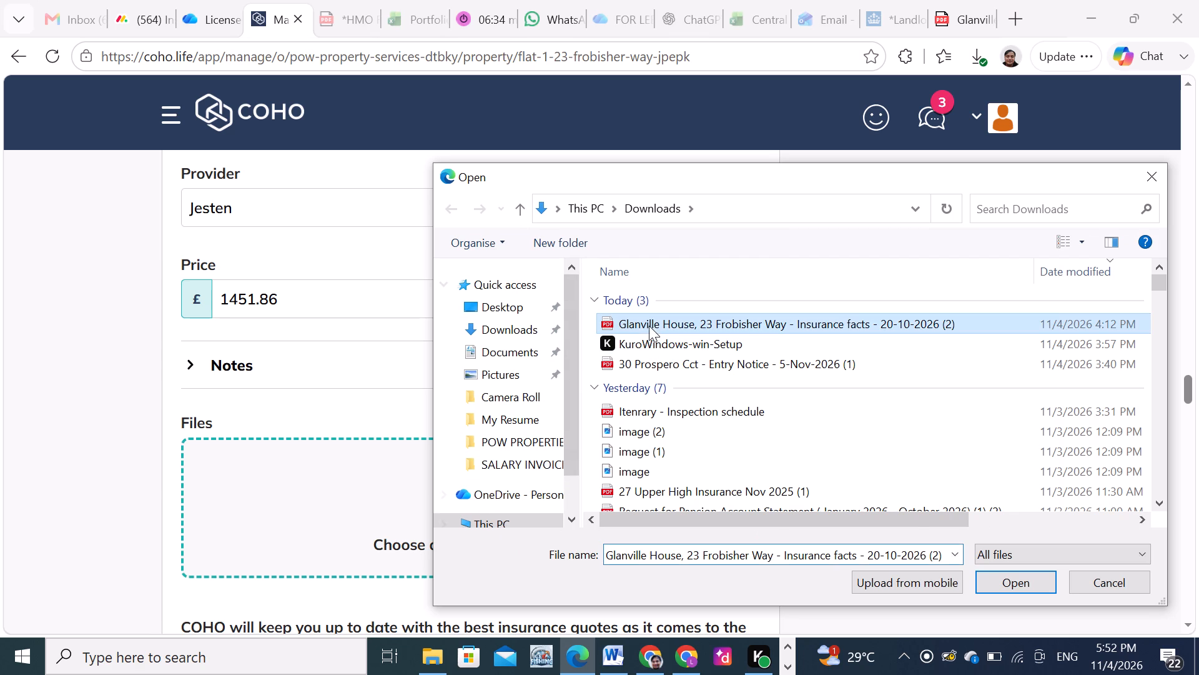
pyautogui.click(987, 579)
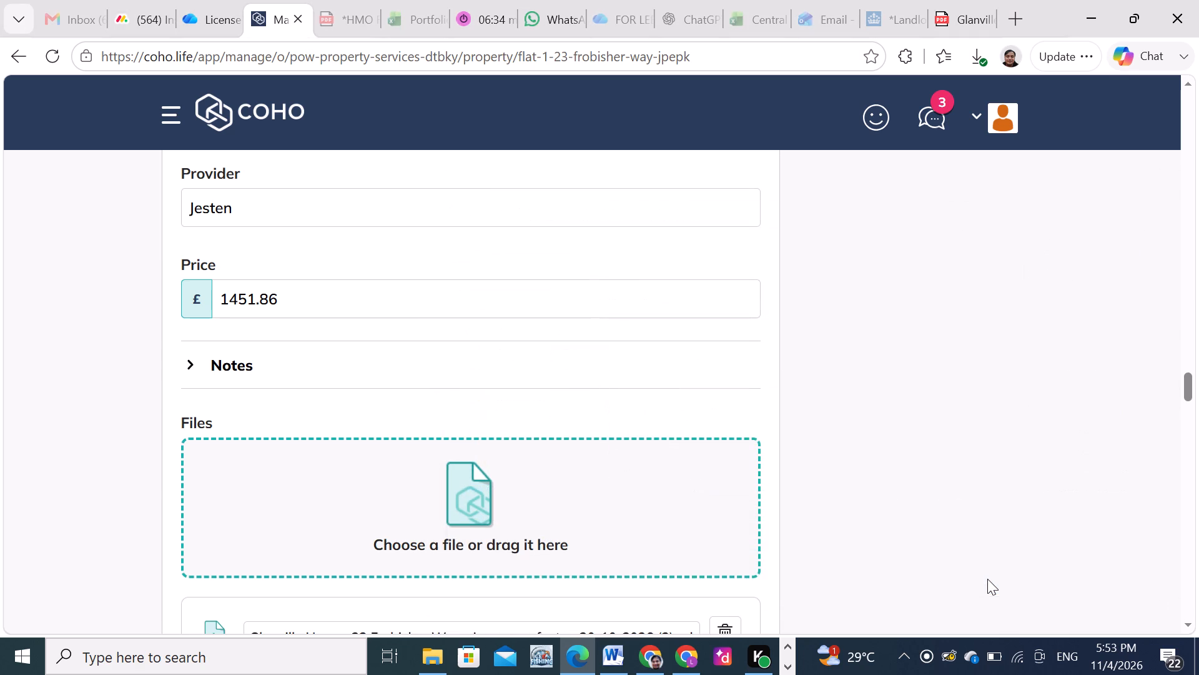
pyautogui.scroll(-3, 949, 579)
pyautogui.scroll(-2, 882, 577)
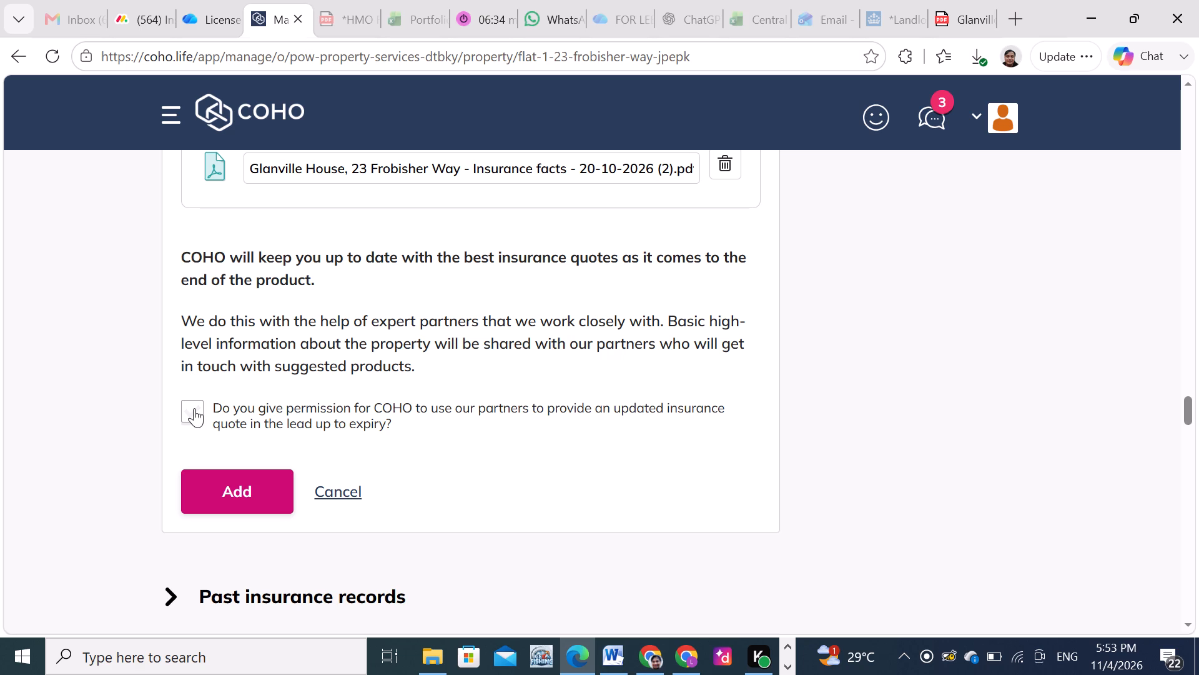
pyautogui.click(234, 490)
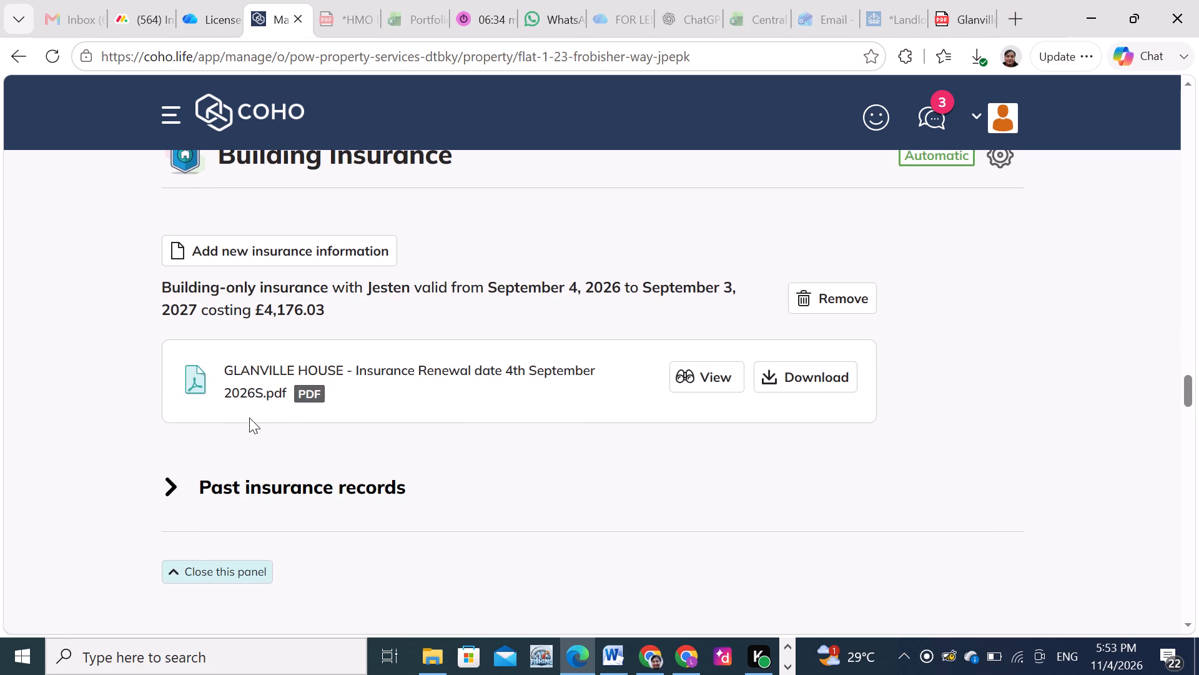
# Check the Building Insurance section for the added record and look through the flat's other sections back up to Tenants.
pyautogui.scroll(2, 936, 387)
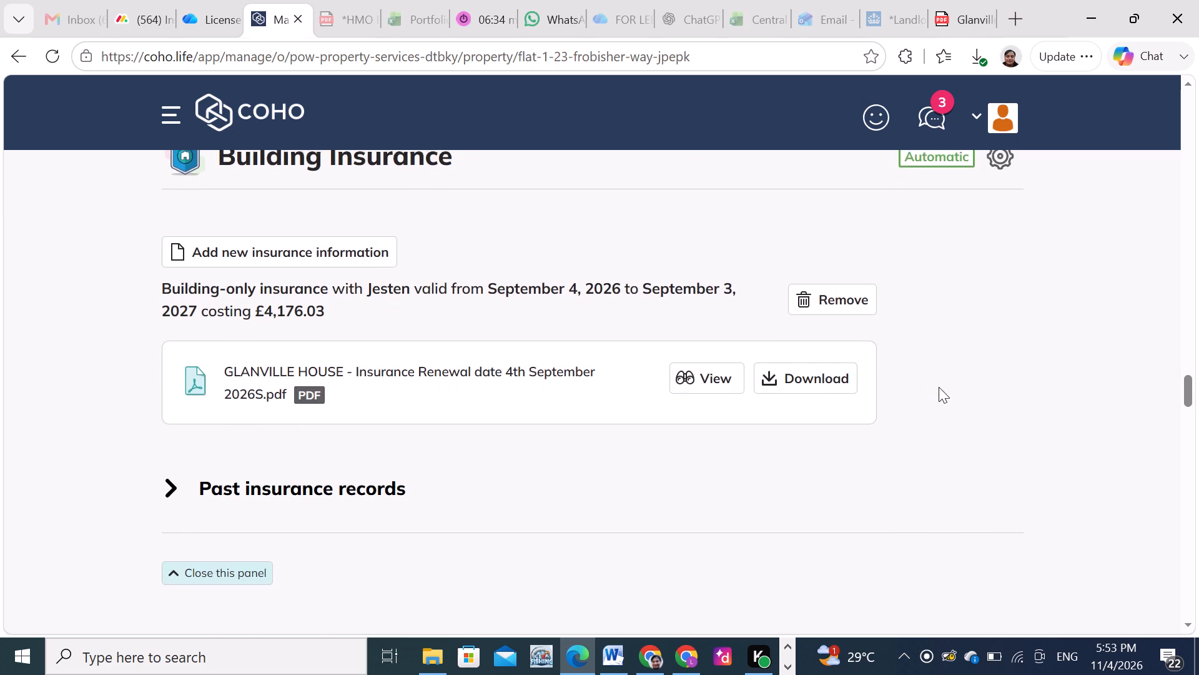
pyautogui.scroll(3, 939, 387)
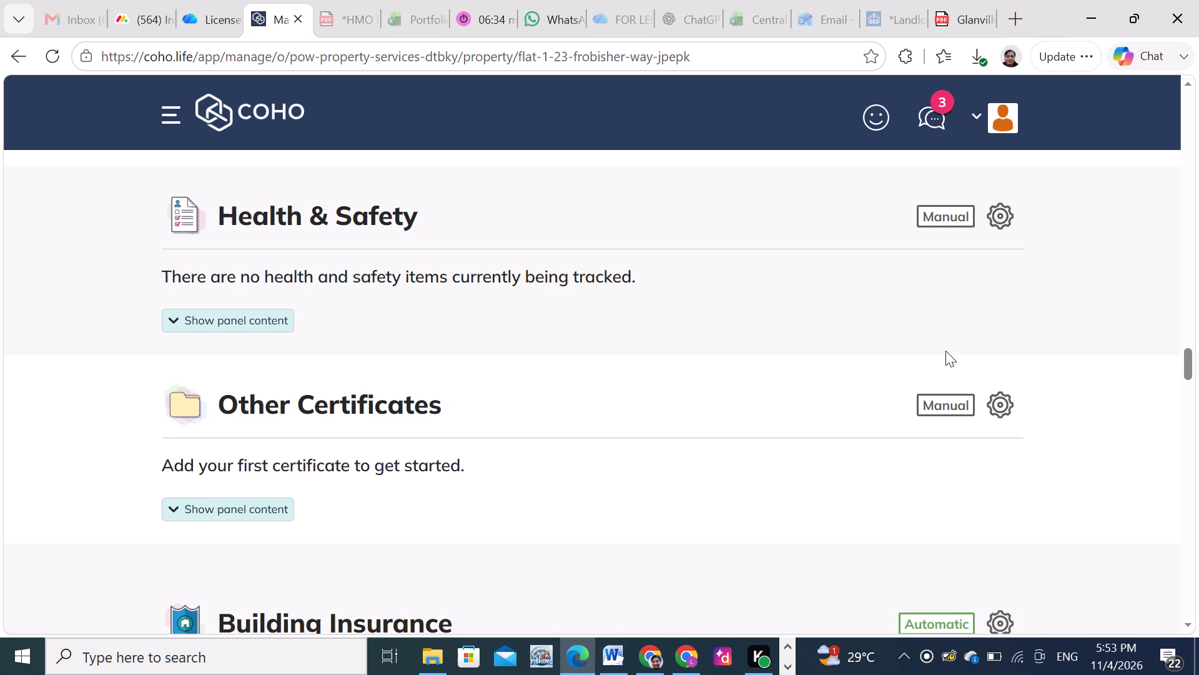
pyautogui.scroll(-4, 942, 349)
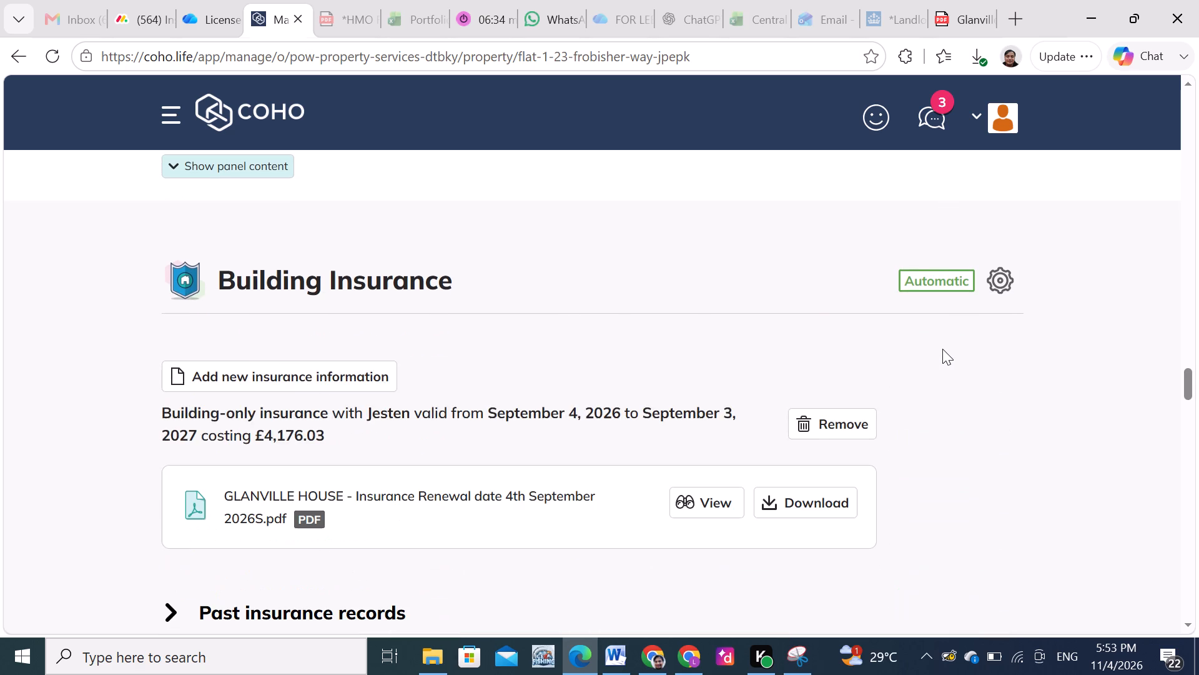
pyautogui.scroll(-2, 942, 349)
pyautogui.scroll(20, 942, 349)
pyautogui.scroll(1, 942, 349)
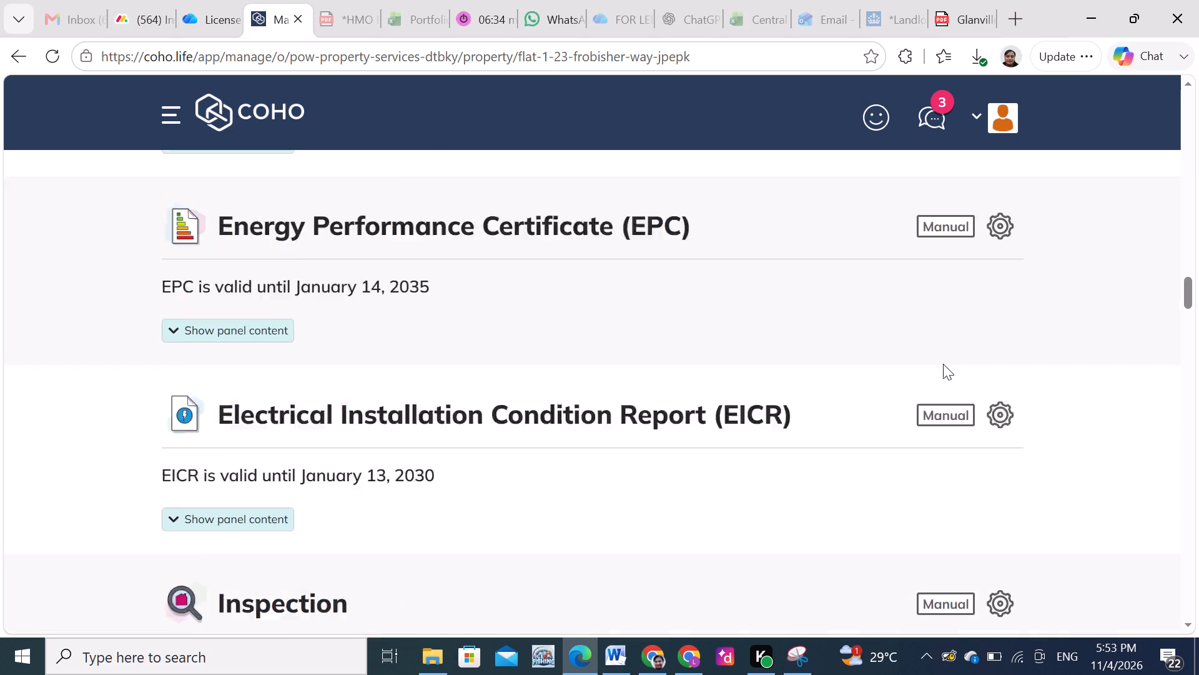
pyautogui.scroll(16, 943, 364)
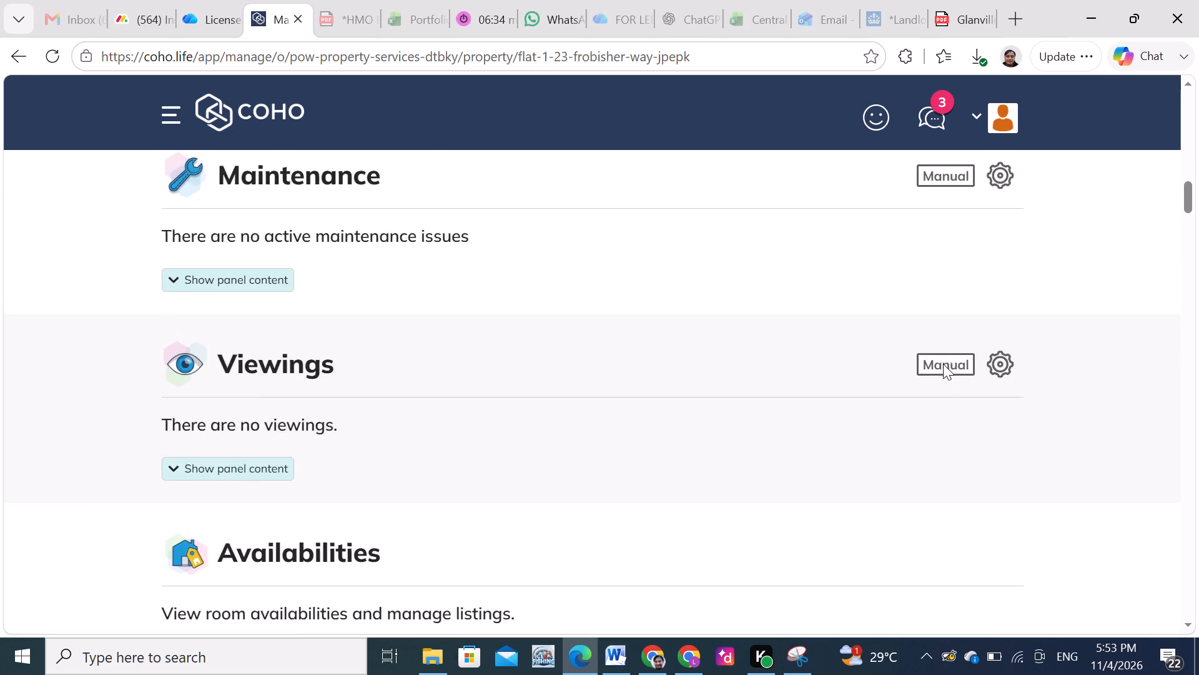
pyautogui.scroll(12, 943, 364)
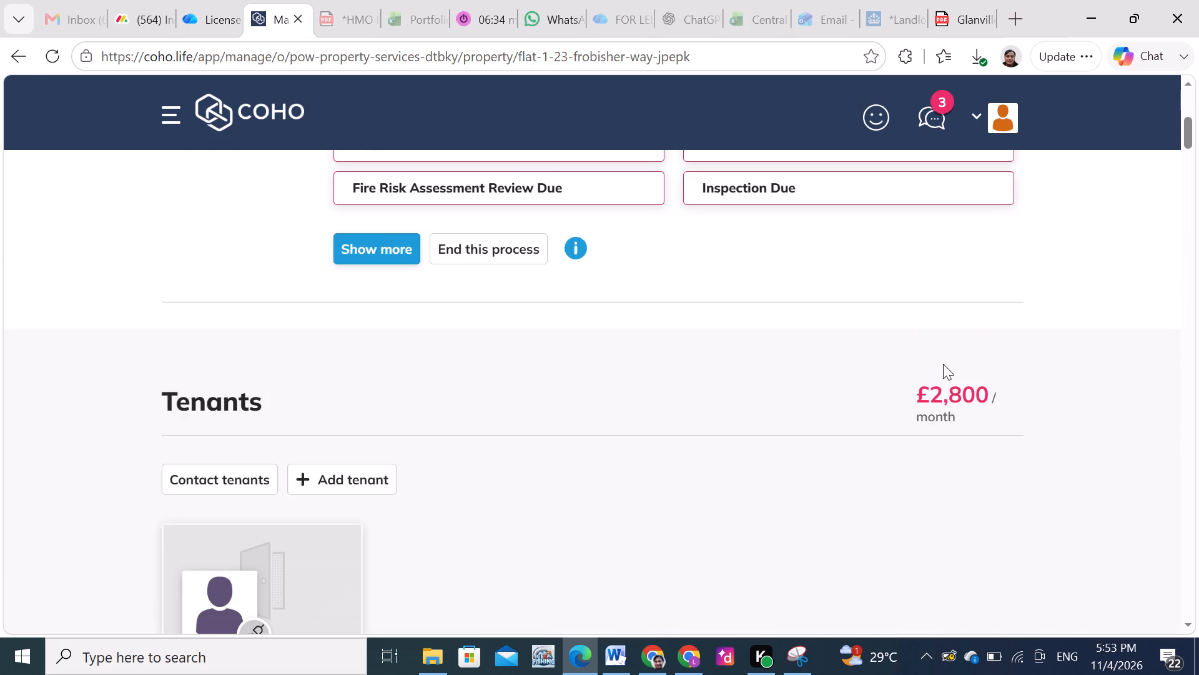
pyautogui.scroll(5, 943, 364)
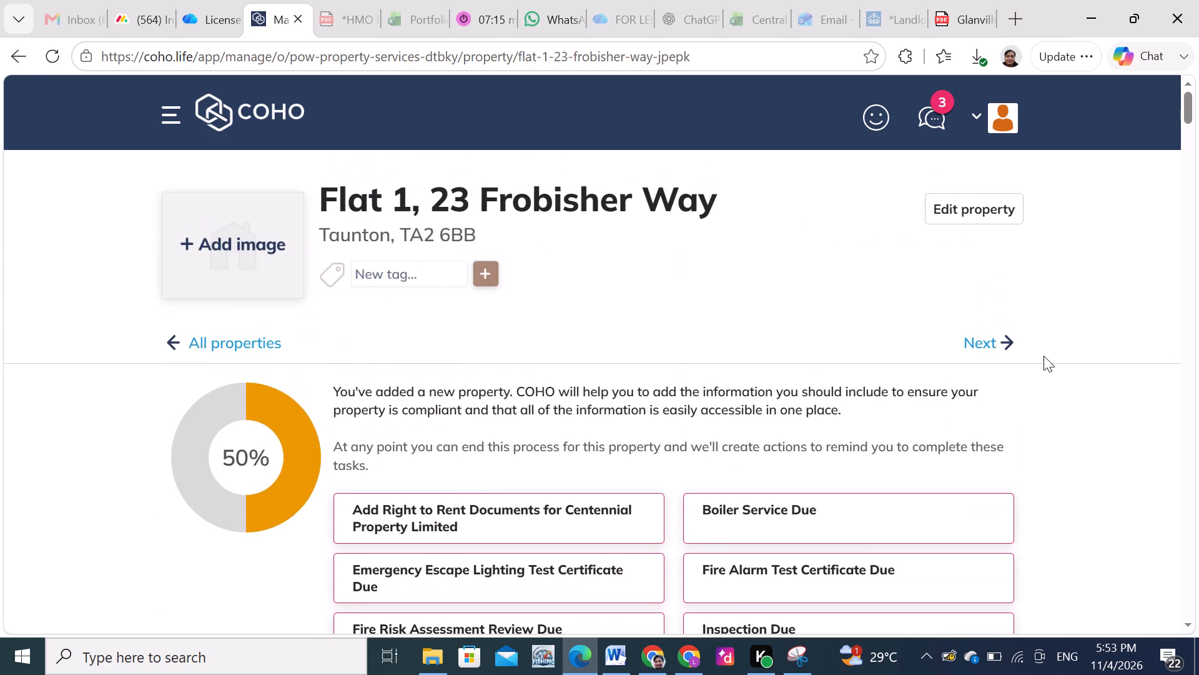
pyautogui.click(980, 342)
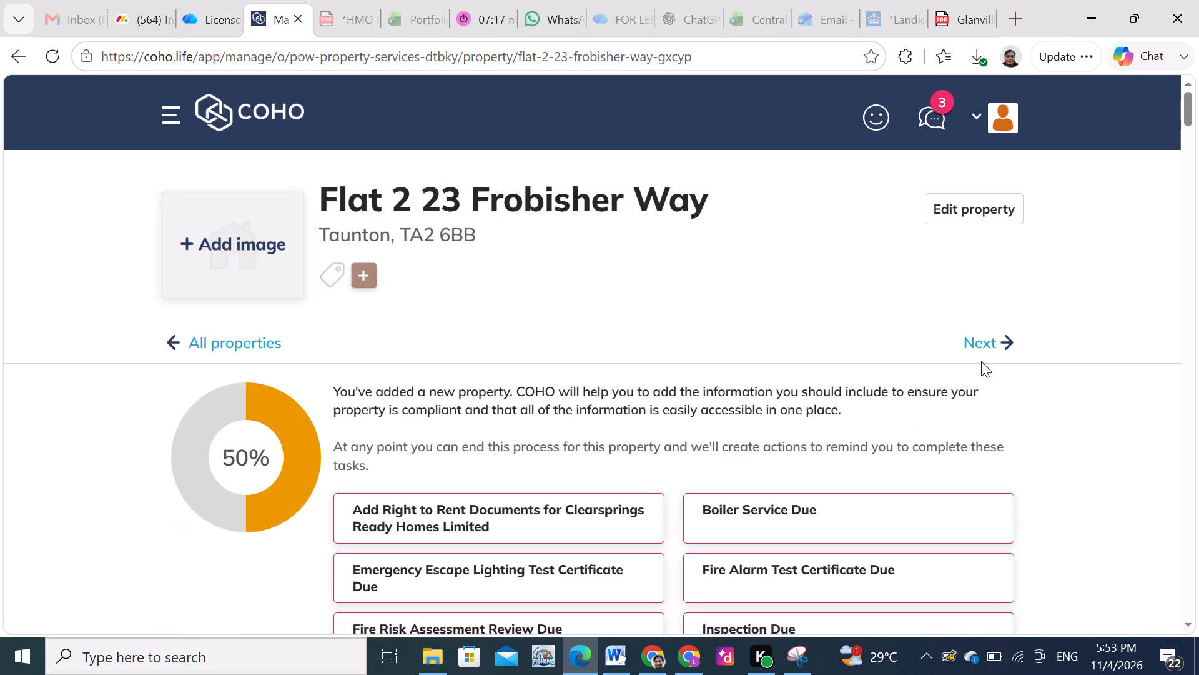
pyautogui.scroll(-5, 757, 421)
pyautogui.scroll(-15, 671, 449)
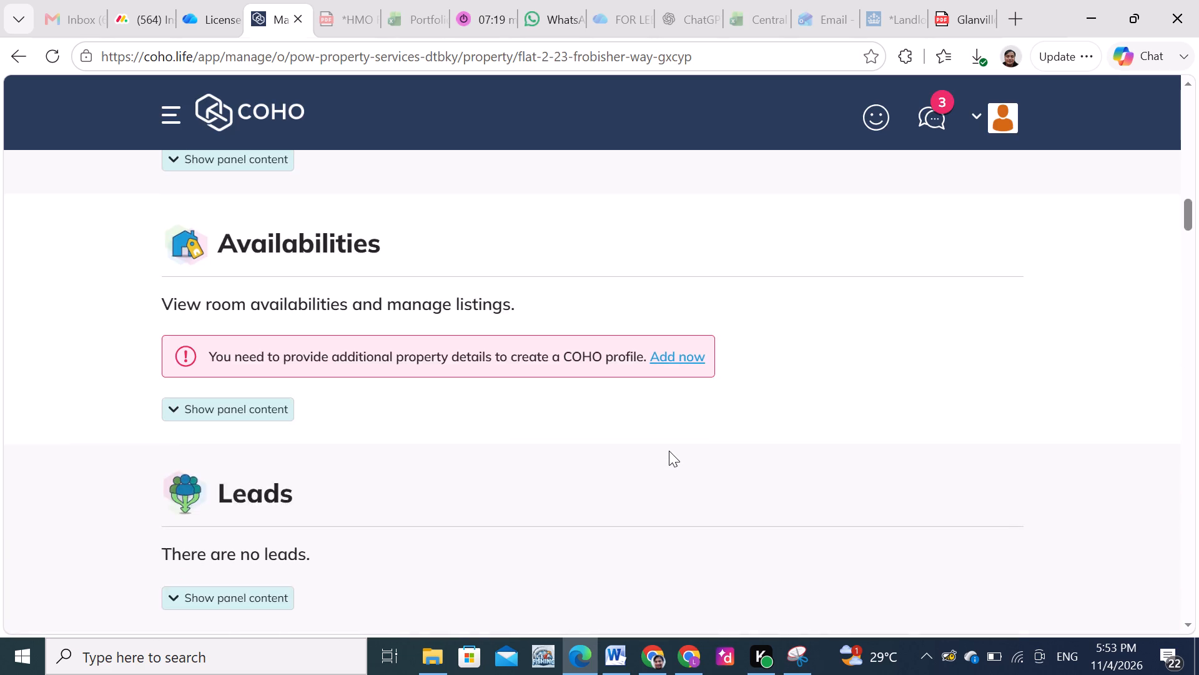
pyautogui.scroll(-12, 669, 451)
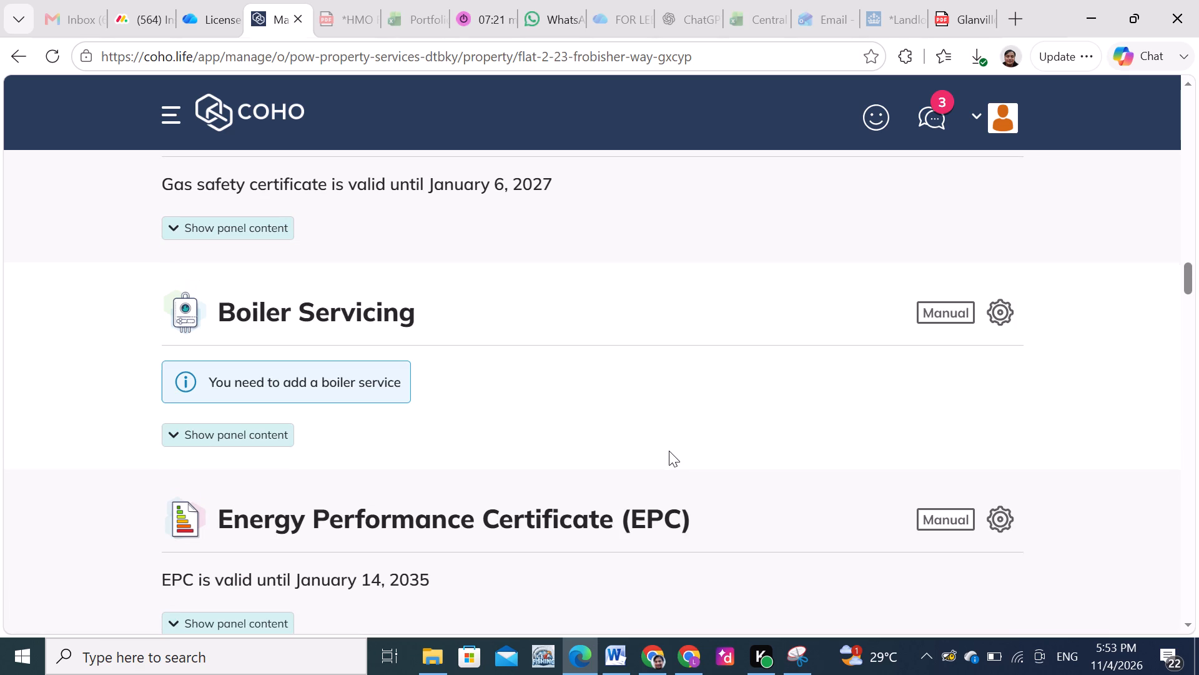
pyautogui.scroll(-9, 669, 451)
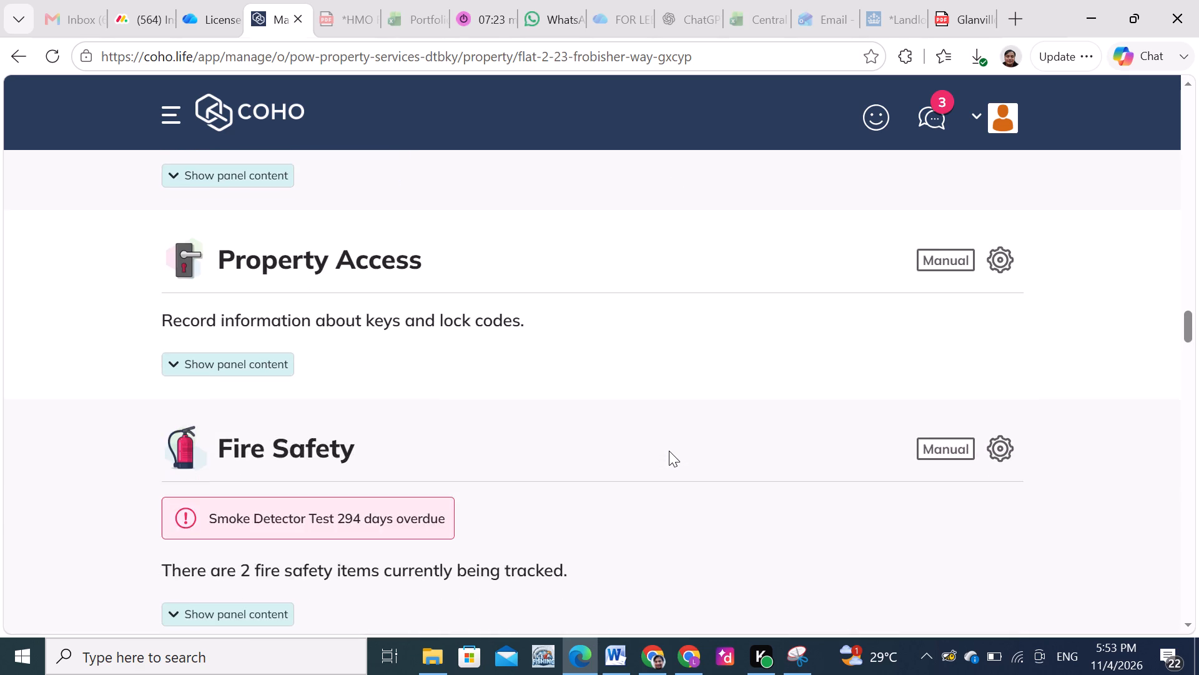
pyautogui.scroll(-12, 669, 451)
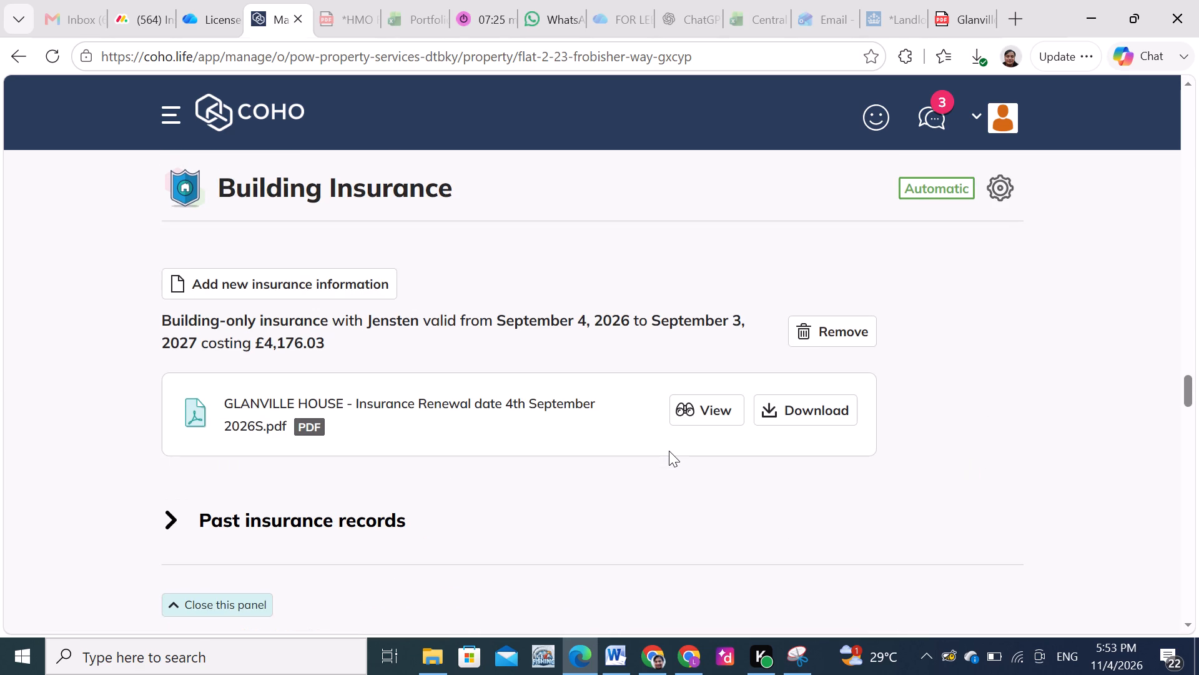
pyautogui.click(280, 286)
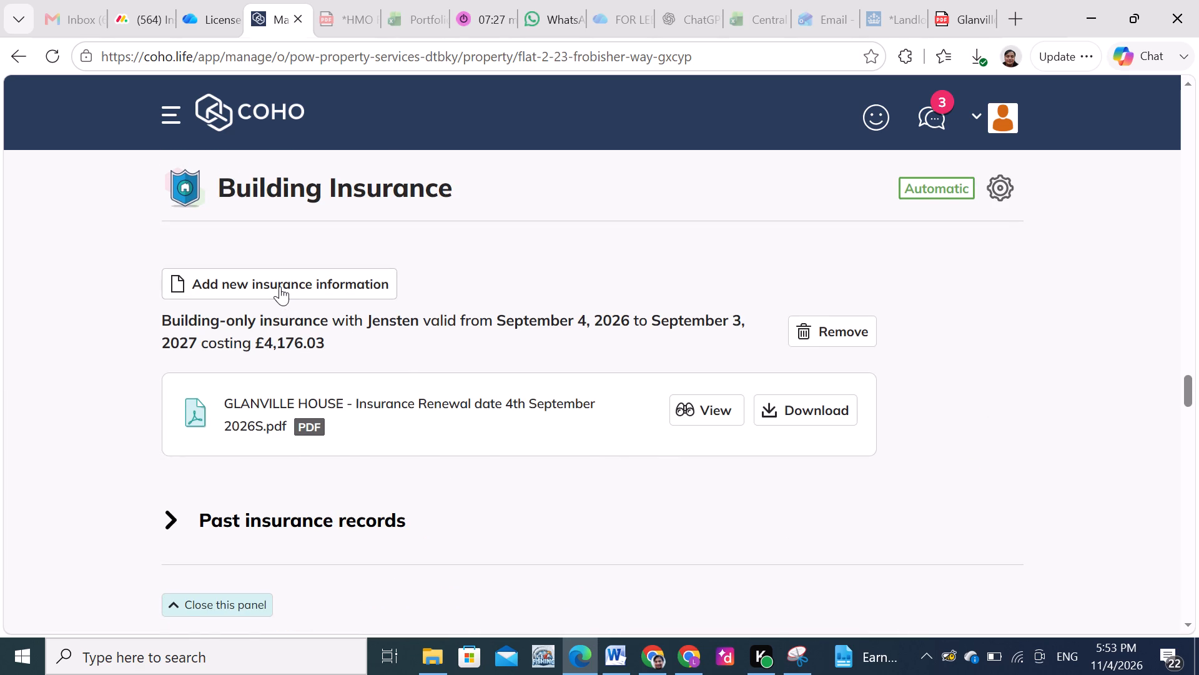
# Set the new Building Insurance record's valid-from date to 07/10/2026, using the period of insurance in the Glanville House PDF.
pyautogui.scroll(-2, 399, 518)
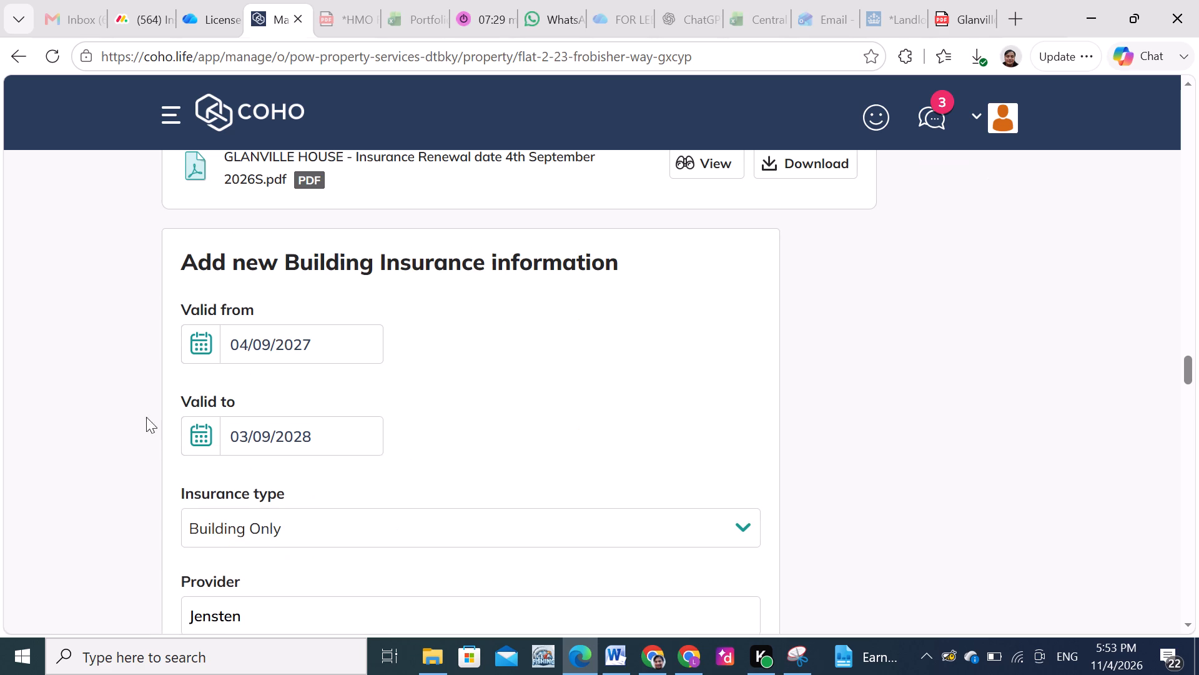
pyautogui.click(202, 336)
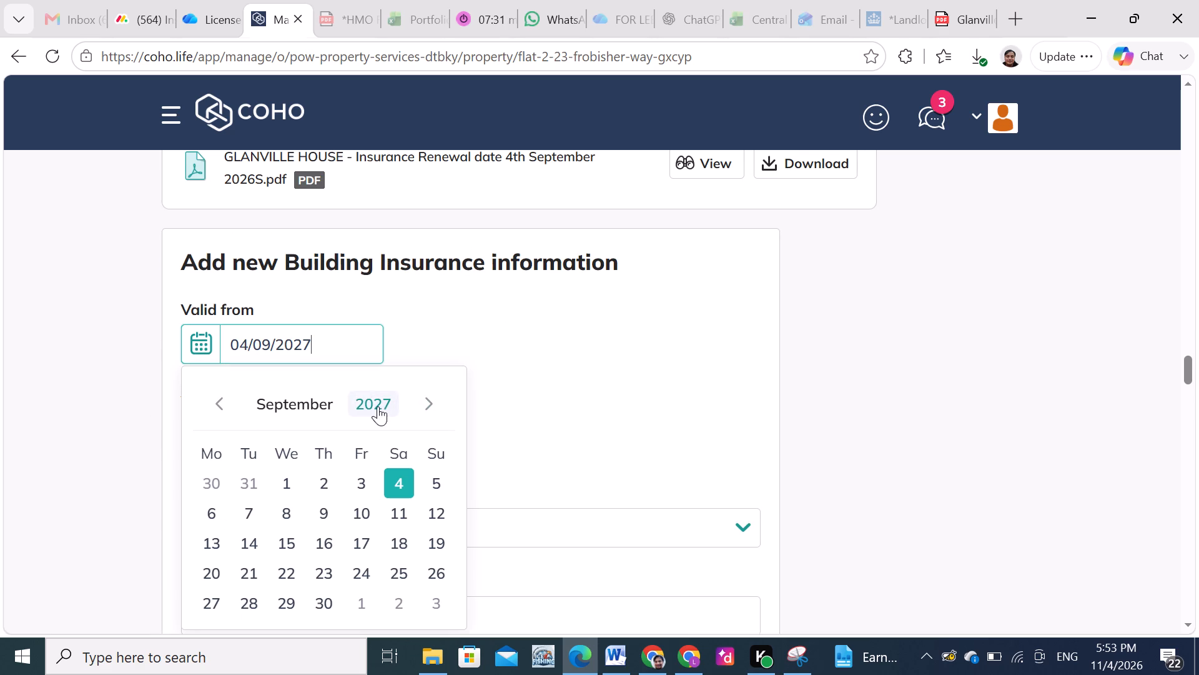
pyautogui.click(378, 406)
pyautogui.click(322, 557)
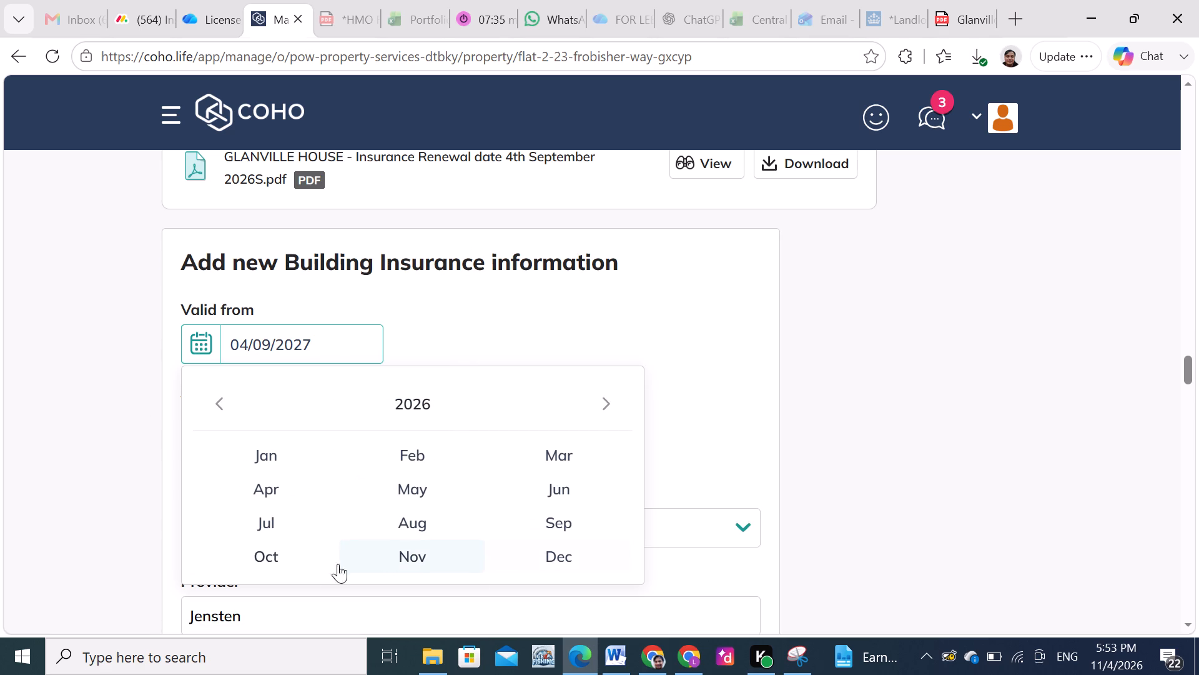
pyautogui.click(270, 567)
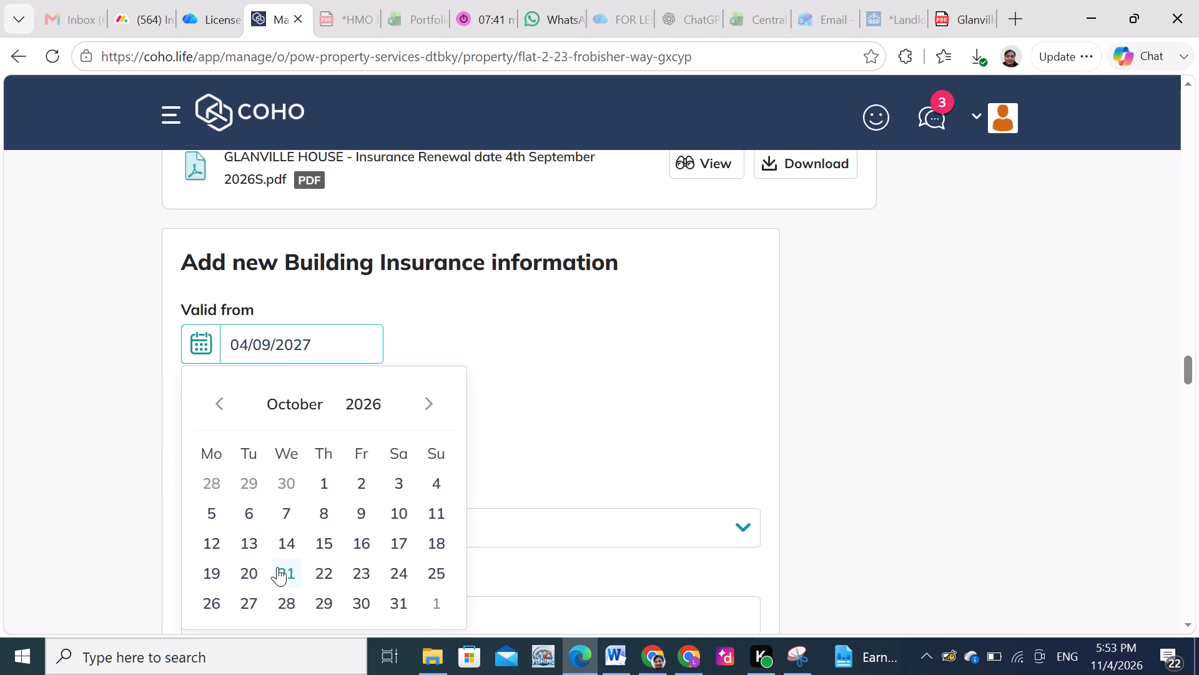
pyautogui.click(974, 18)
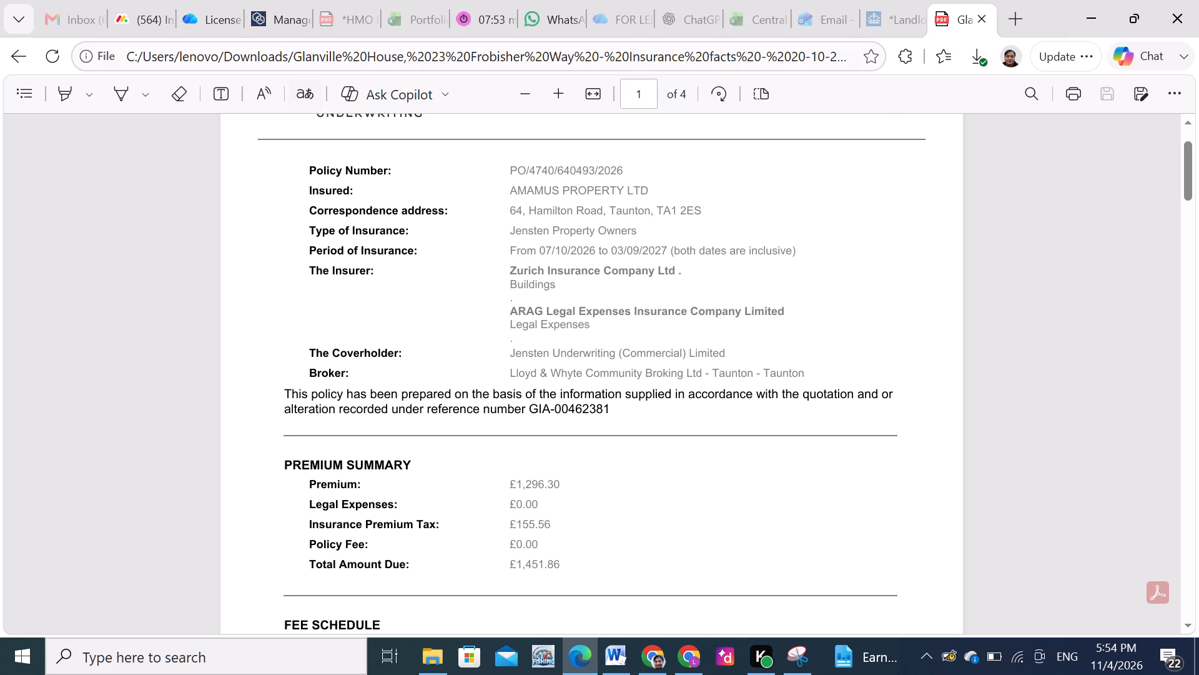
pyautogui.click(280, 29)
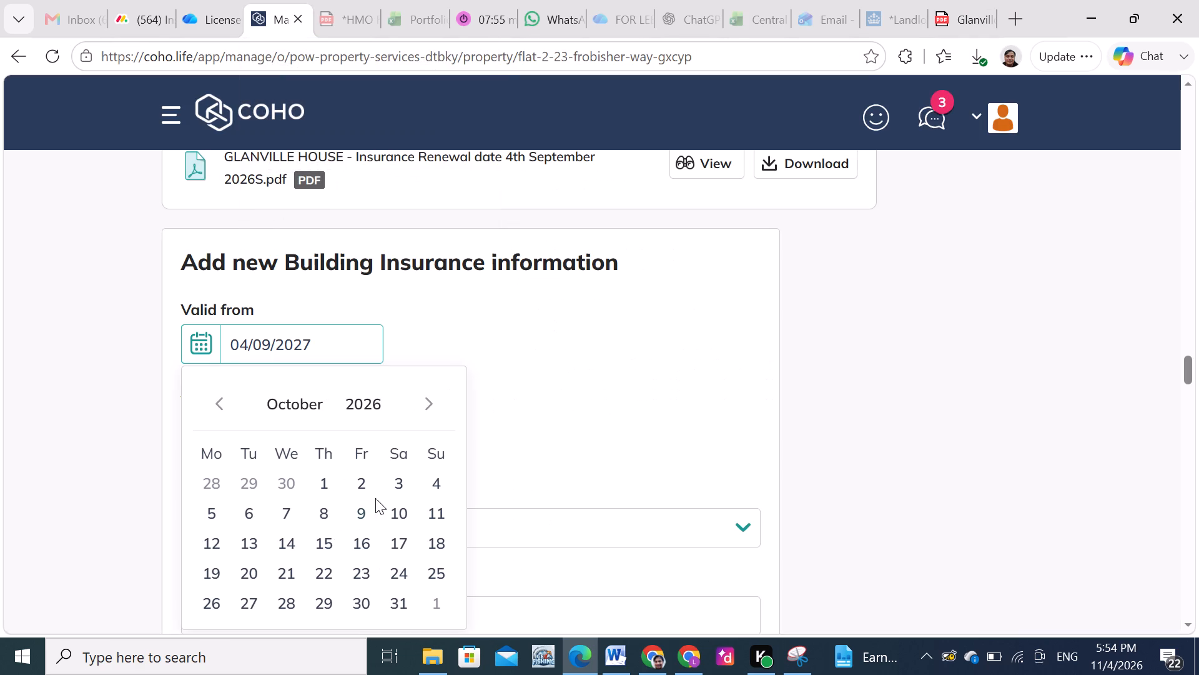
pyautogui.click(289, 515)
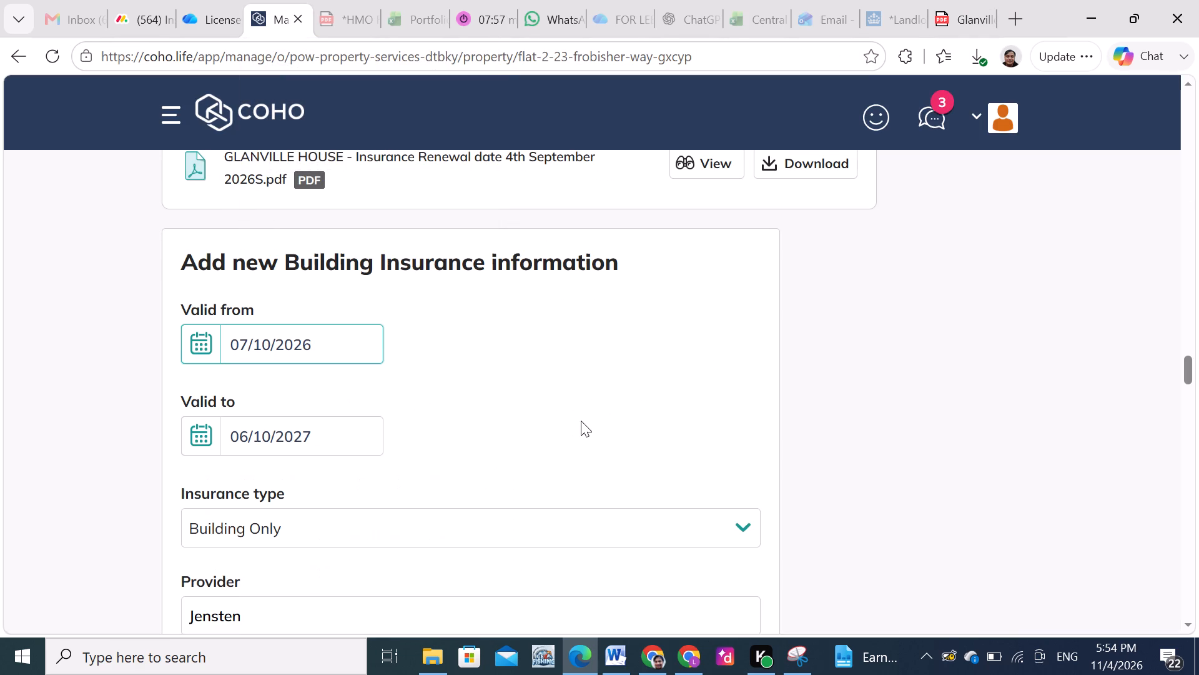
# Set the new Building Insurance record's valid-to date to 03/09/2027.
pyautogui.click(204, 441)
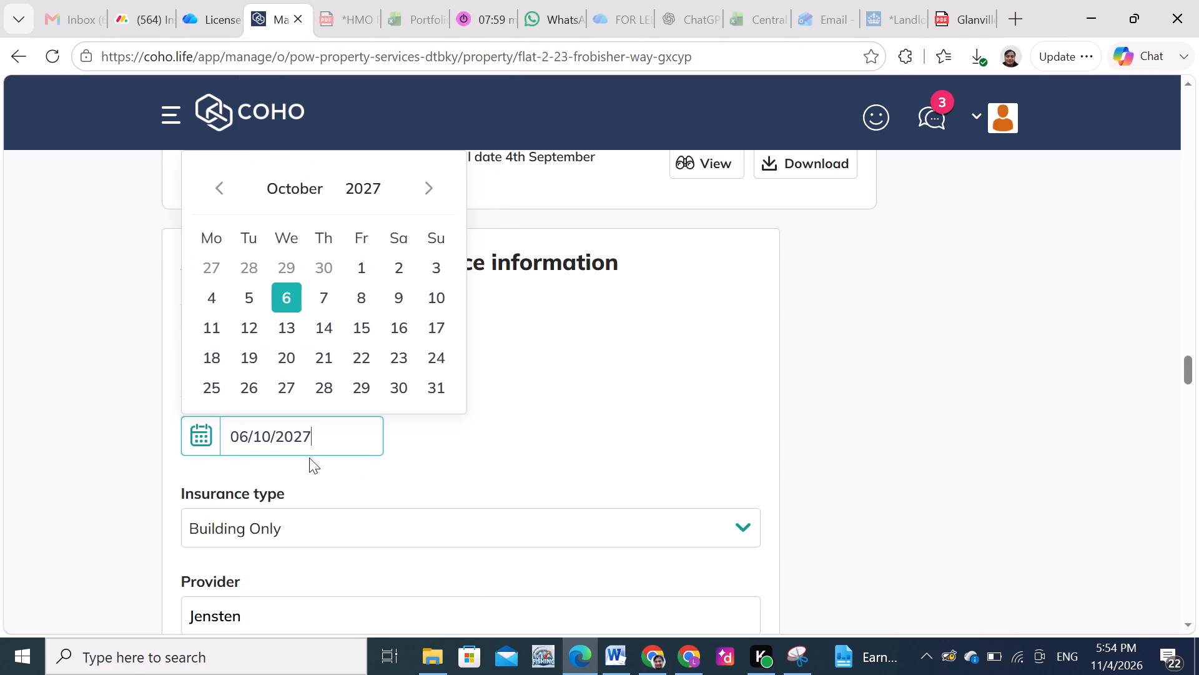
pyautogui.click(227, 187)
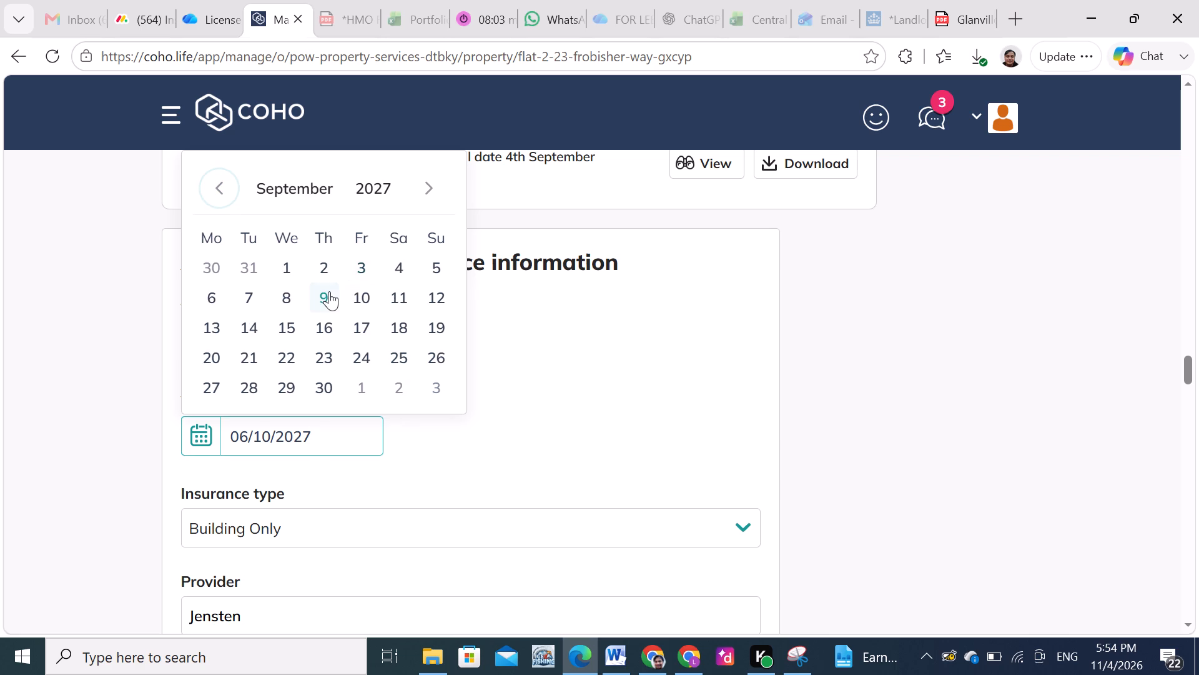
pyautogui.click(360, 267)
pyautogui.click(700, 432)
# Set Flat 2's new insurance record price to £1451.86, checking the premium summary and property details in the Glanville House insurance PDF.
pyautogui.scroll(-2, 639, 443)
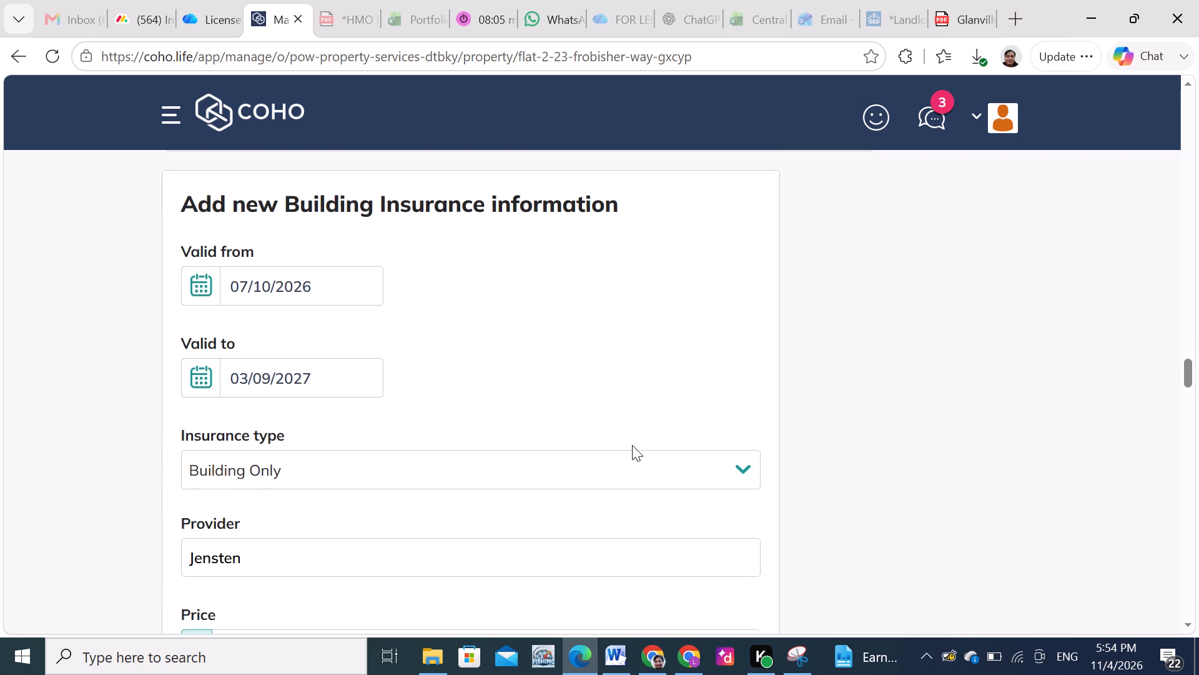
pyautogui.scroll(-2, 550, 445)
pyautogui.moveTo(314, 334); pyautogui.dragTo(235, 334)
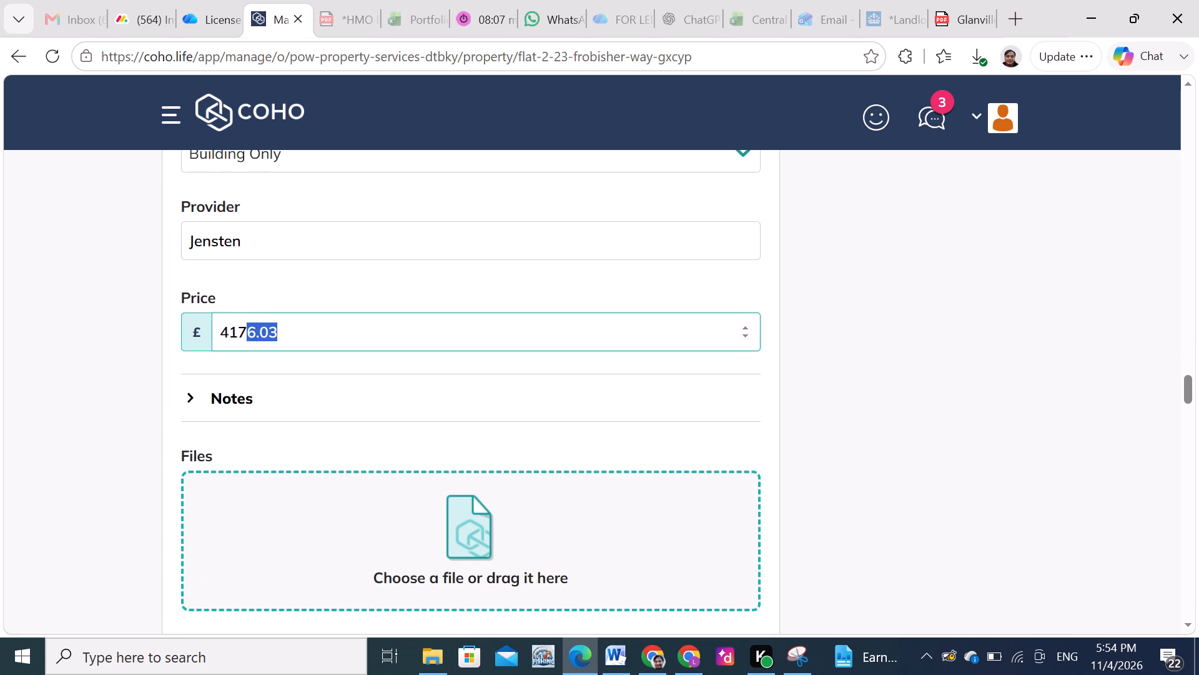
pyautogui.moveTo(235, 334); pyautogui.dragTo(214, 336)
pyautogui.press('1')
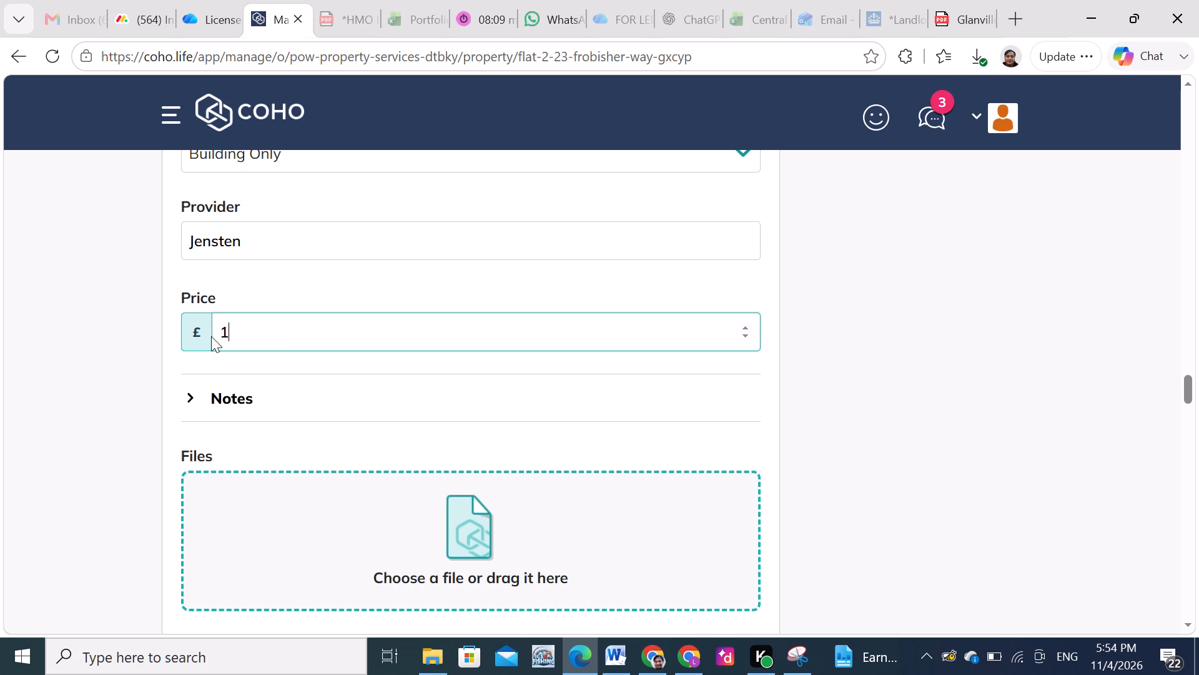
pyautogui.click(957, 15)
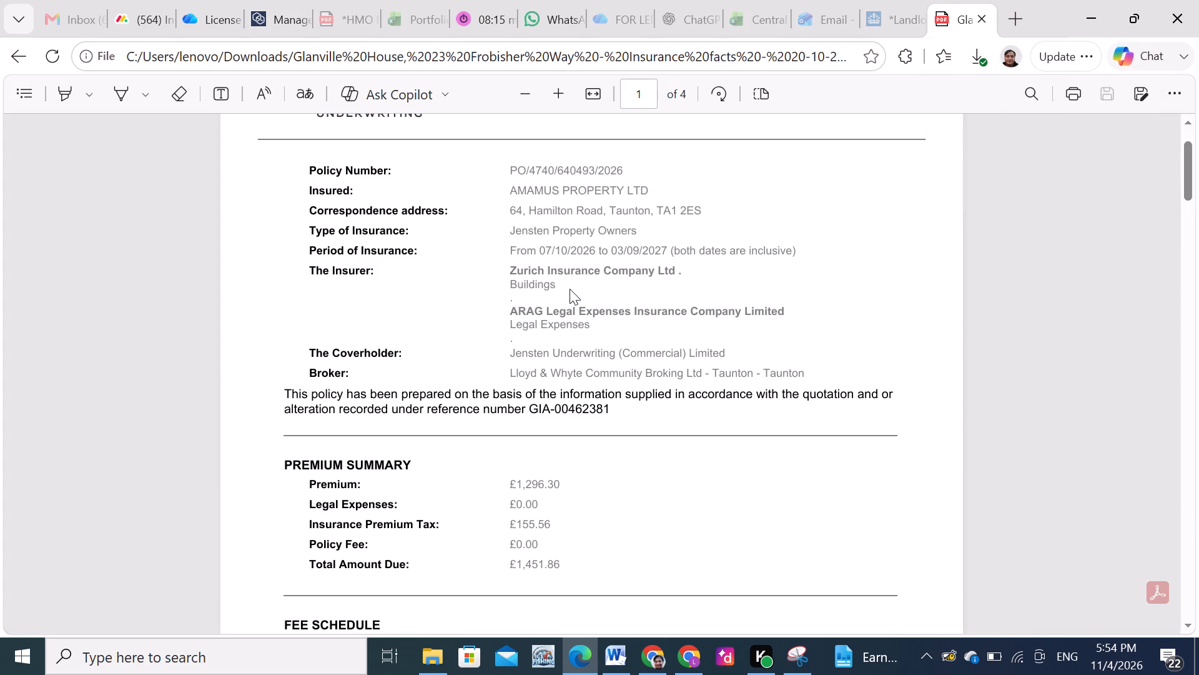
pyautogui.scroll(1, 570, 289)
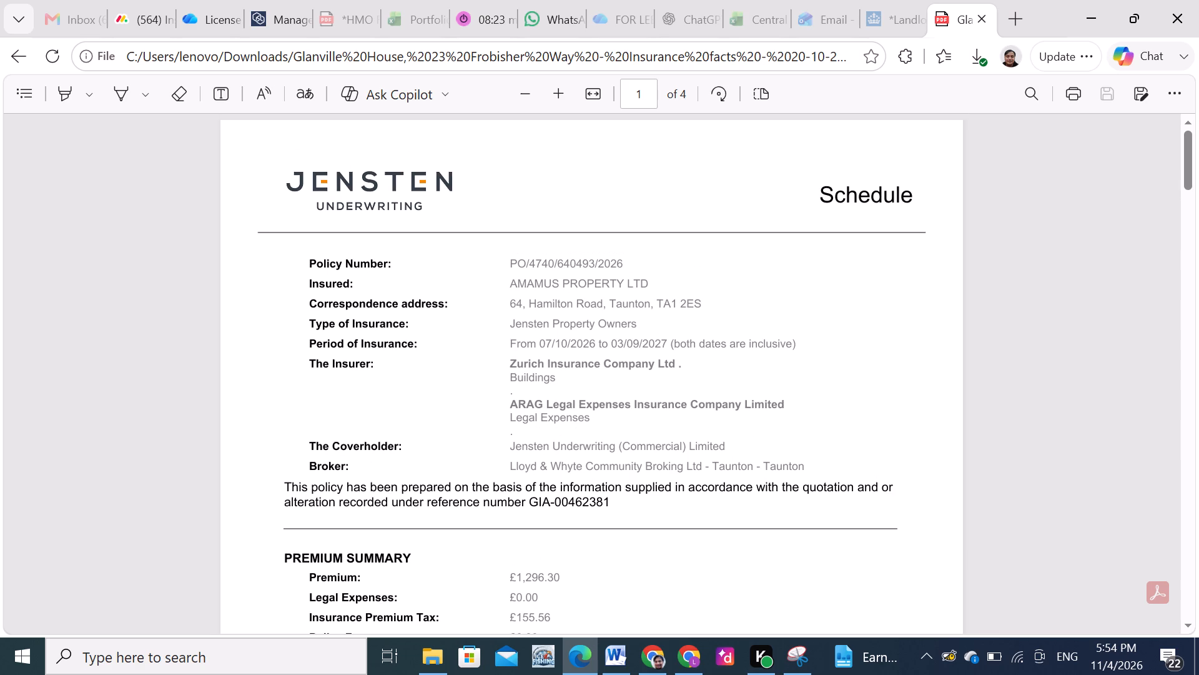
pyautogui.scroll(-1, 564, 324)
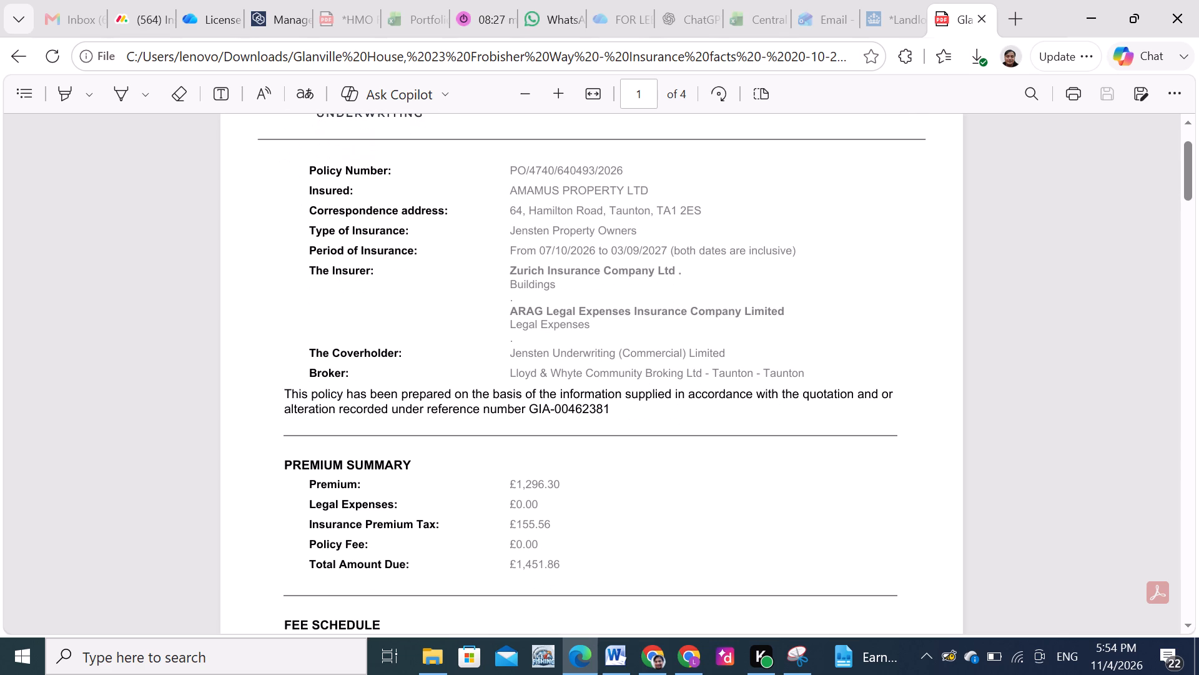
pyautogui.scroll(-5, 564, 324)
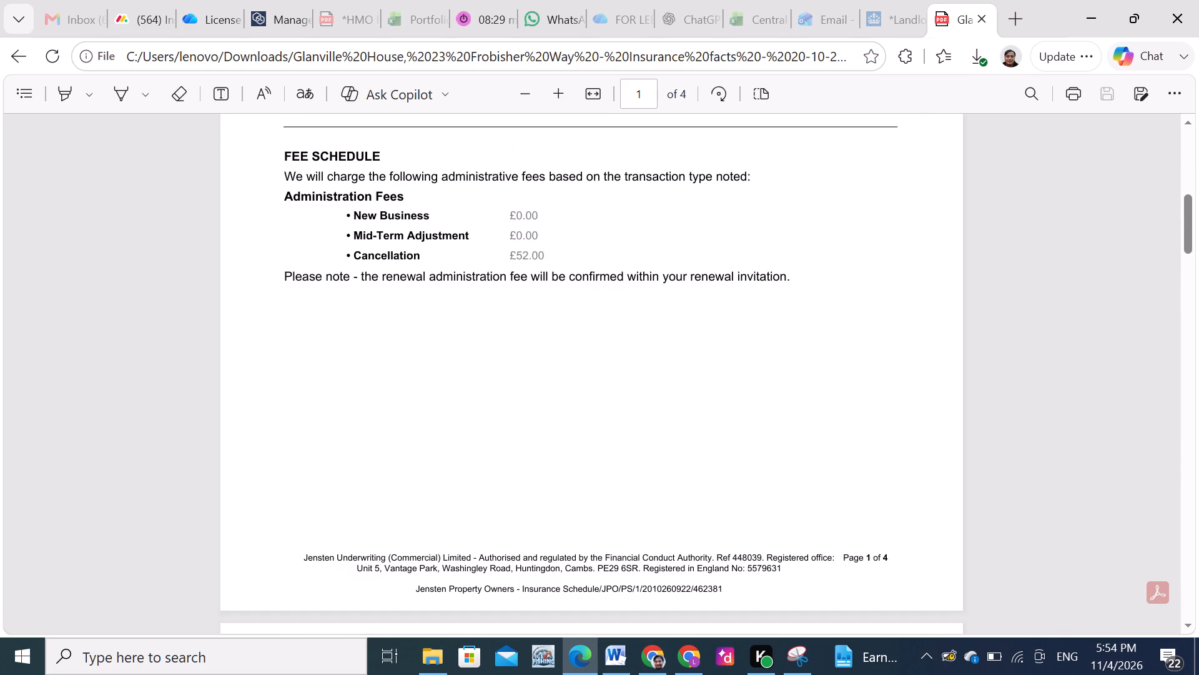
pyautogui.scroll(-5, 564, 325)
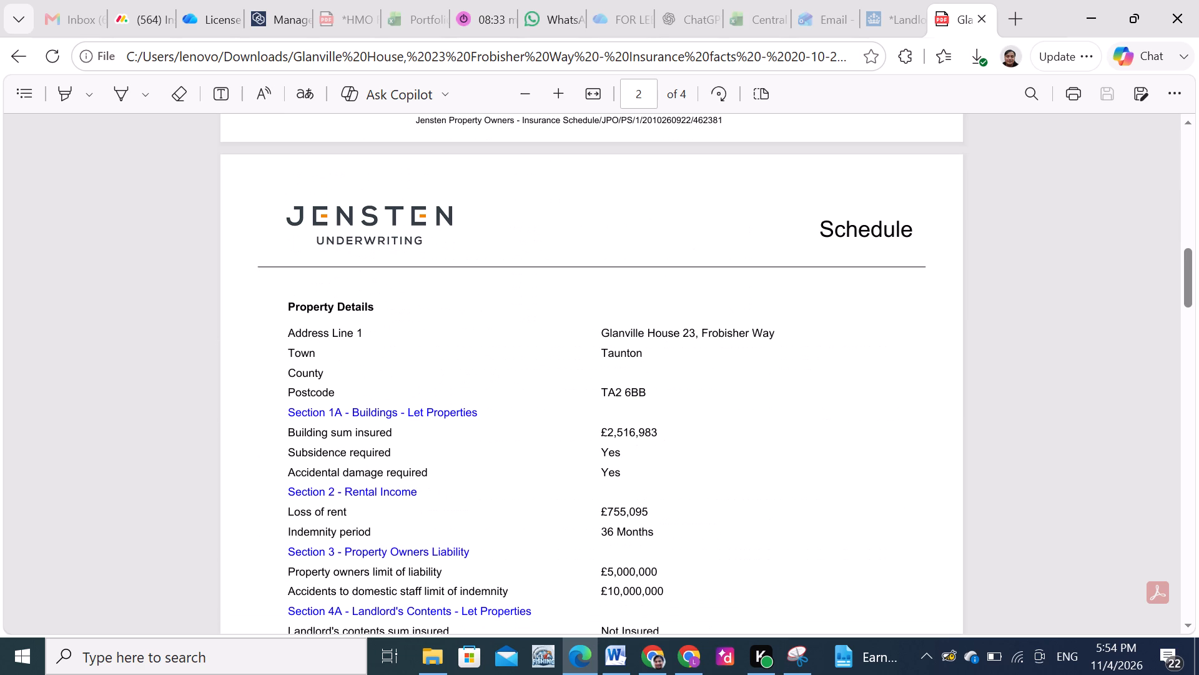
pyautogui.scroll(10, 565, 327)
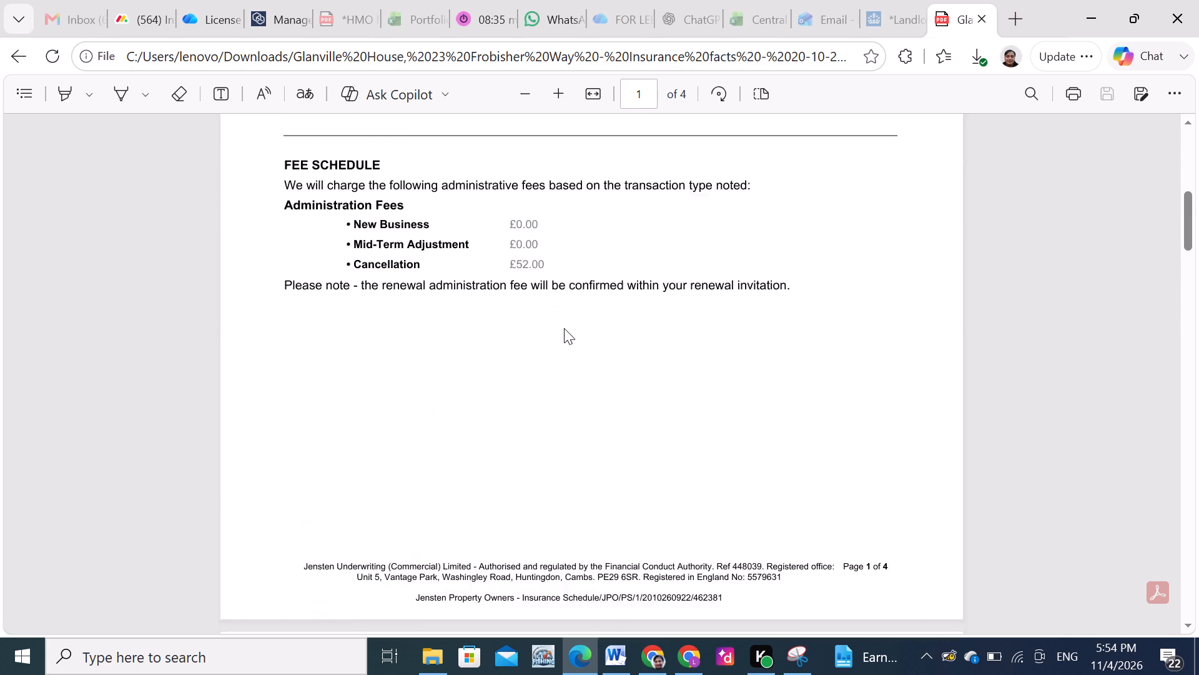
pyautogui.scroll(3, 564, 328)
pyautogui.scroll(-2, 564, 328)
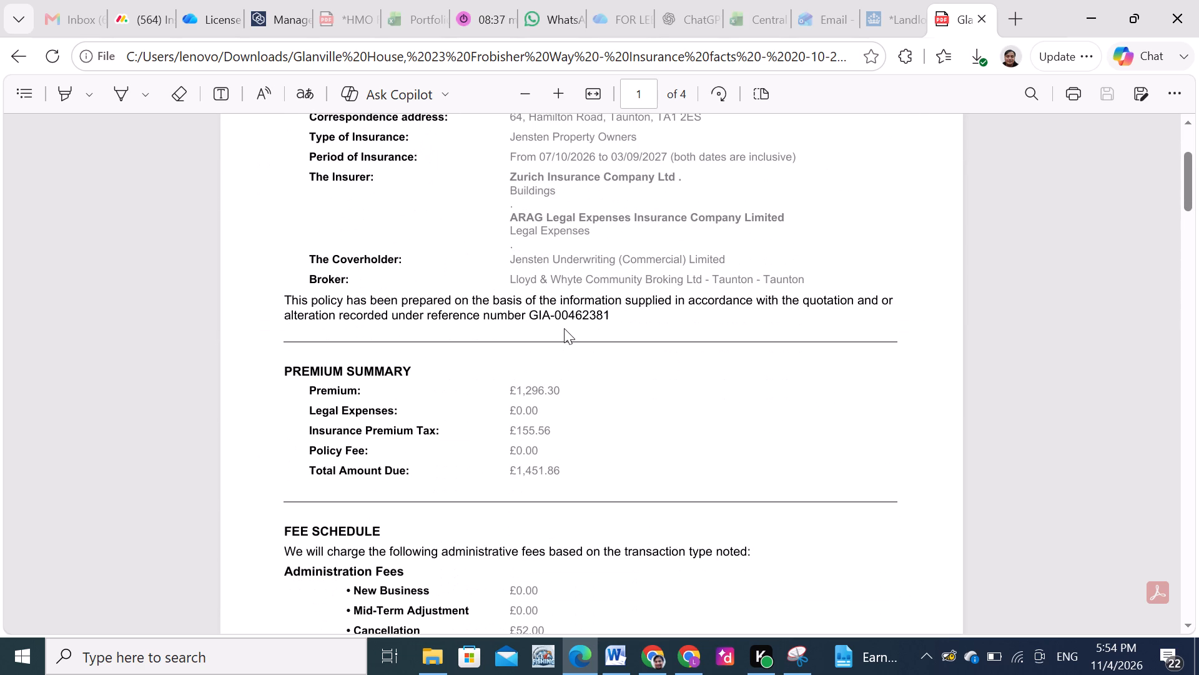
pyautogui.scroll(-1, 563, 329)
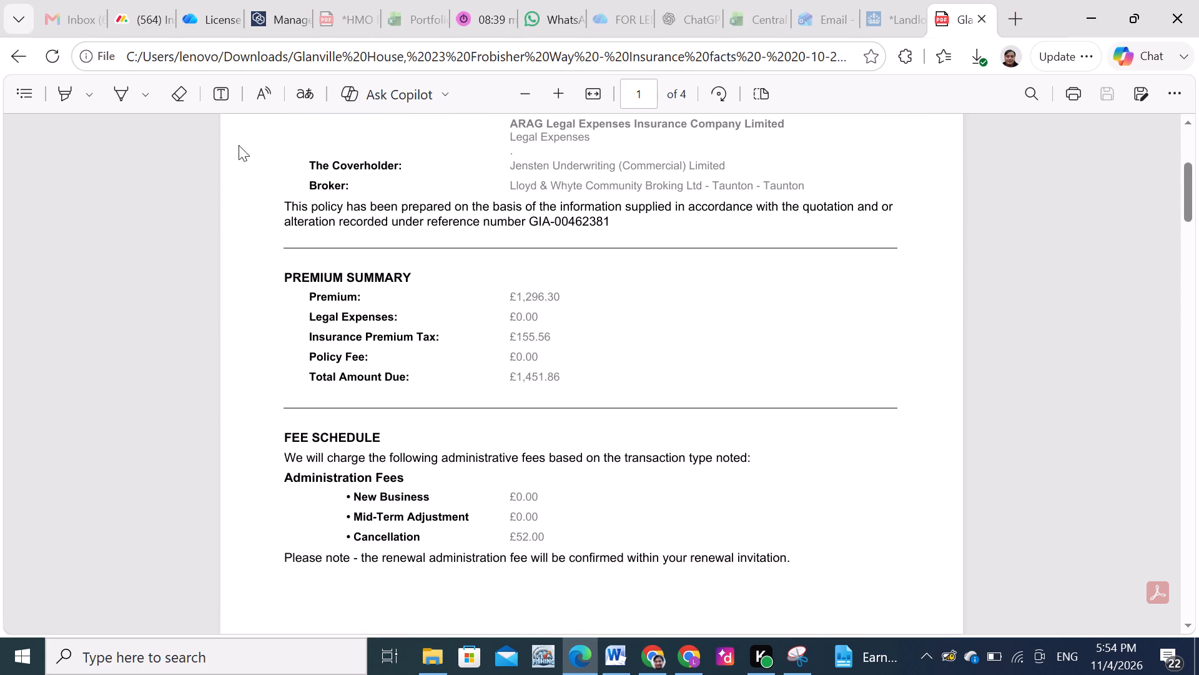
pyautogui.click(147, 17)
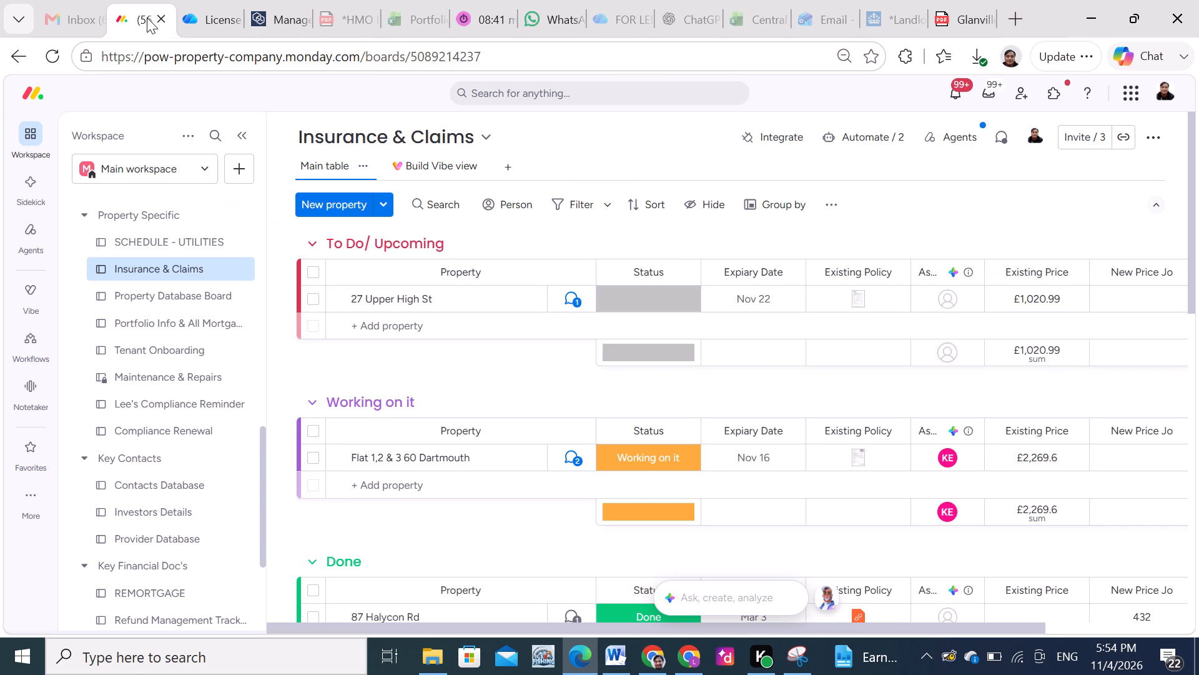
pyautogui.click(276, 16)
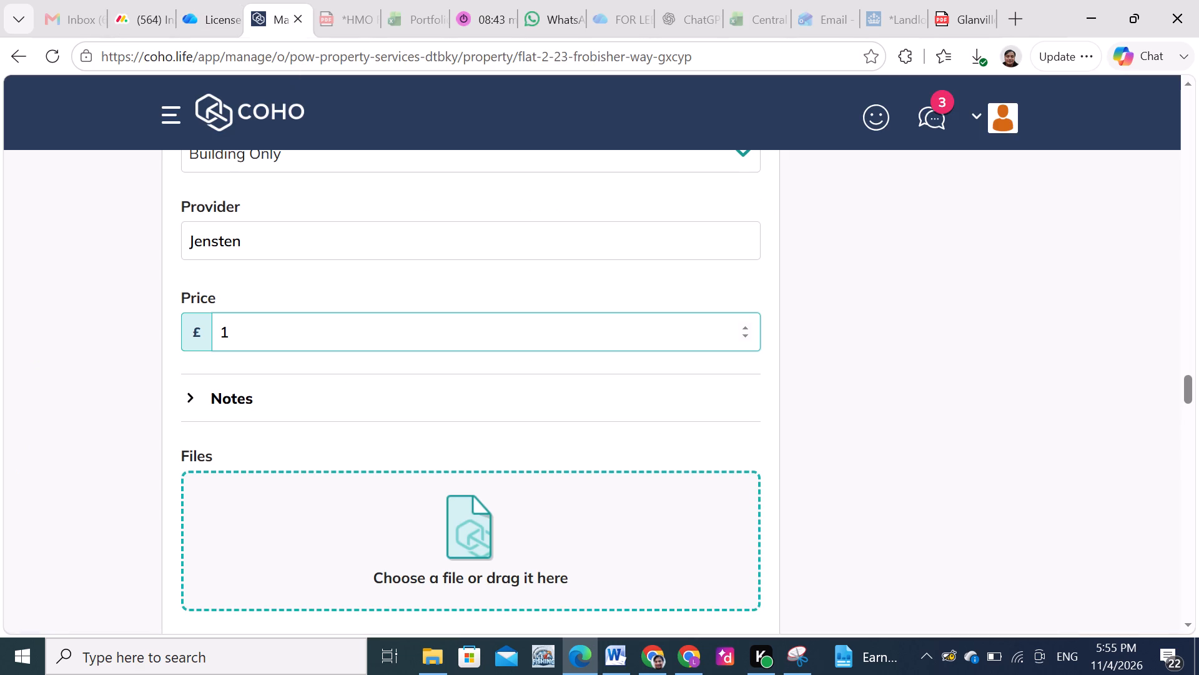
pyautogui.write('45')
pyautogui.press('1')
pyautogui.press('.')
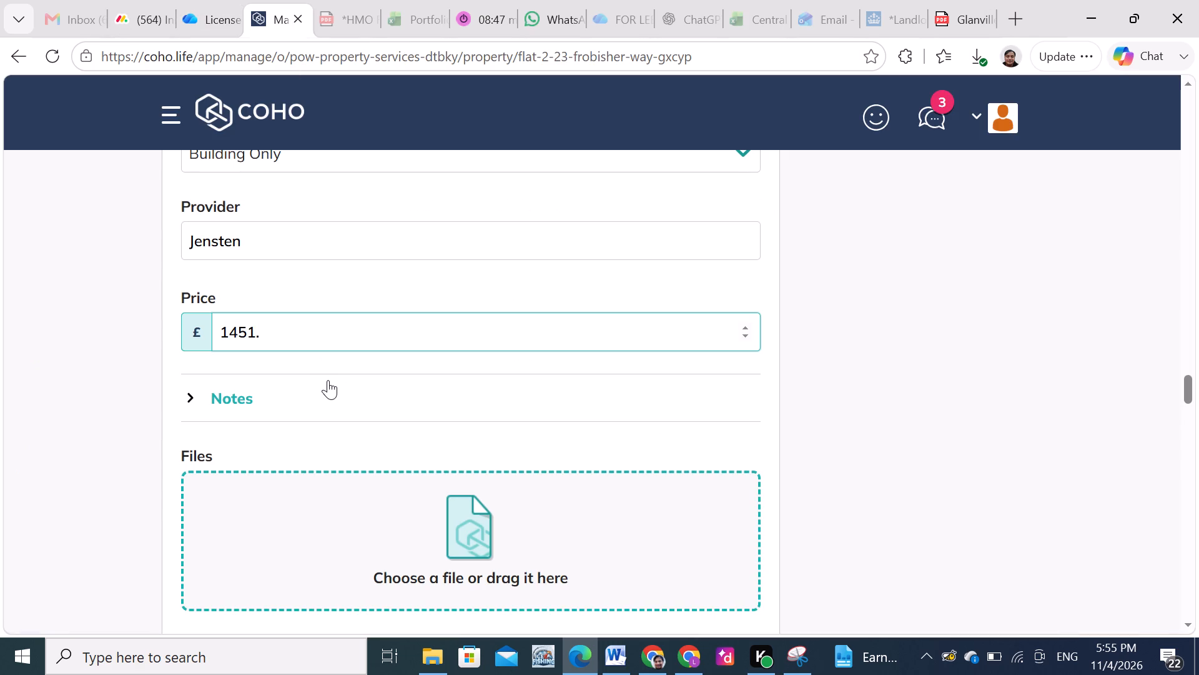
pyautogui.press('8')
pyautogui.press('6')
pyautogui.scroll(-1, 397, 431)
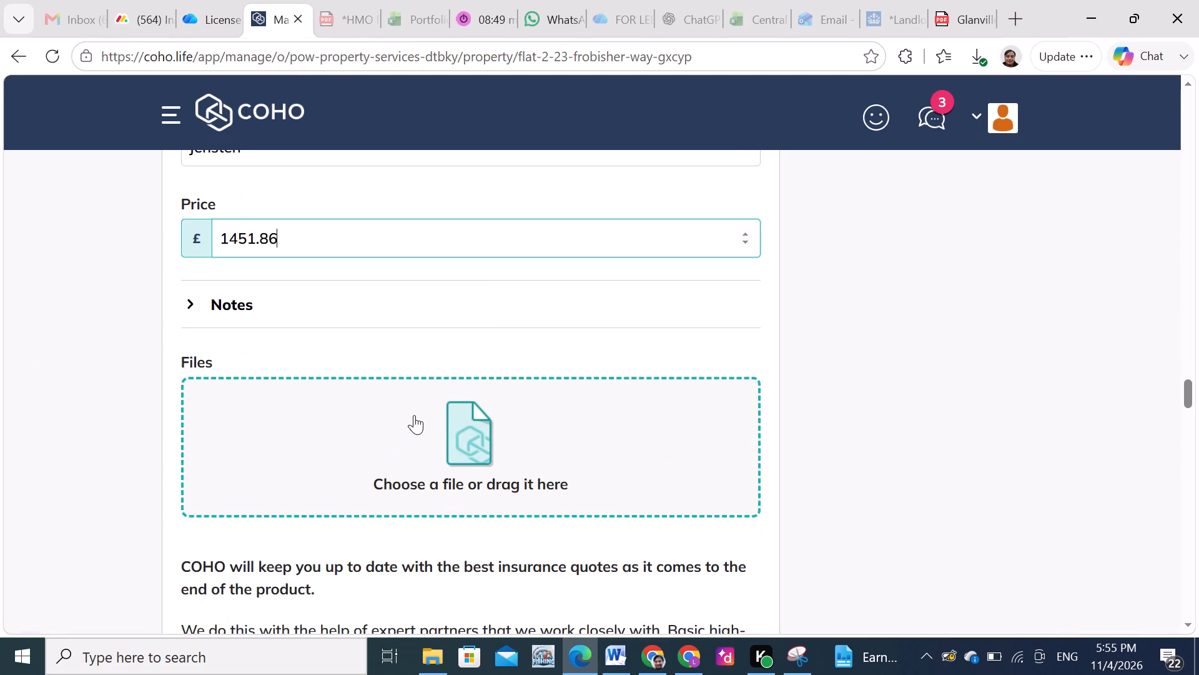
pyautogui.click(475, 426)
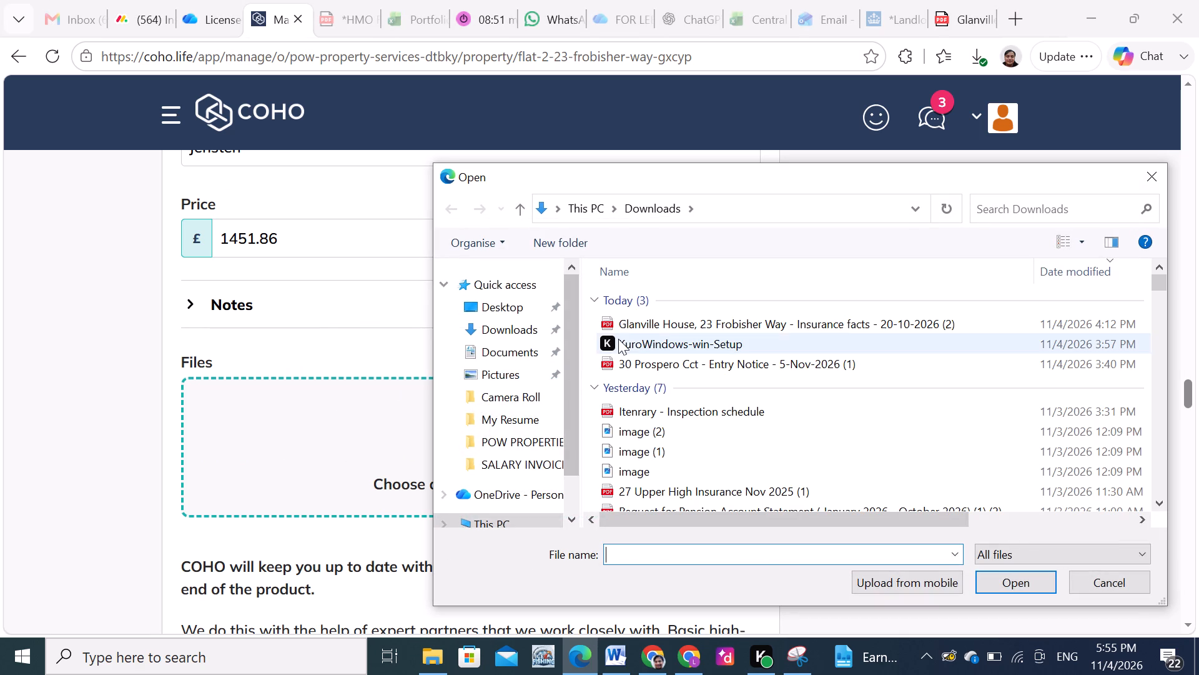
pyautogui.click(639, 321)
pyautogui.click(1004, 585)
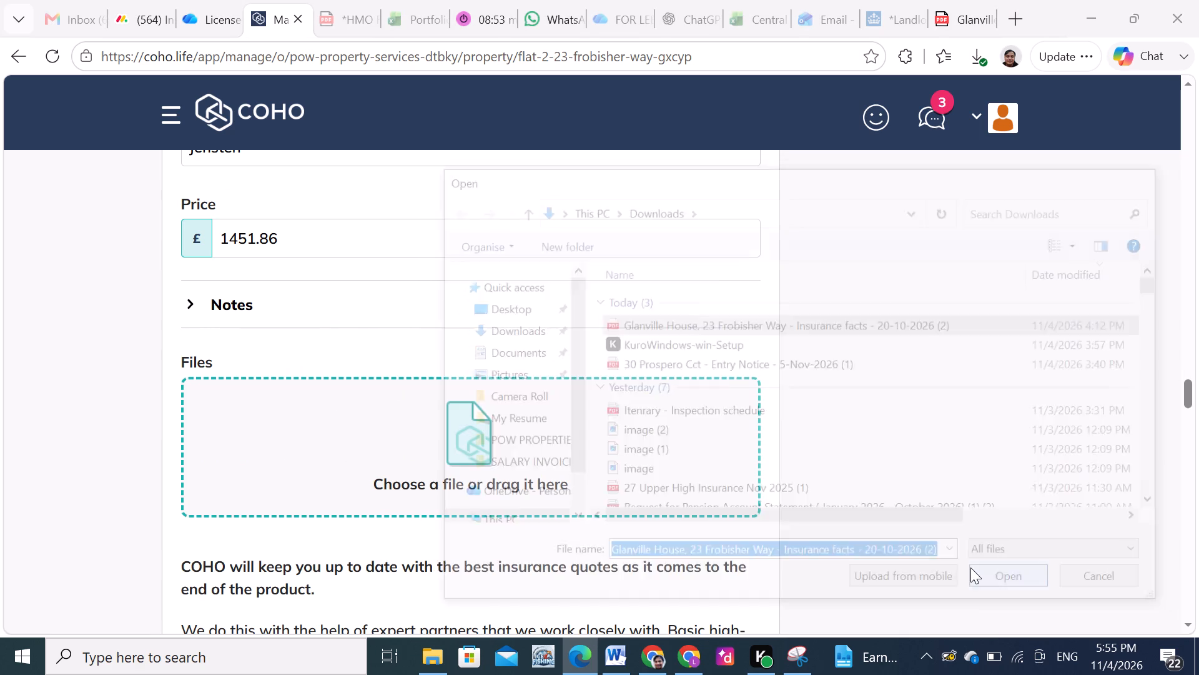
pyautogui.scroll(-3, 787, 503)
pyautogui.scroll(-2, 318, 552)
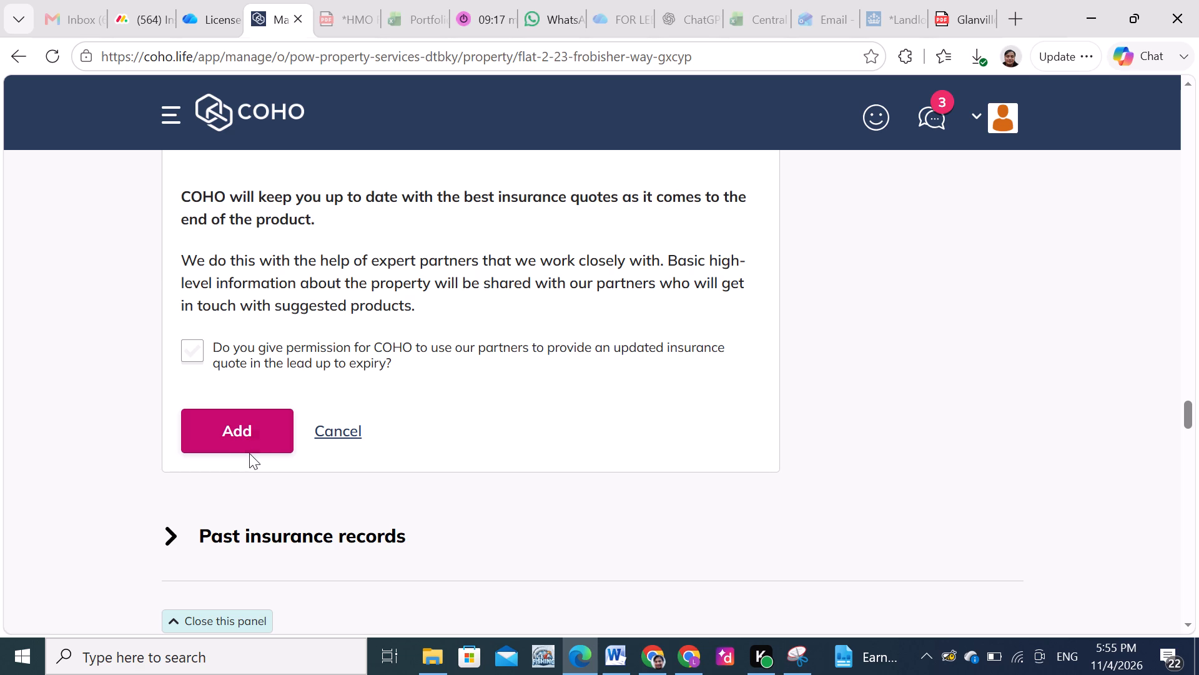
pyautogui.scroll(-2, 267, 476)
pyautogui.scroll(2, 267, 476)
pyautogui.click(246, 436)
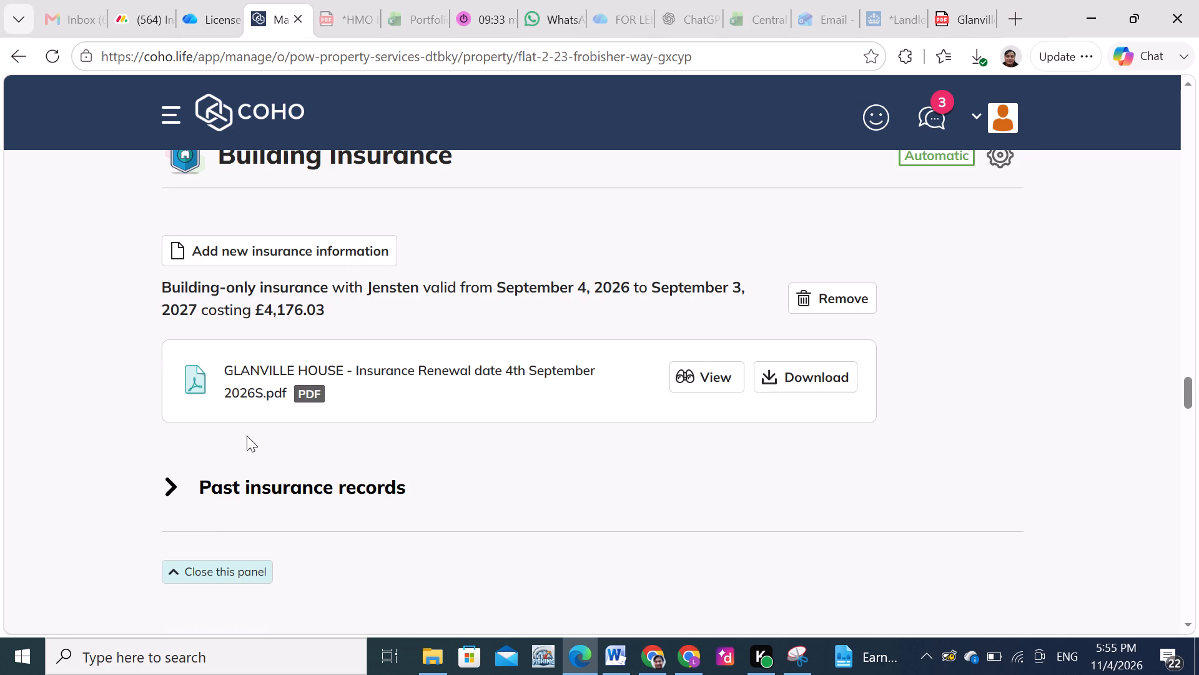
pyautogui.scroll(9, 1019, 404)
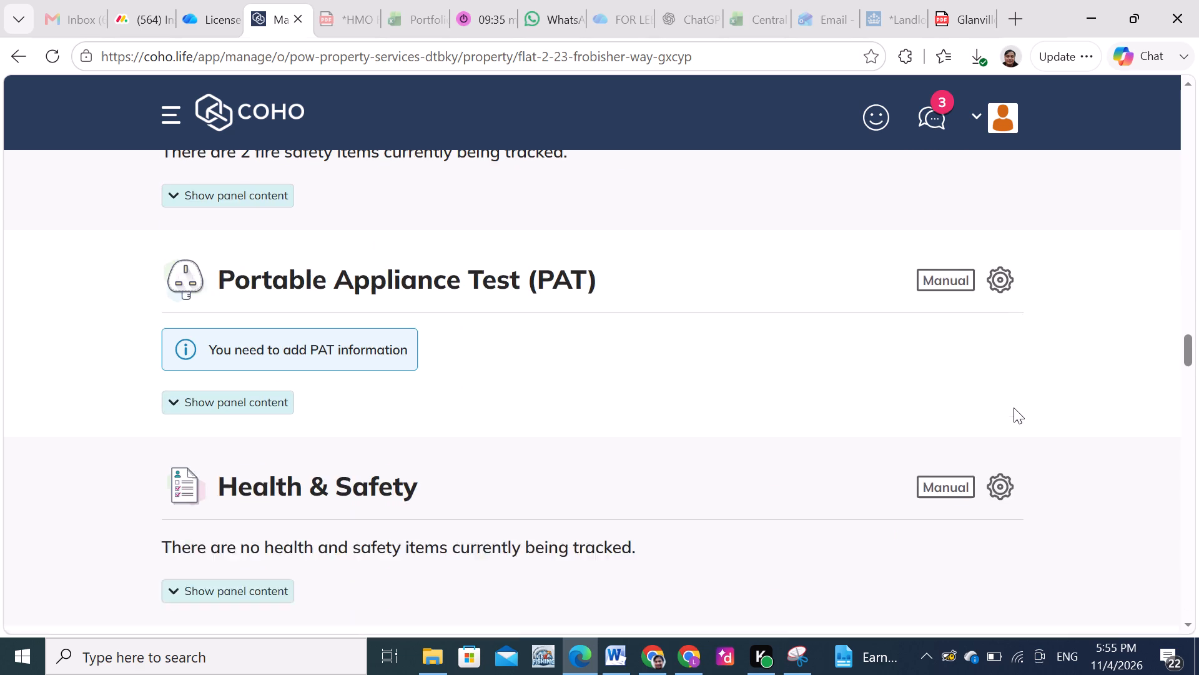
pyautogui.scroll(16, 1015, 409)
pyautogui.scroll(9, 1020, 412)
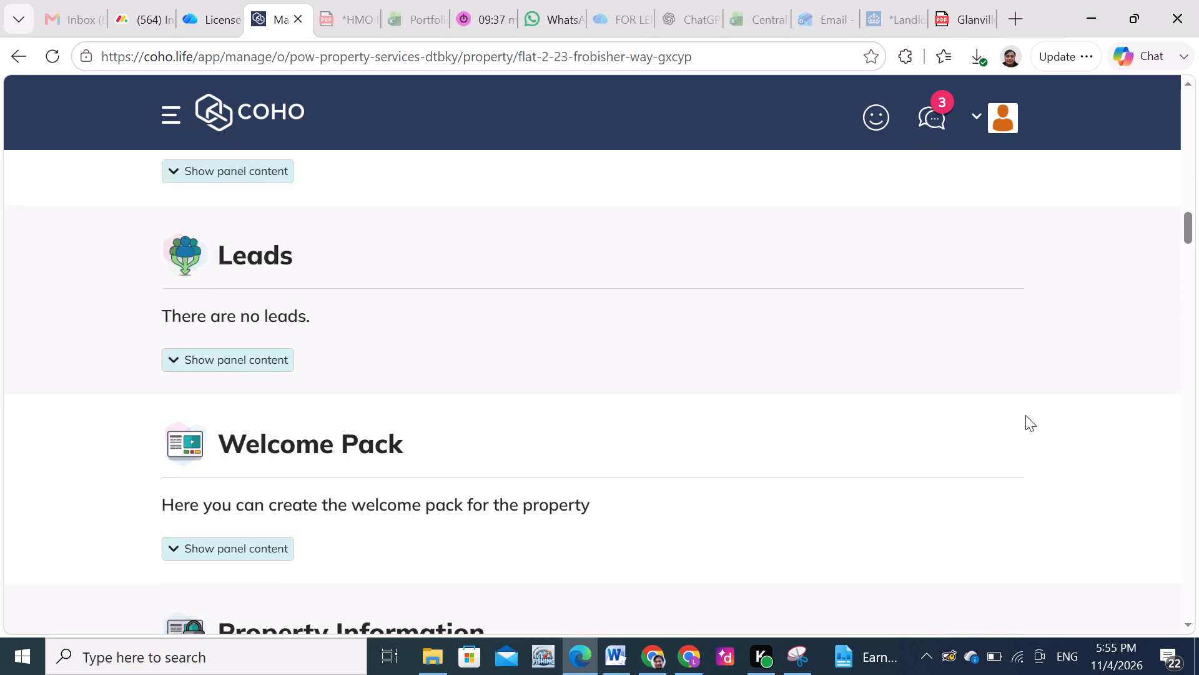
pyautogui.scroll(11, 1025, 415)
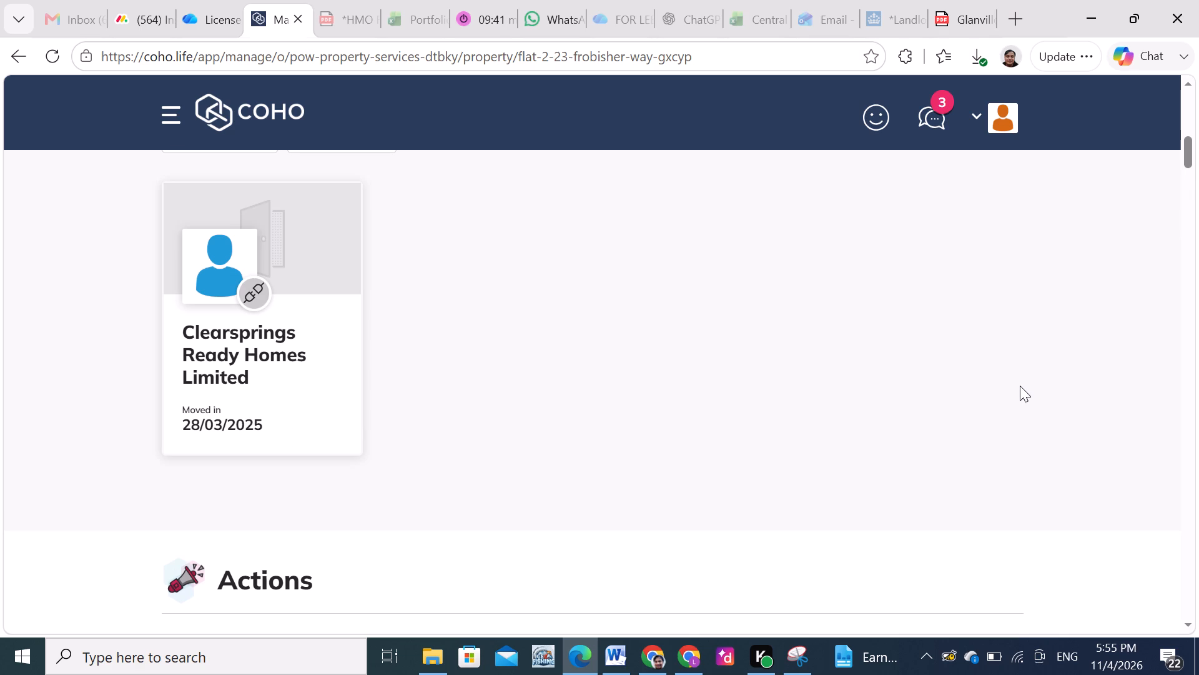
pyautogui.scroll(6, 1020, 386)
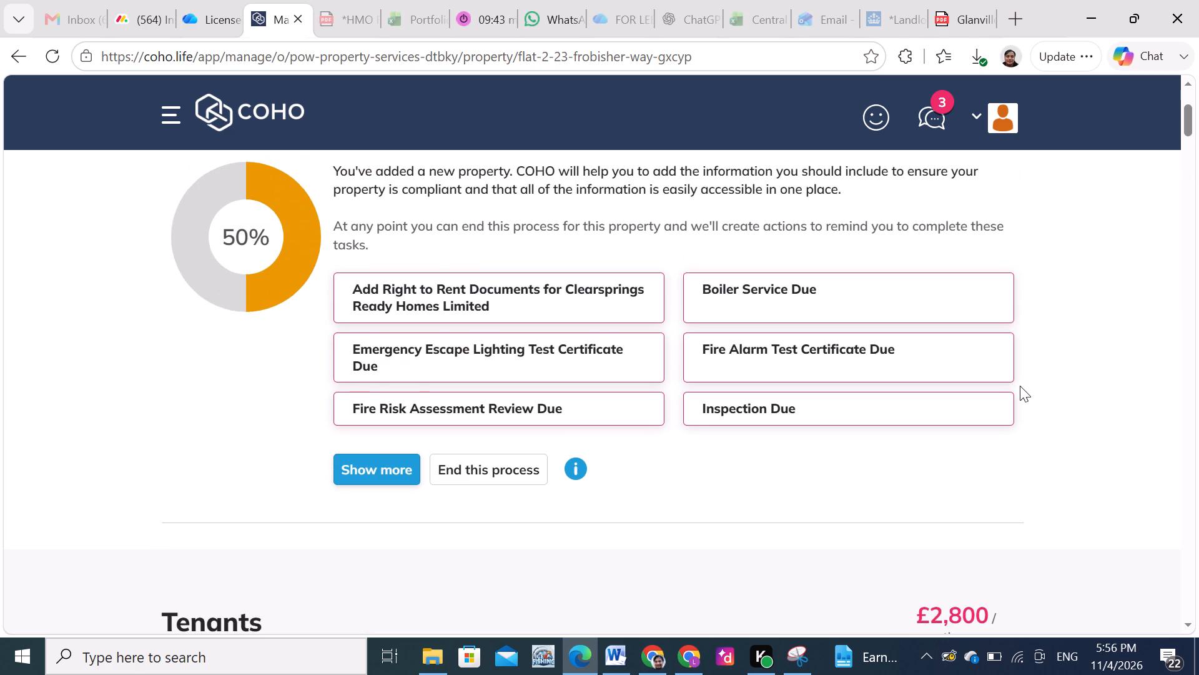
pyautogui.scroll(3, 1020, 386)
pyautogui.click(1003, 338)
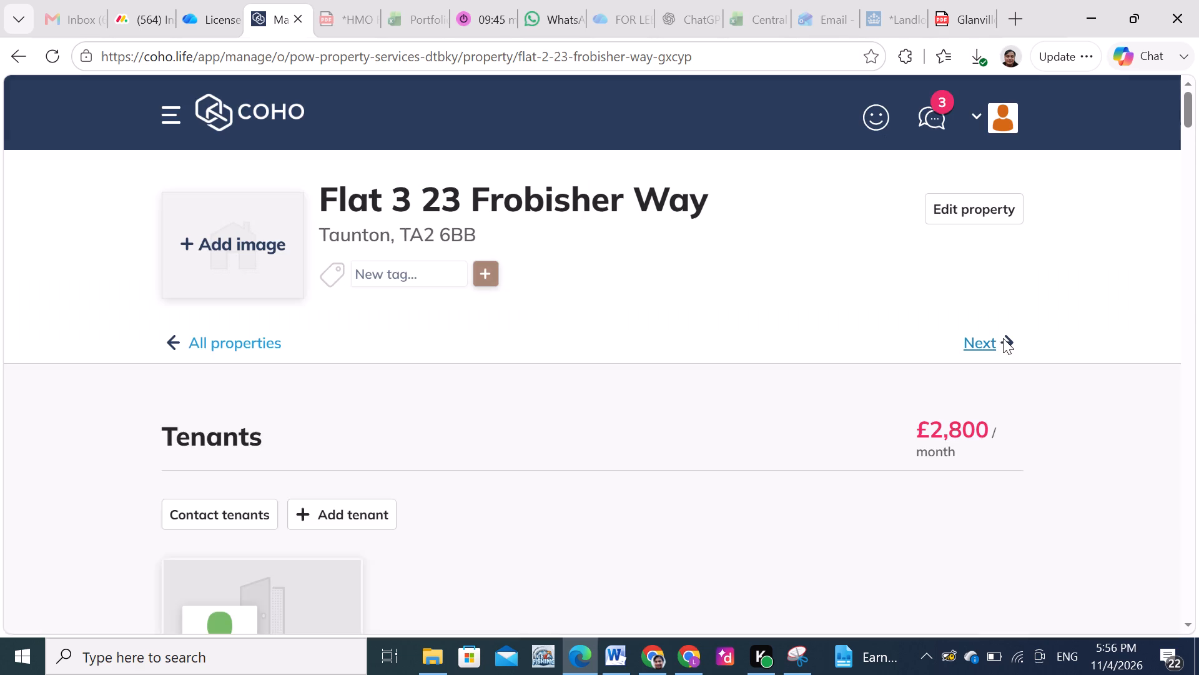
pyautogui.scroll(-10, 846, 392)
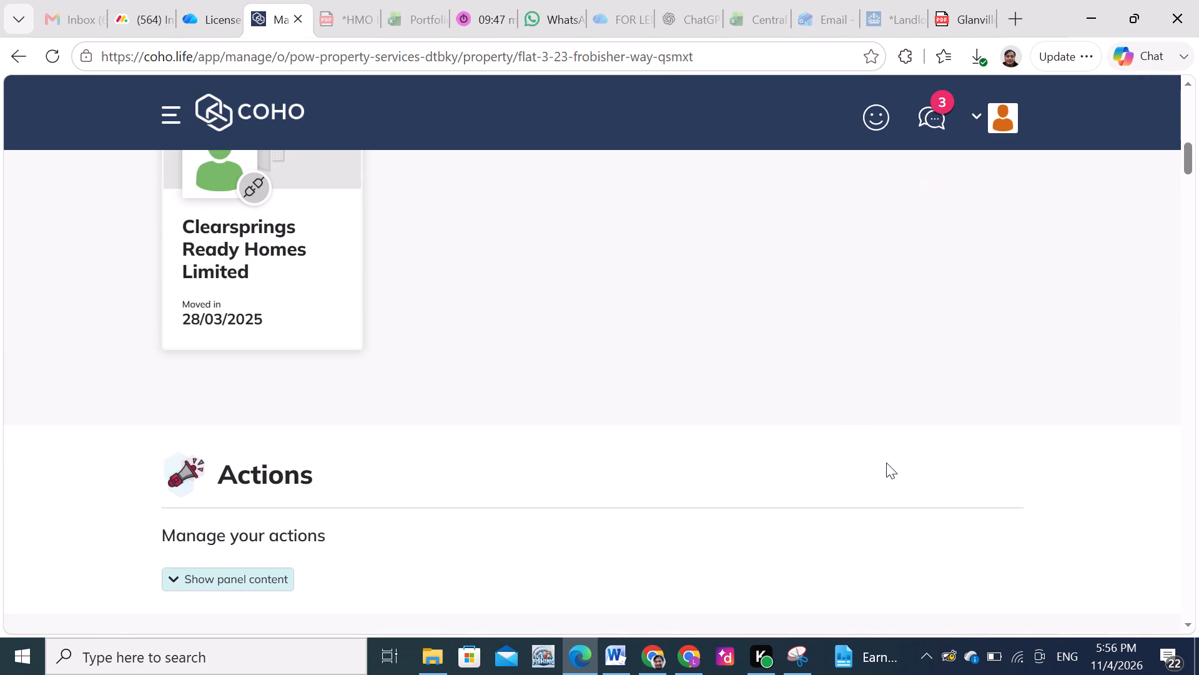
pyautogui.scroll(-14, 805, 517)
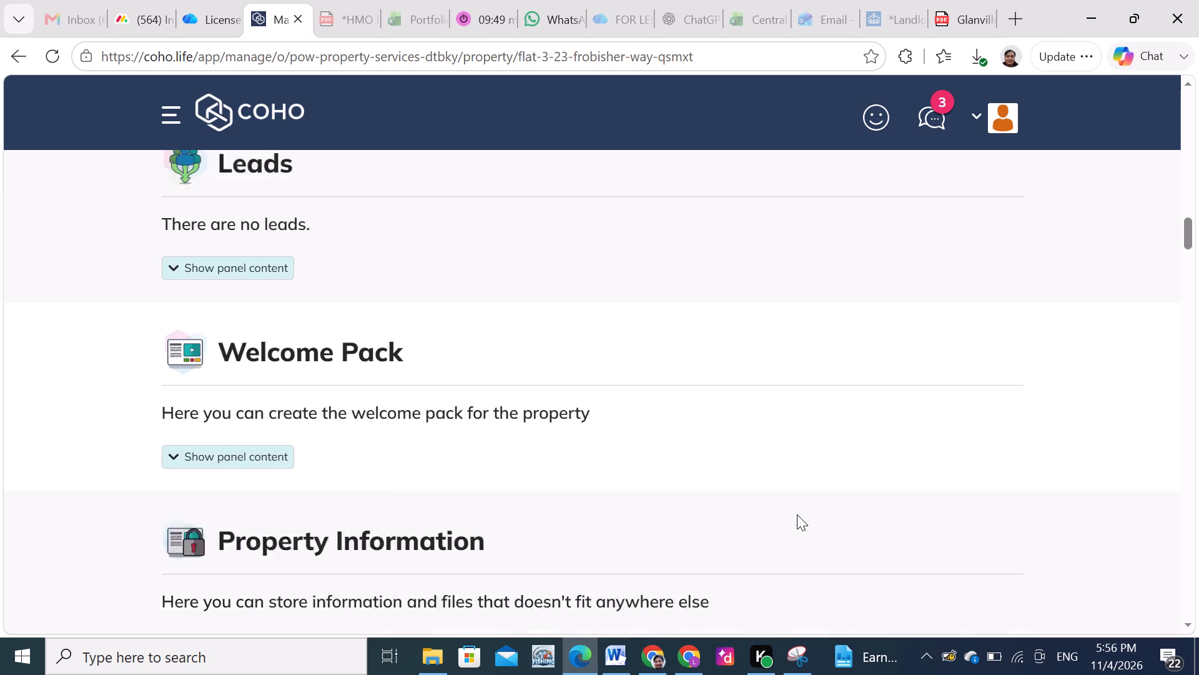
pyautogui.scroll(-16, 796, 515)
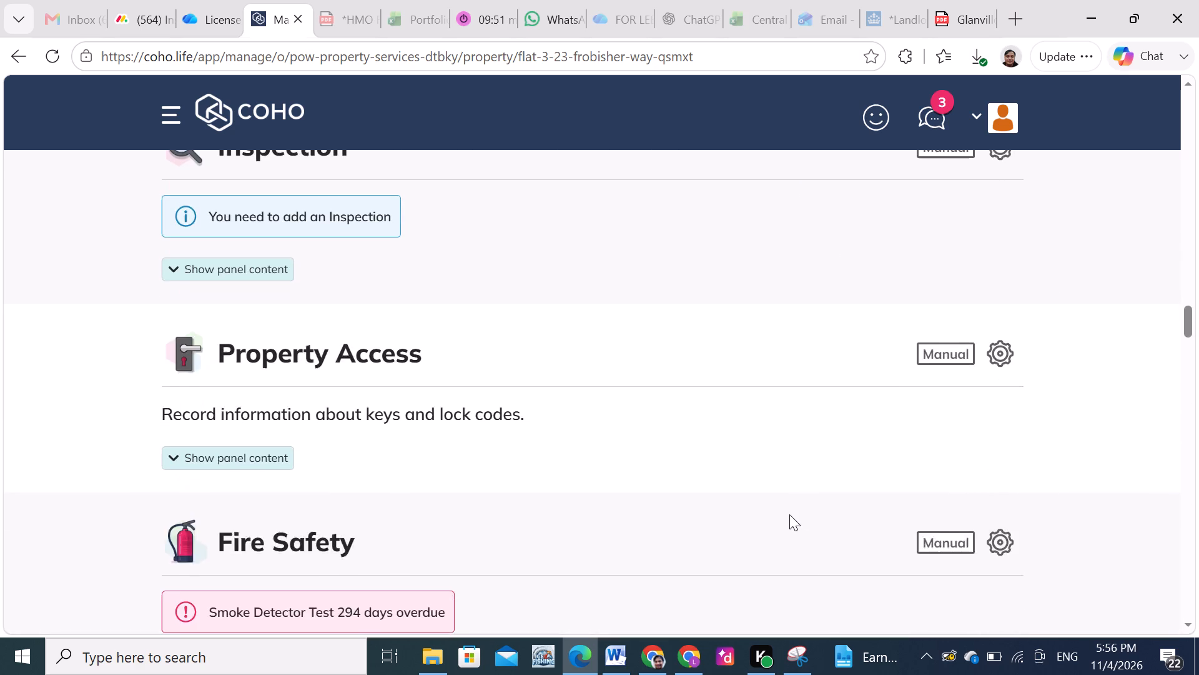
pyautogui.scroll(-3, 789, 514)
pyautogui.scroll(1, 789, 514)
pyautogui.scroll(-8, 789, 514)
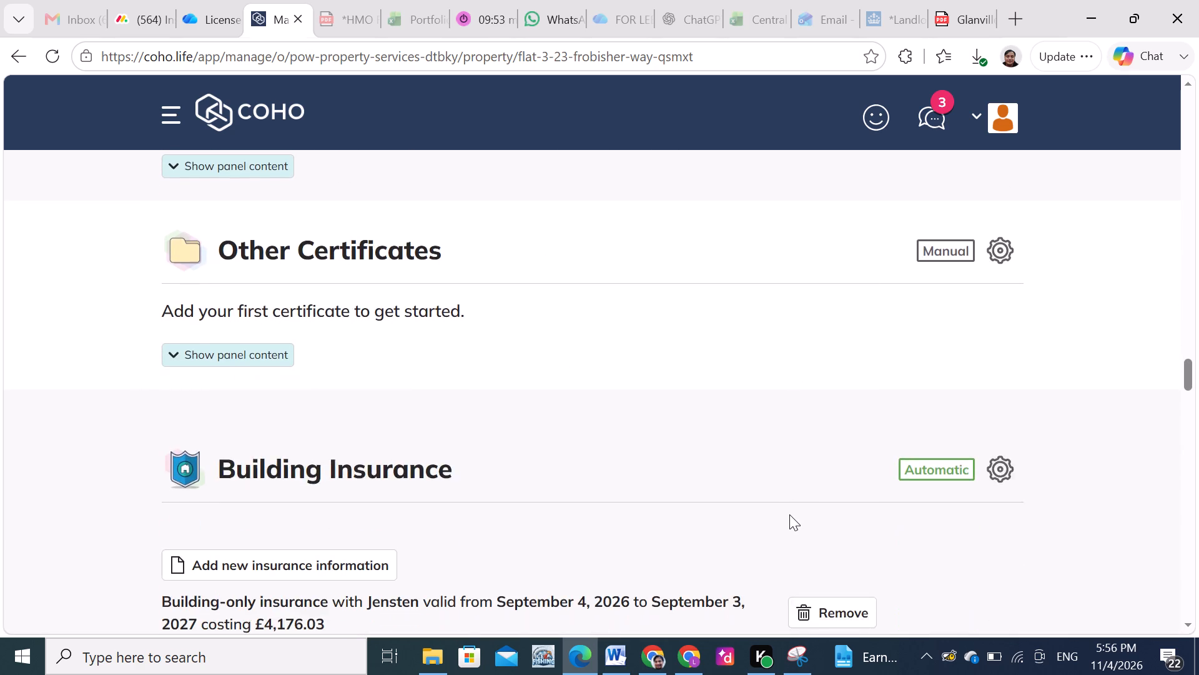
pyautogui.scroll(-2, 789, 514)
pyautogui.scroll(-2, 327, 504)
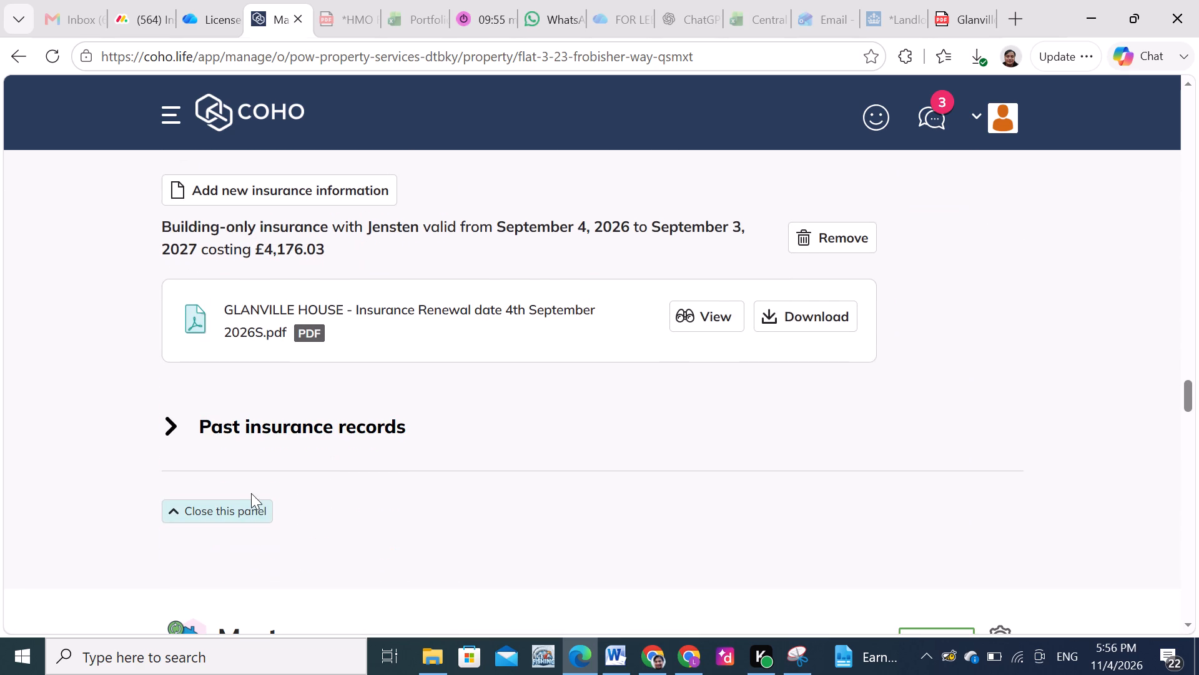
pyautogui.scroll(1, 266, 342)
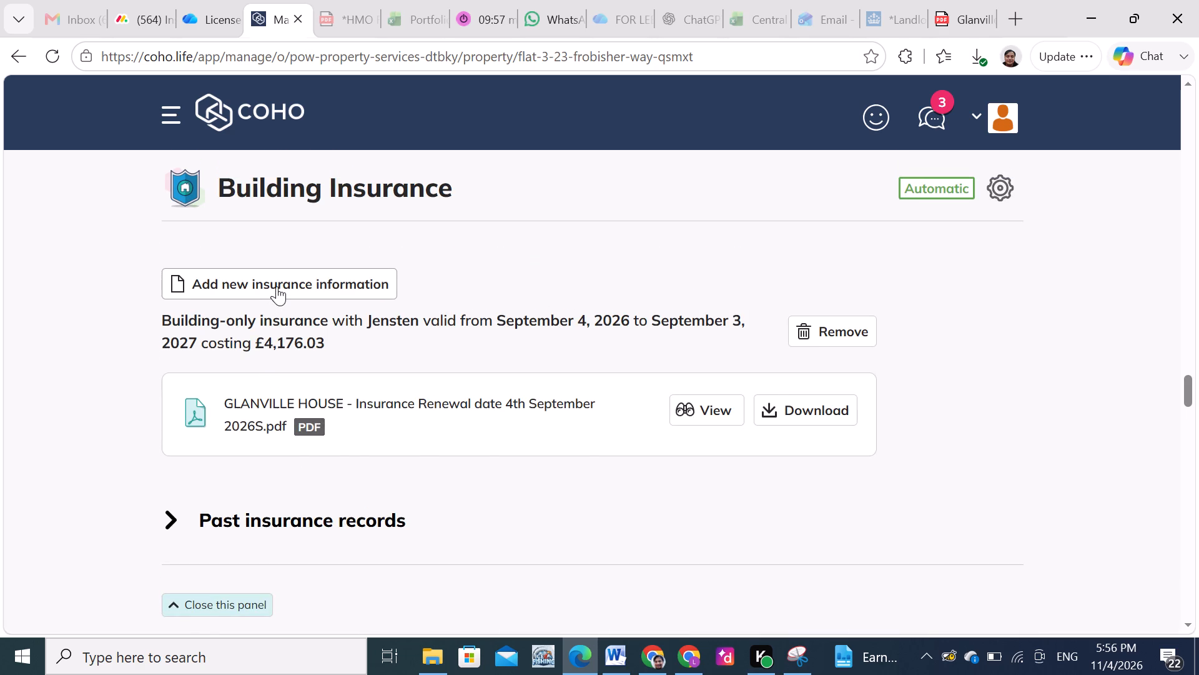
pyautogui.click(277, 286)
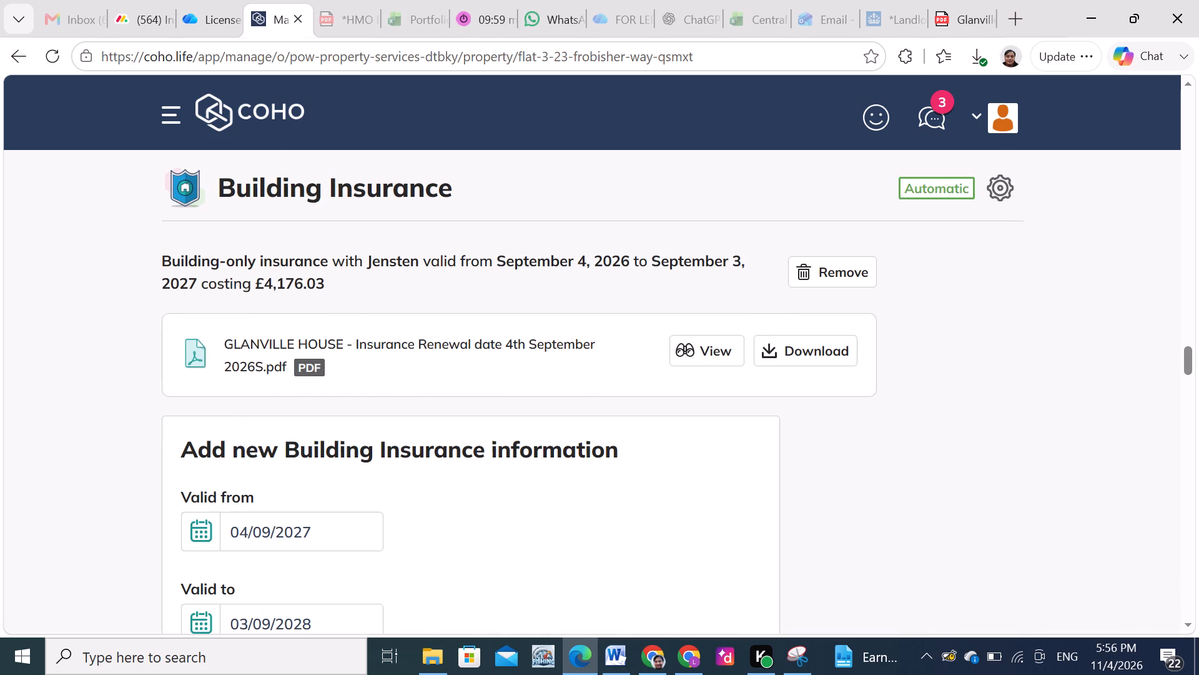
# Set the valid-from date of Flat 3's new Building Insurance record to 07/10/2026.
pyautogui.scroll(-1, 272, 421)
pyautogui.click(184, 445)
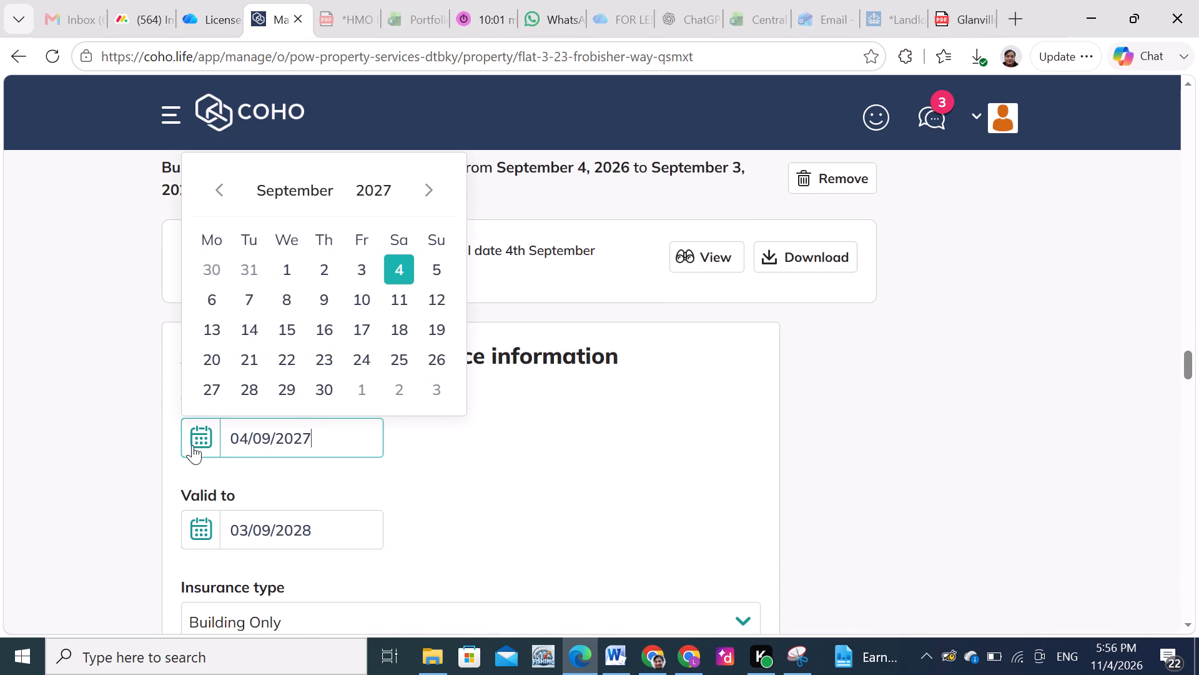
pyautogui.click(376, 194)
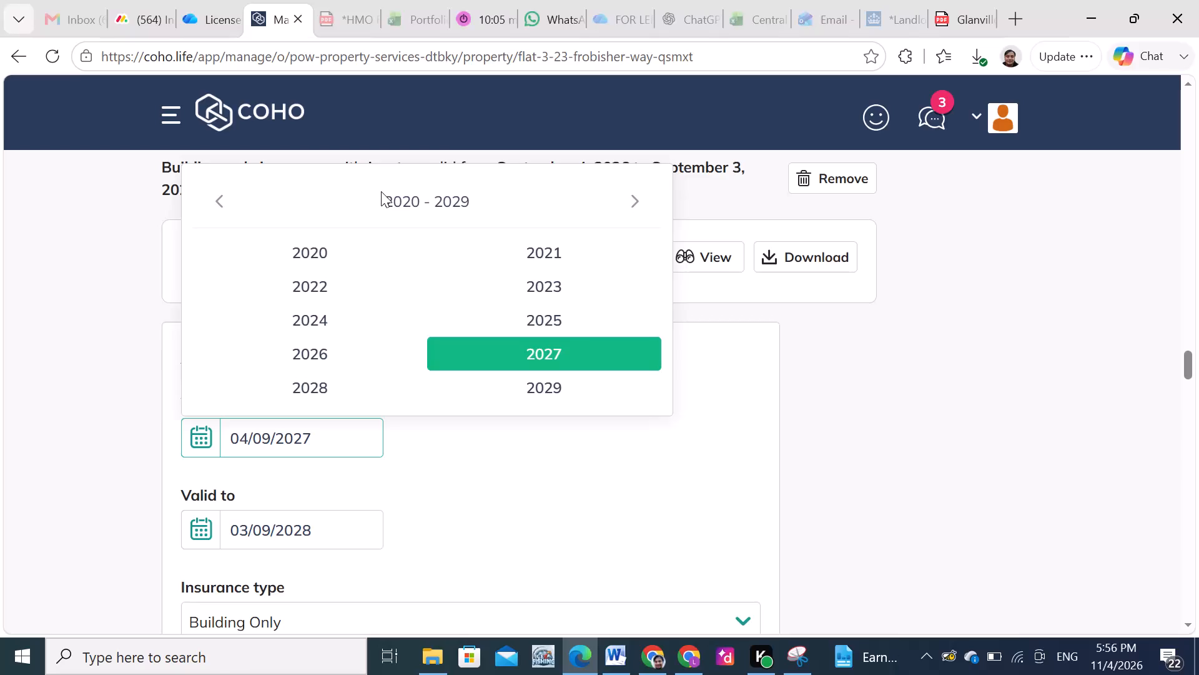
pyautogui.click(308, 352)
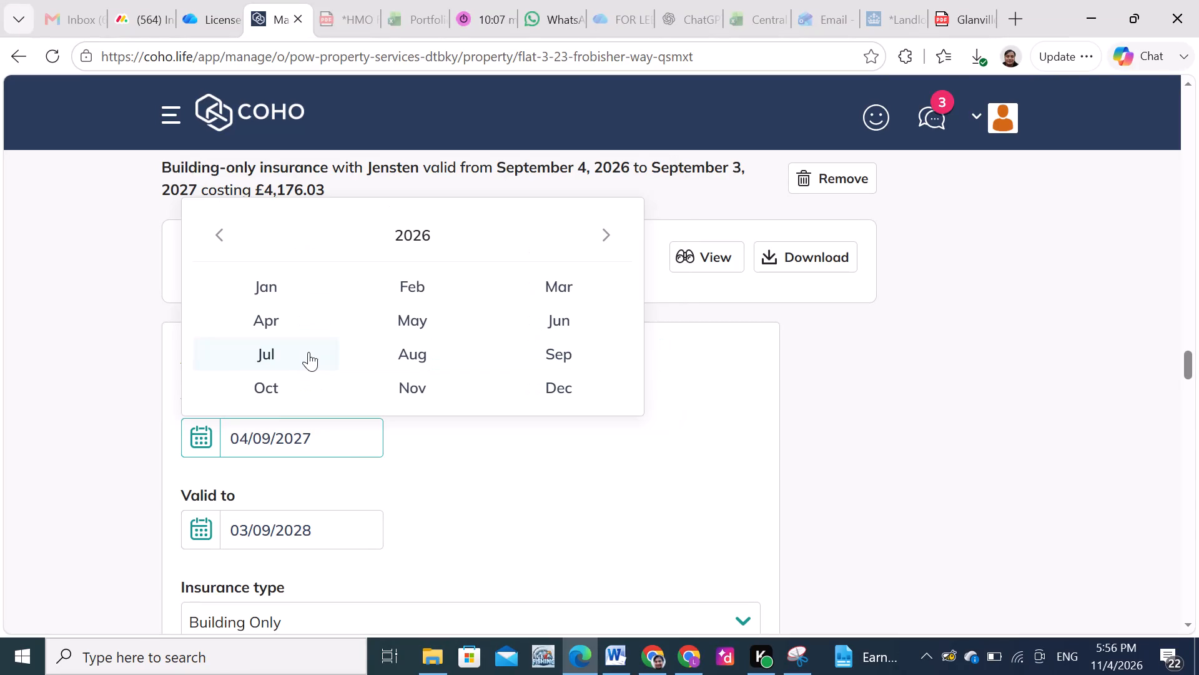
pyautogui.click(274, 396)
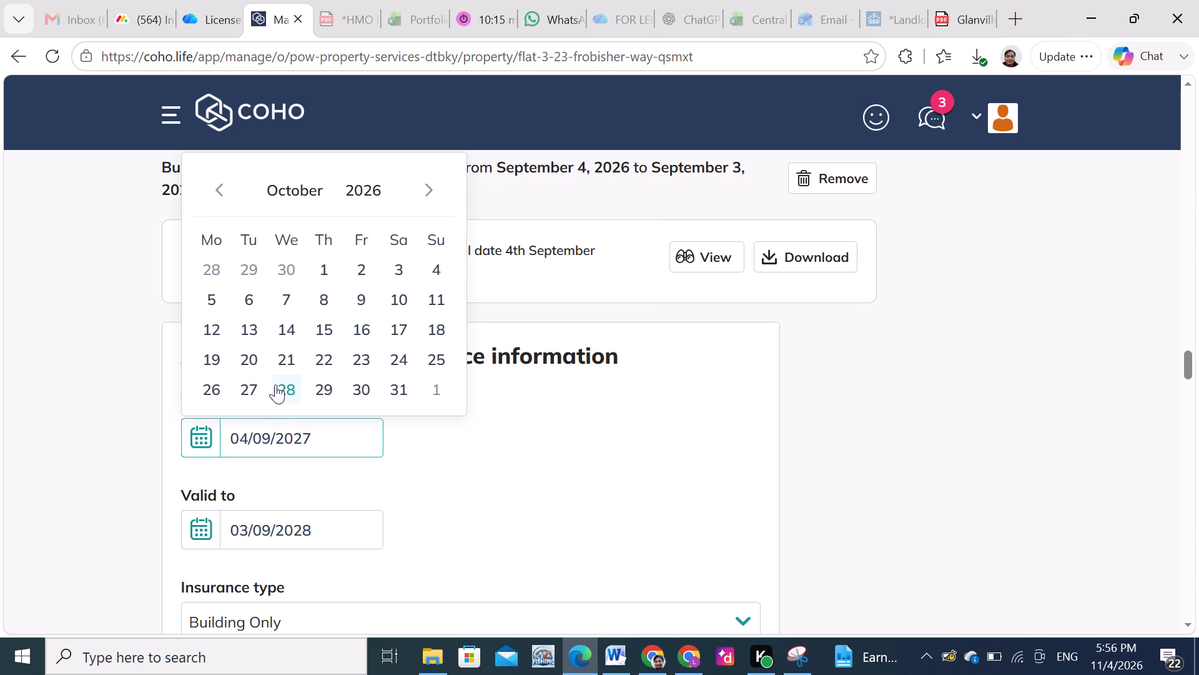
pyautogui.click(285, 304)
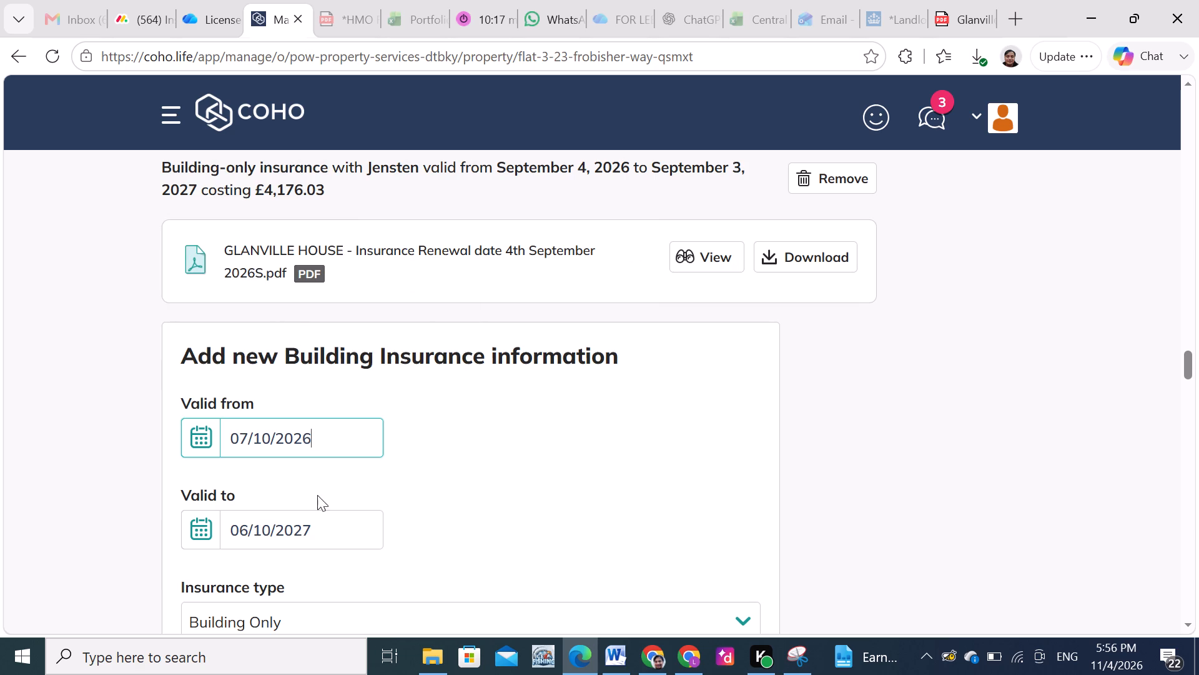
# Set the valid-to date of Flat 3's new Building Insurance record to 03/09/2027.
pyautogui.click(202, 529)
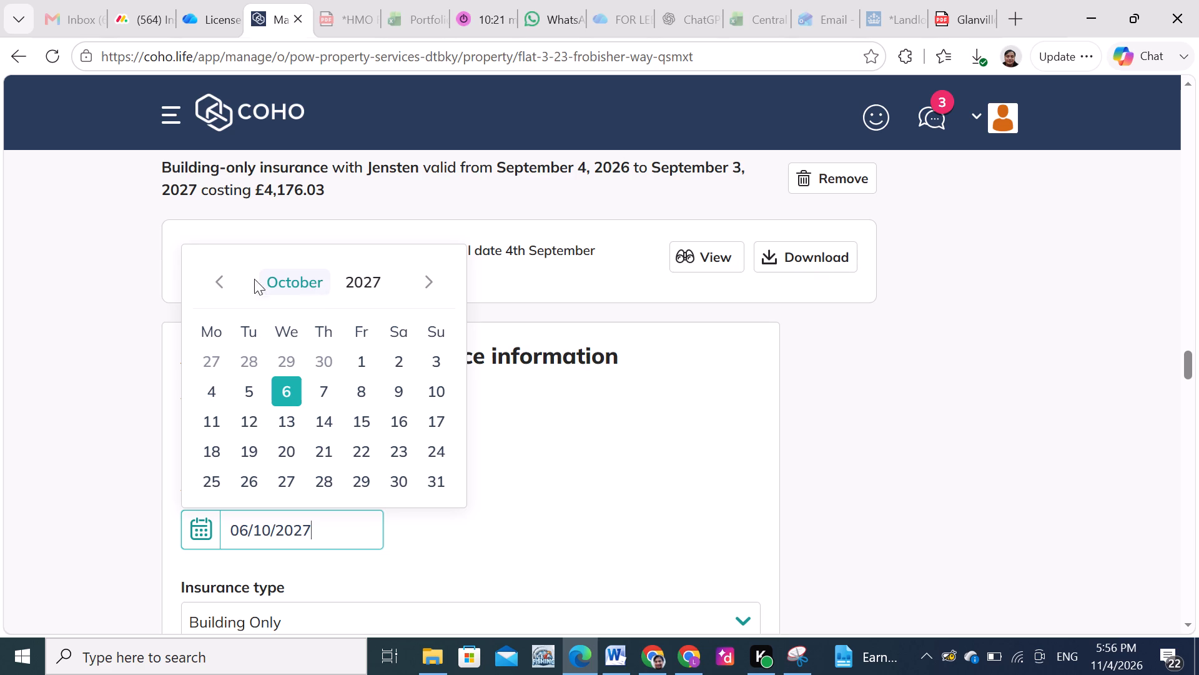
pyautogui.click(230, 277)
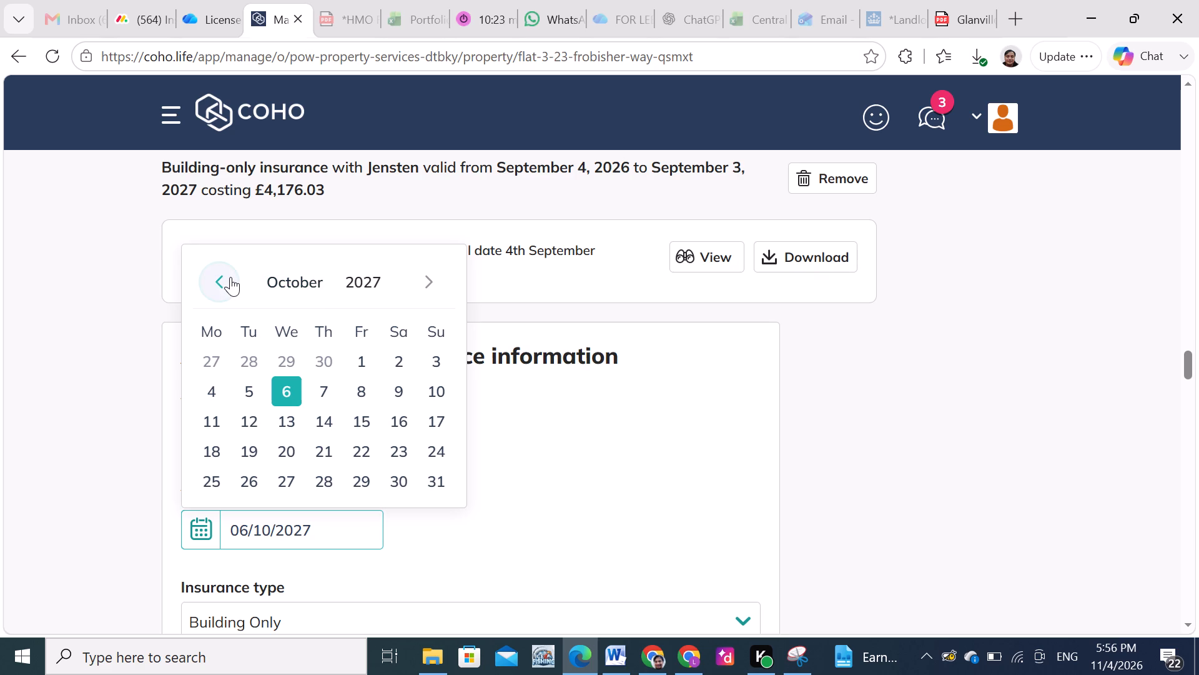
pyautogui.click(326, 389)
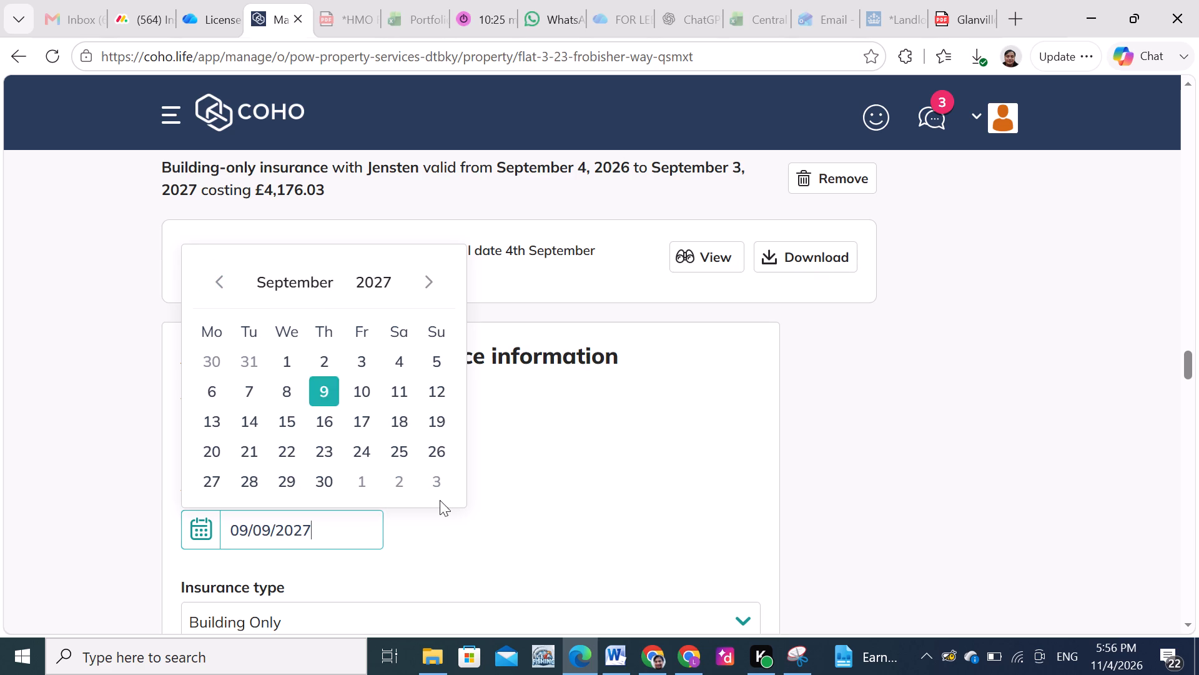
pyautogui.click(253, 523)
pyautogui.click(202, 532)
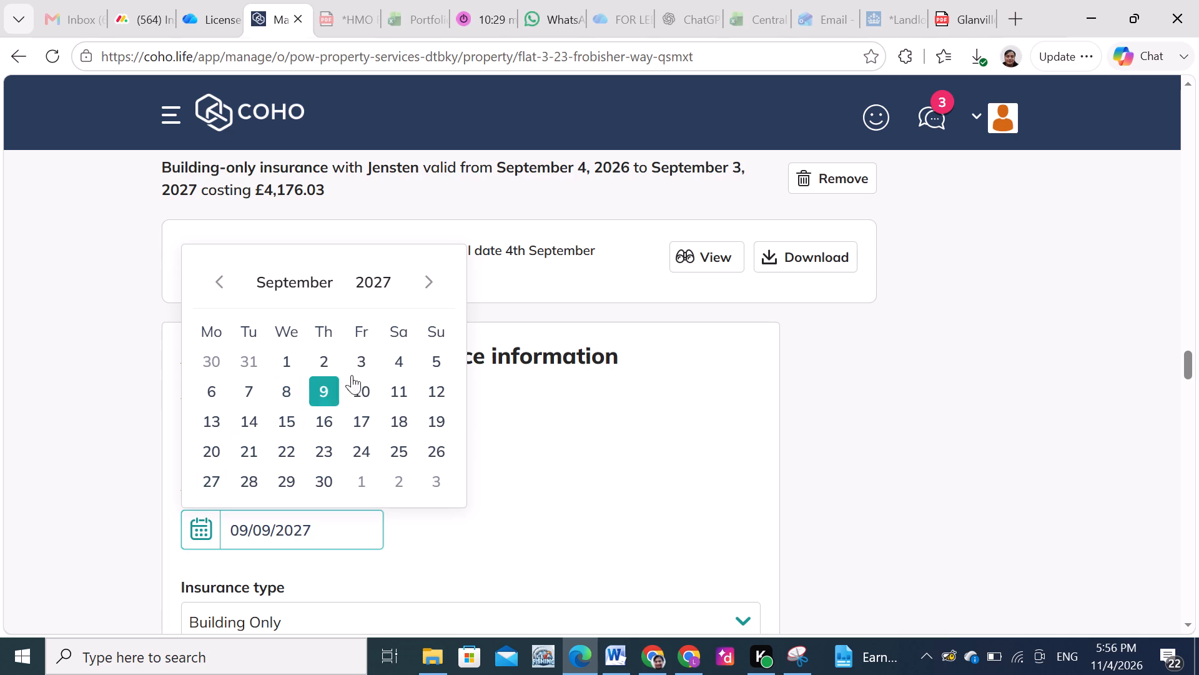
pyautogui.click(365, 362)
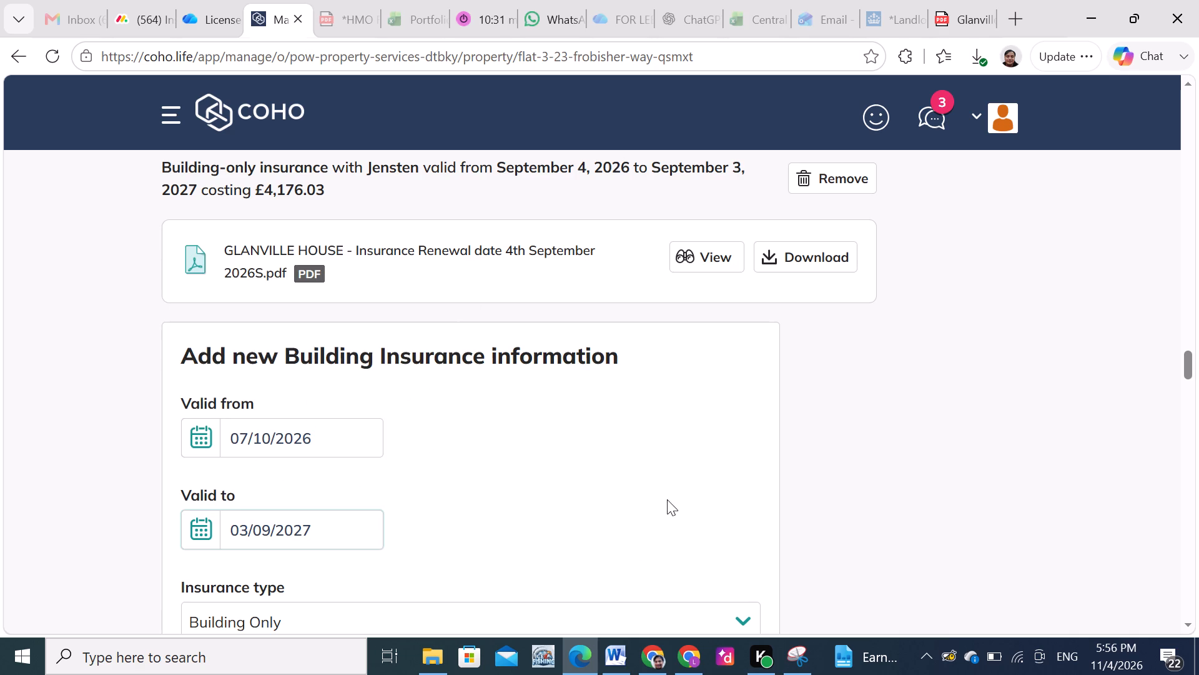
pyautogui.click(667, 499)
pyautogui.scroll(-4, 539, 506)
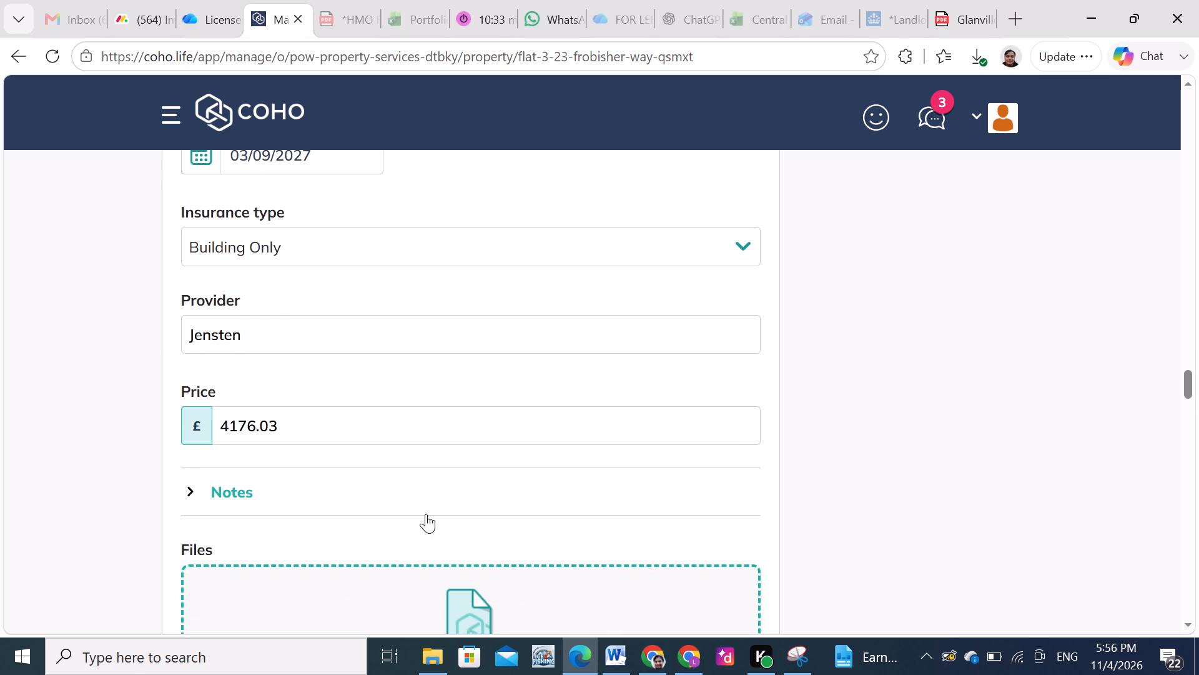
pyautogui.moveTo(301, 421); pyautogui.dragTo(194, 421)
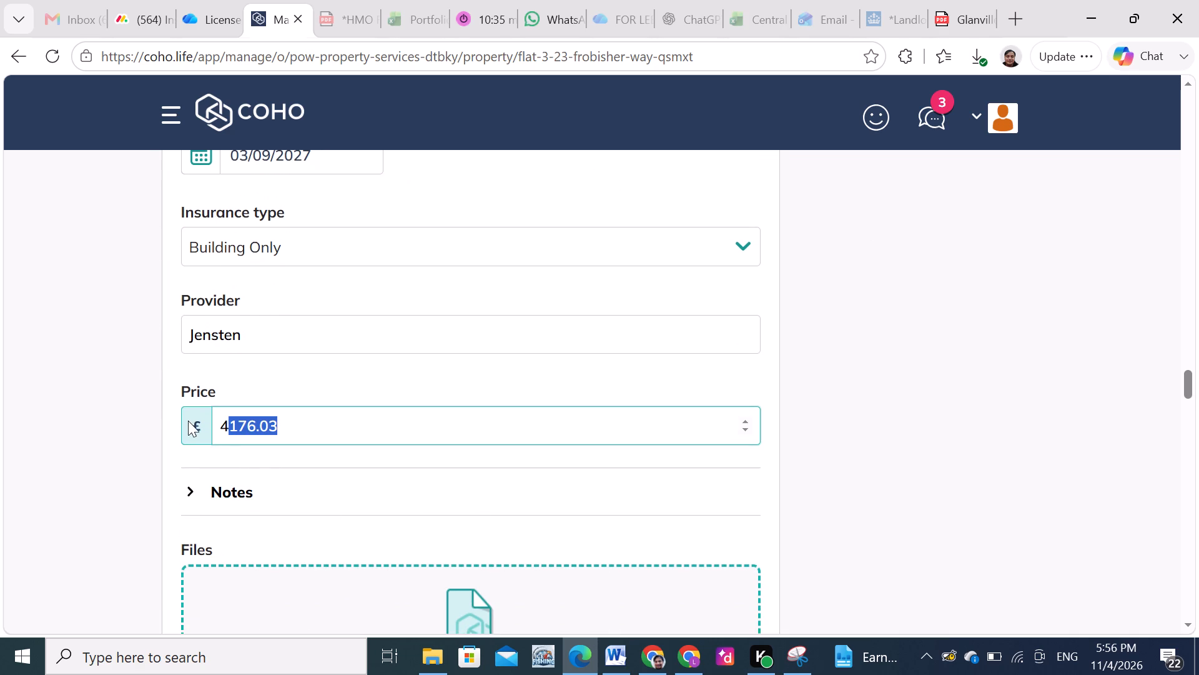
pyautogui.press('1')
pyautogui.write('45')
pyautogui.press('1')
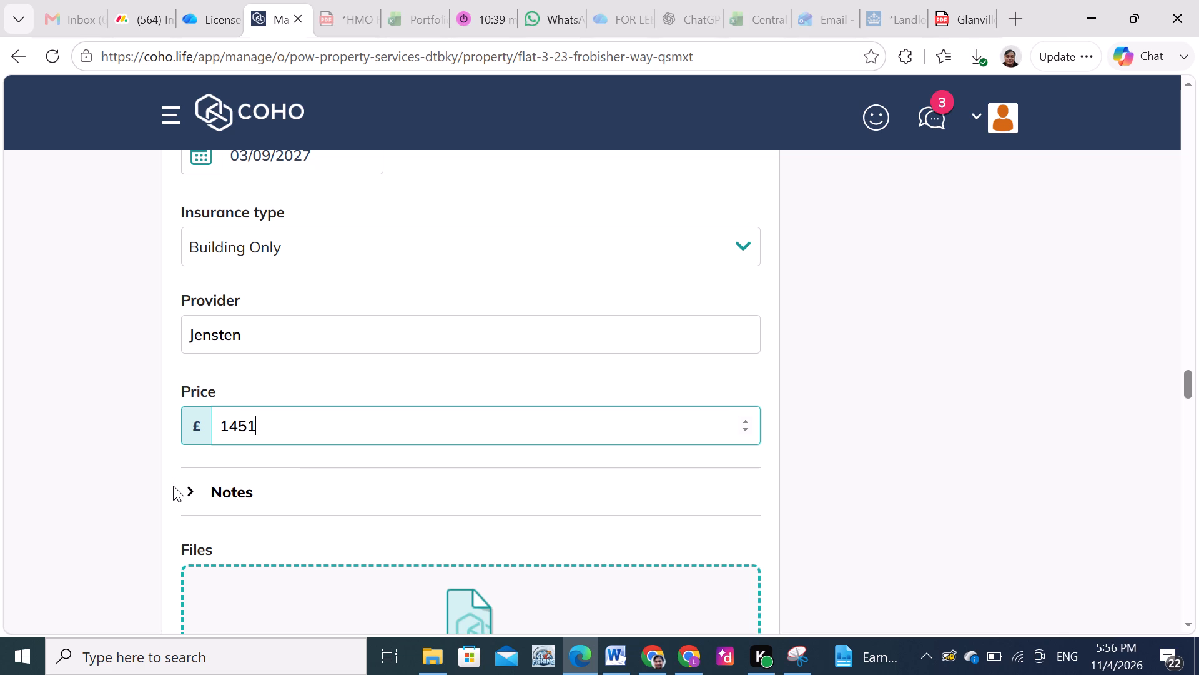
pyautogui.press('.')
pyautogui.write('86')
pyautogui.click(962, 12)
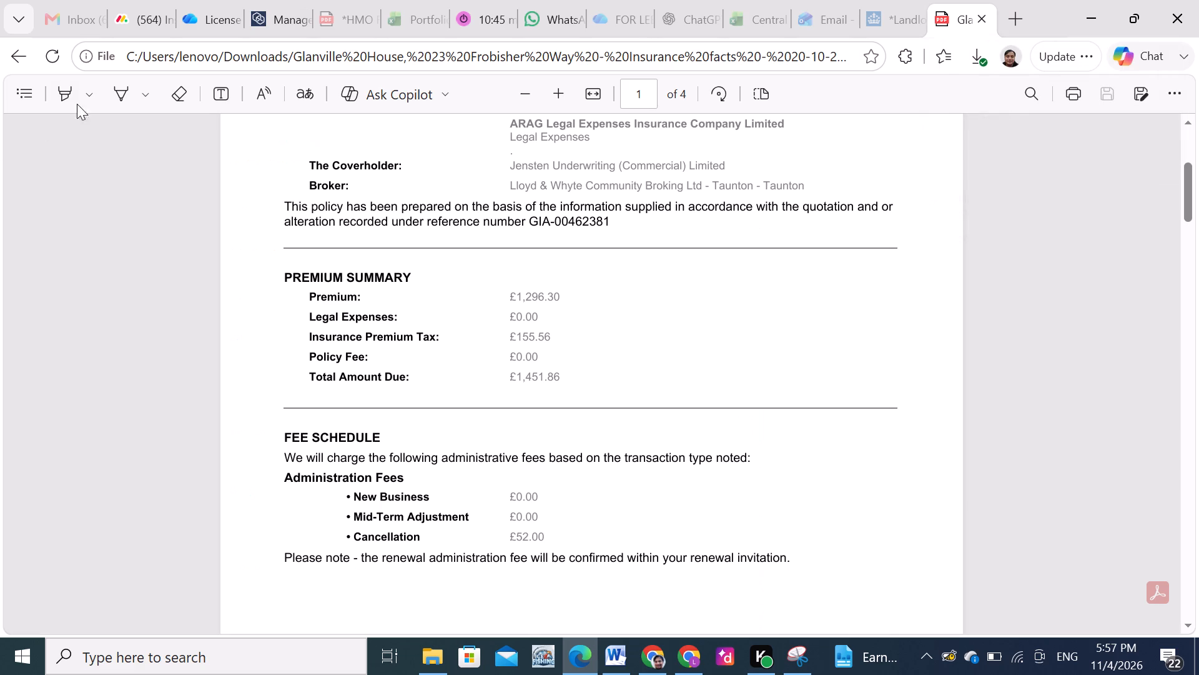
pyautogui.click(273, 12)
pyautogui.click(875, 450)
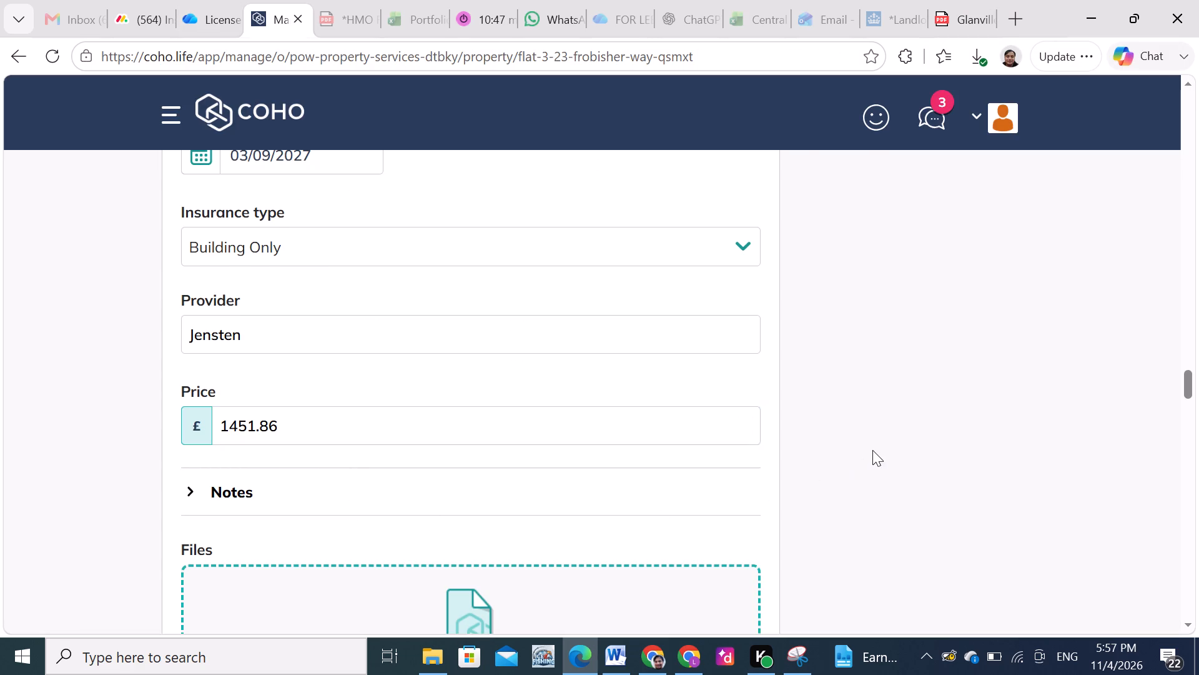
pyautogui.scroll(-1, 870, 451)
pyautogui.scroll(2, 858, 449)
pyautogui.scroll(-4, 847, 448)
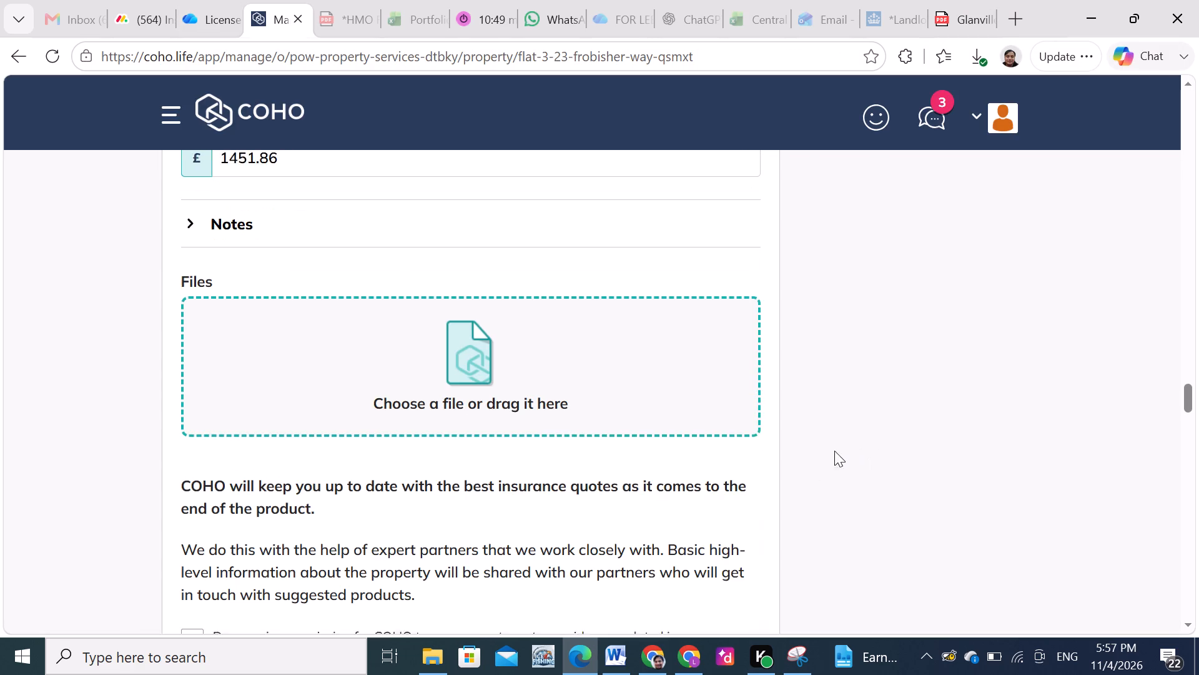
pyautogui.click(468, 356)
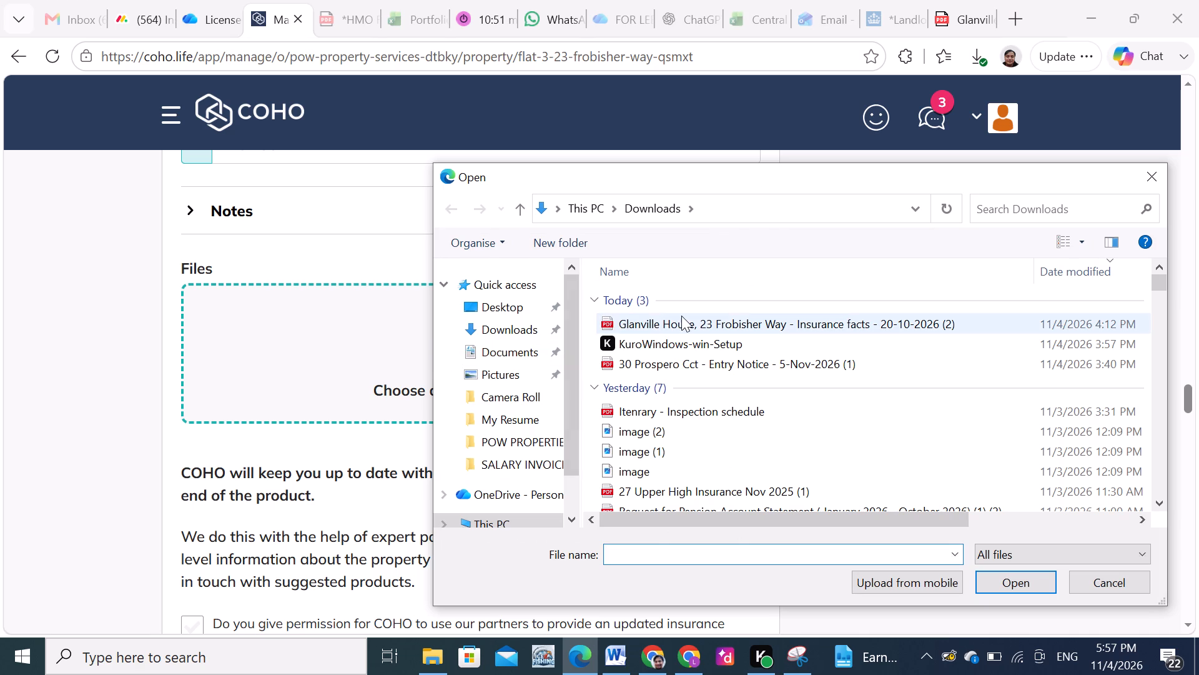
pyautogui.click(681, 316)
pyautogui.click(1004, 584)
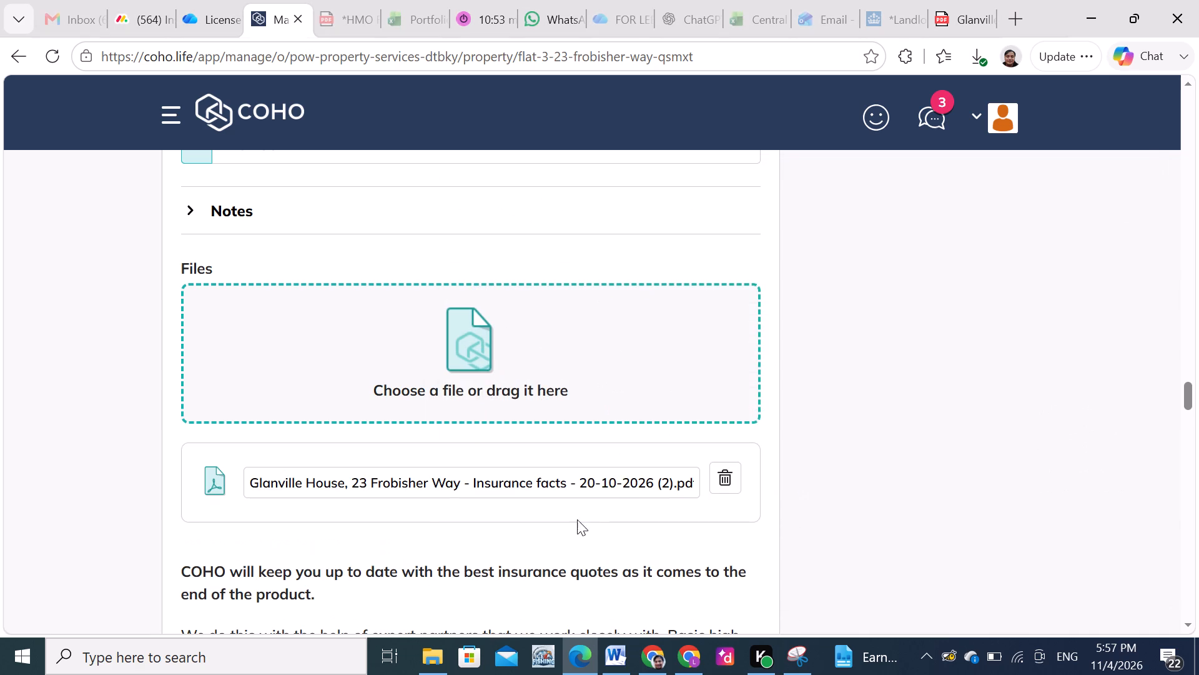
pyautogui.scroll(-3, 565, 517)
pyautogui.click(231, 521)
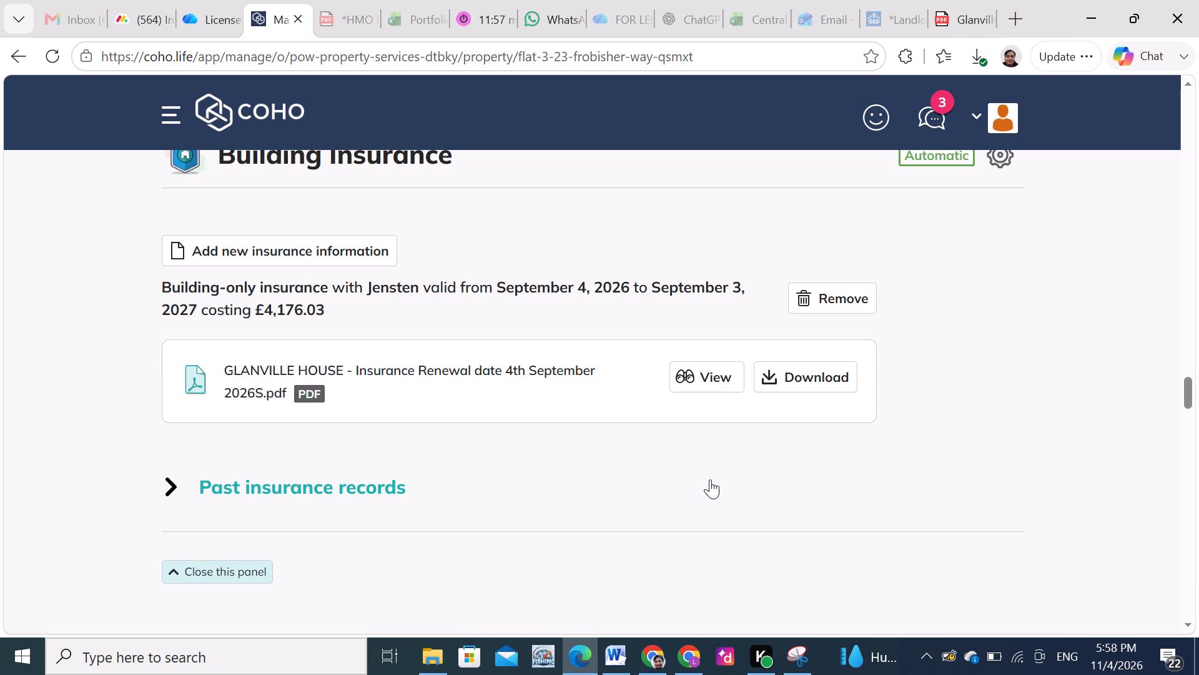
pyautogui.scroll(-3, 821, 560)
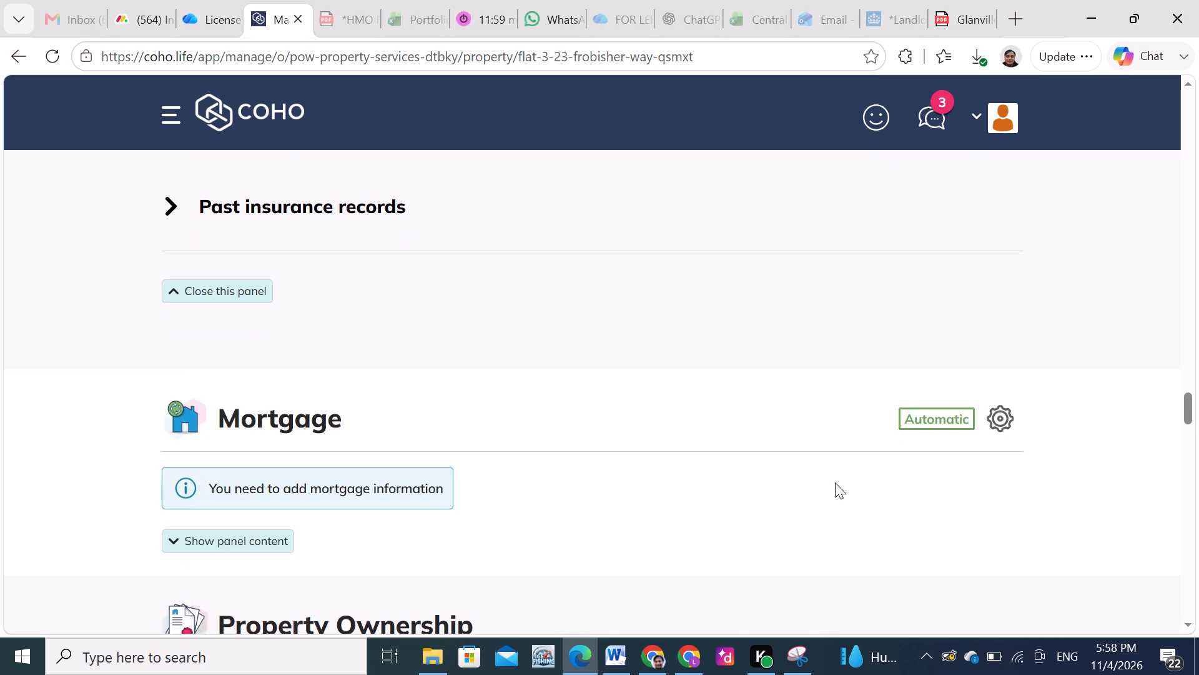
pyautogui.scroll(13, 841, 482)
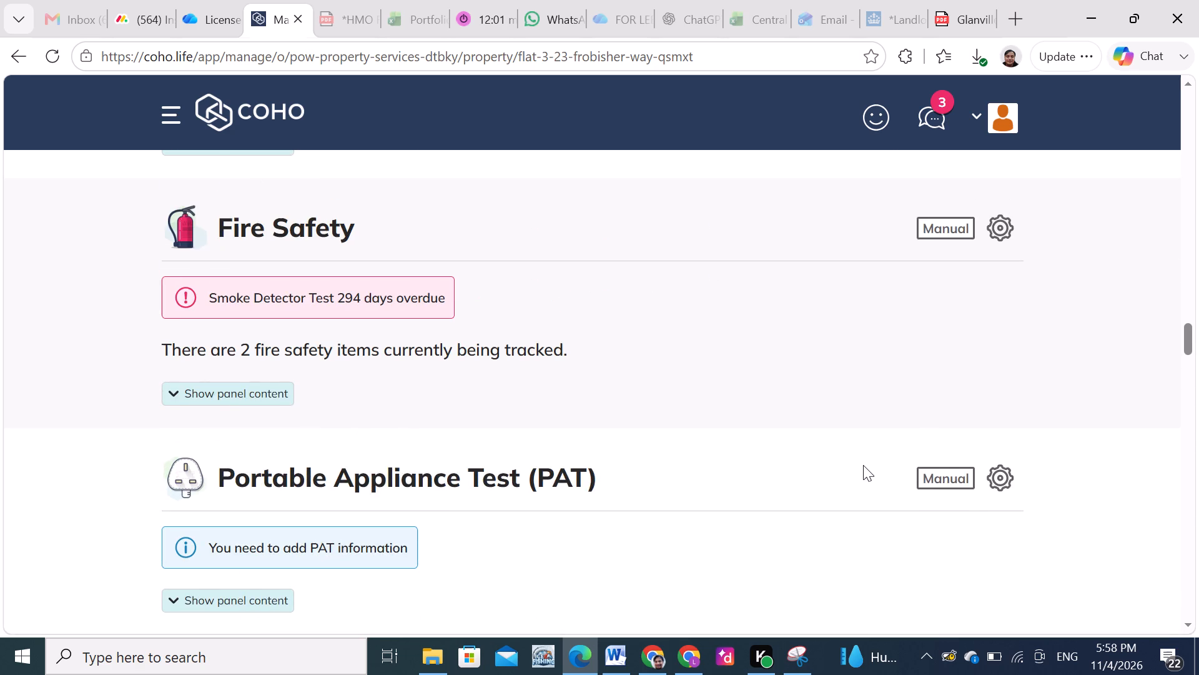
pyautogui.scroll(20, 862, 466)
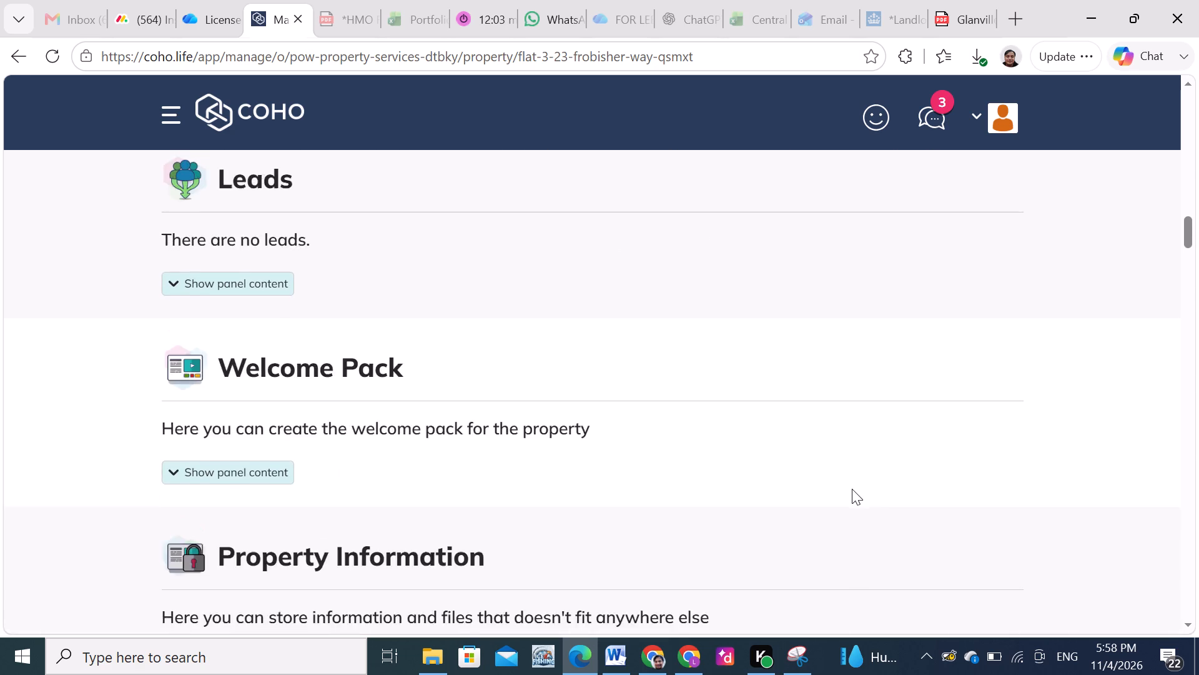
pyautogui.scroll(15, 852, 489)
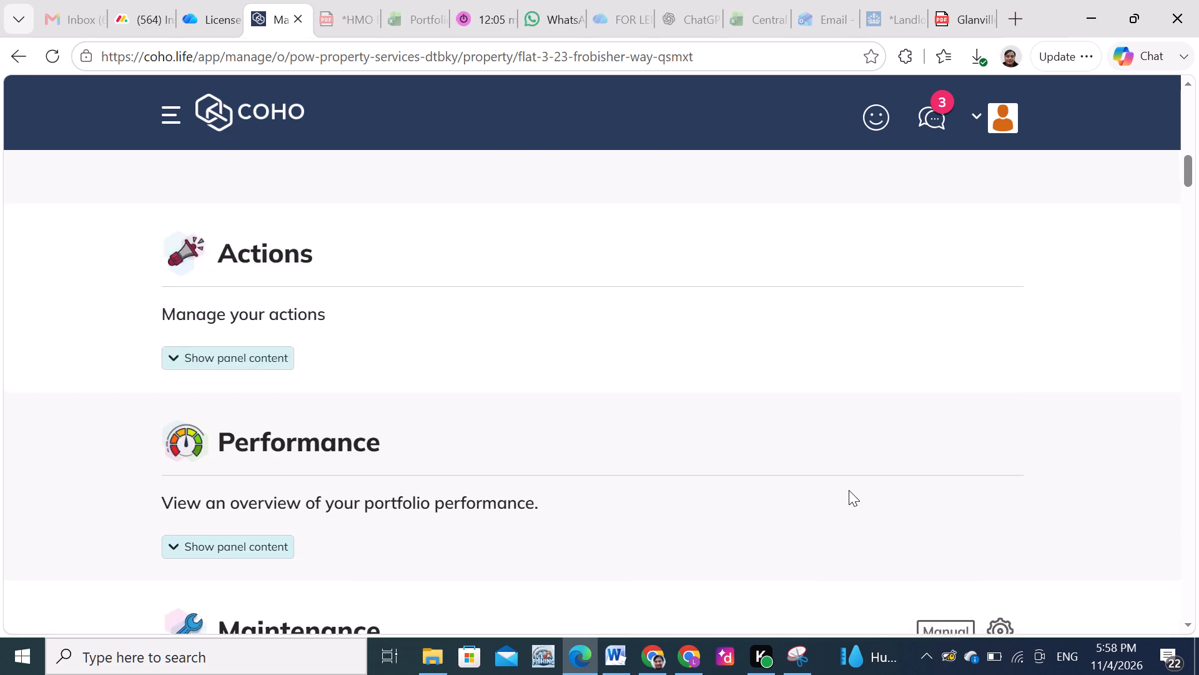
pyautogui.scroll(11, 848, 492)
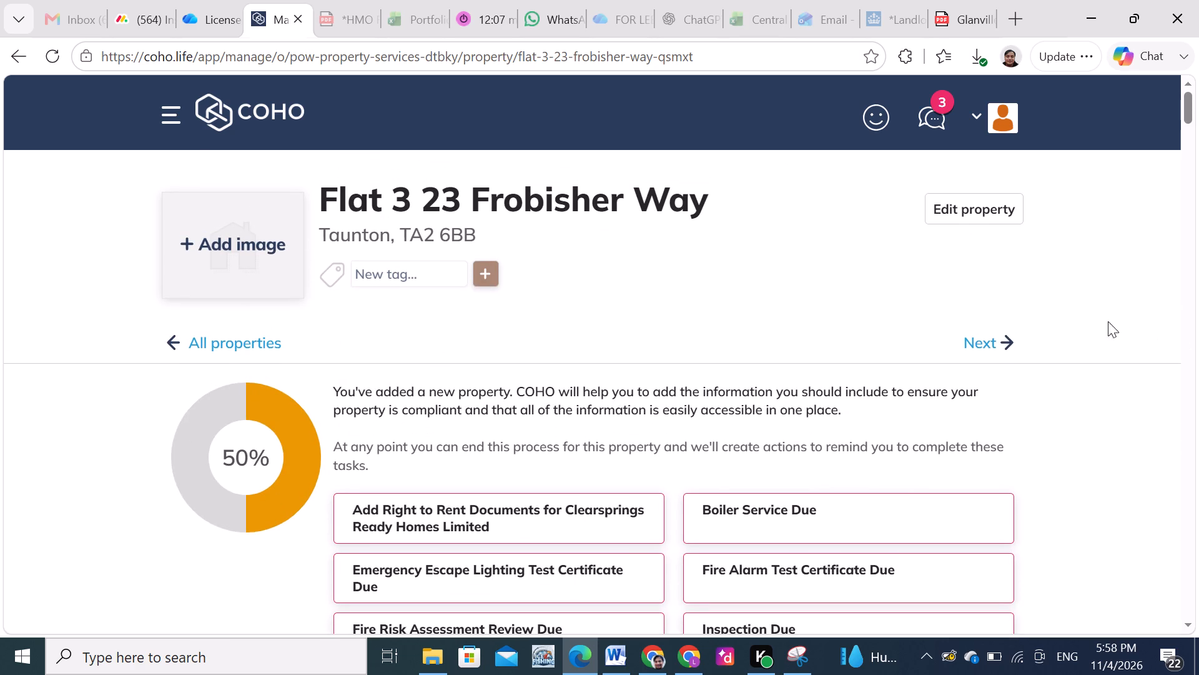
pyautogui.click(992, 342)
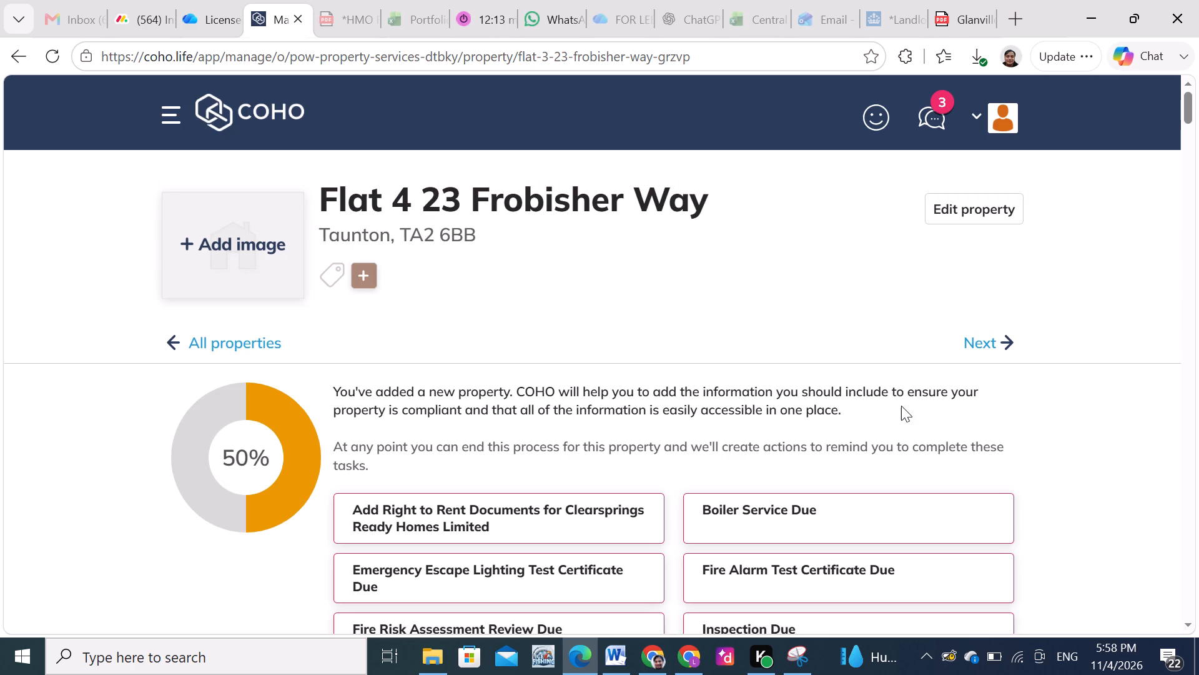
pyautogui.scroll(-3, 900, 406)
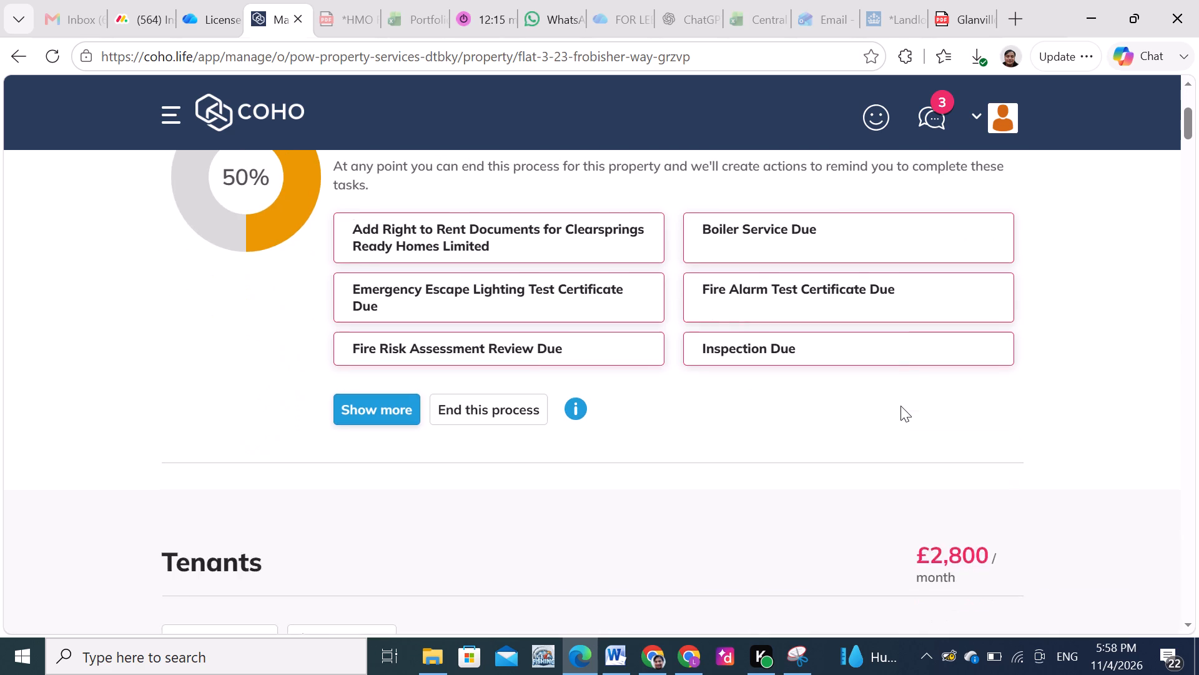
pyautogui.scroll(-13, 900, 406)
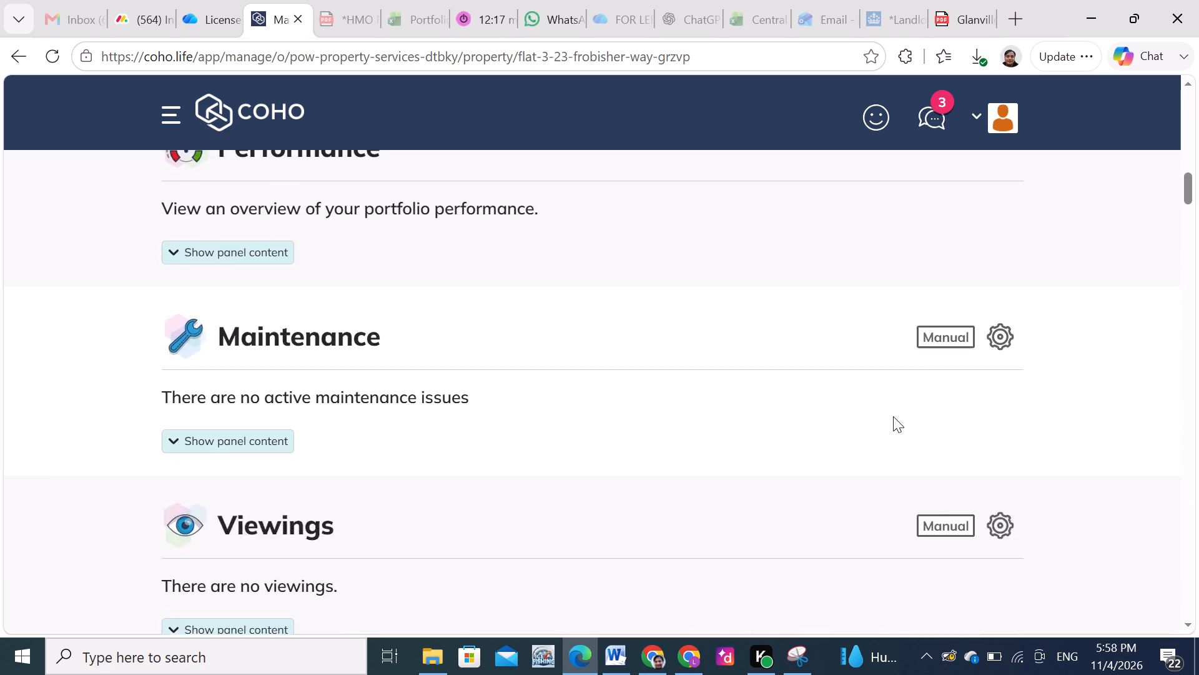
pyautogui.scroll(-15, 893, 416)
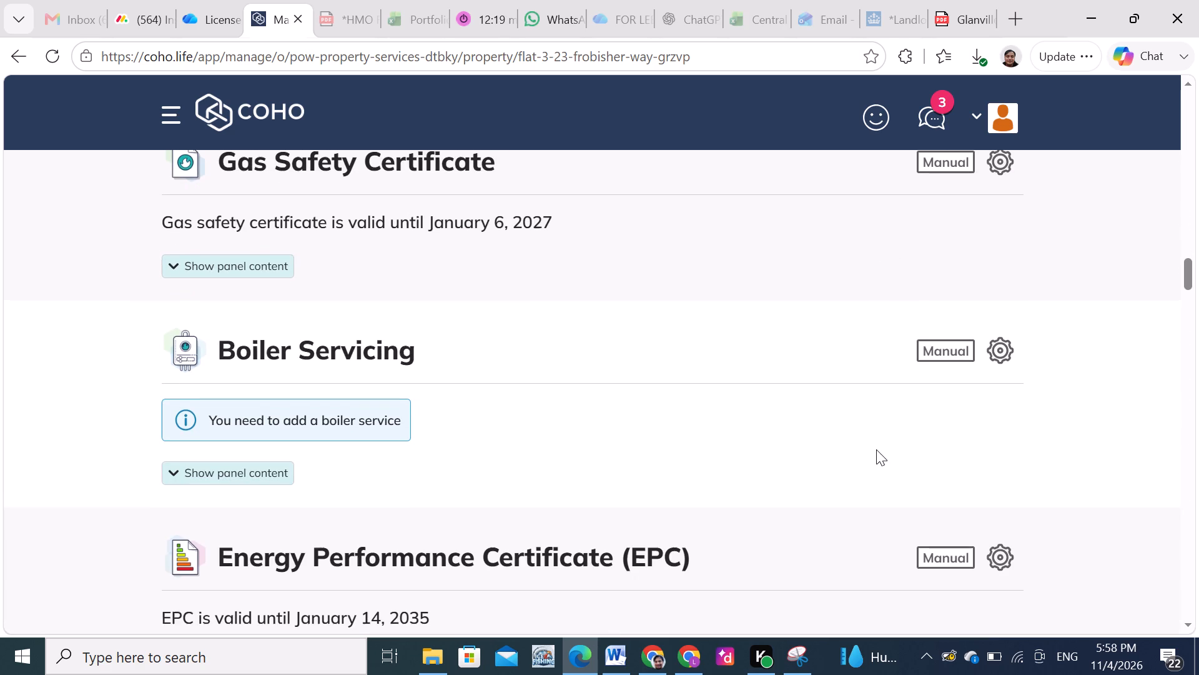
pyautogui.scroll(-4, 876, 449)
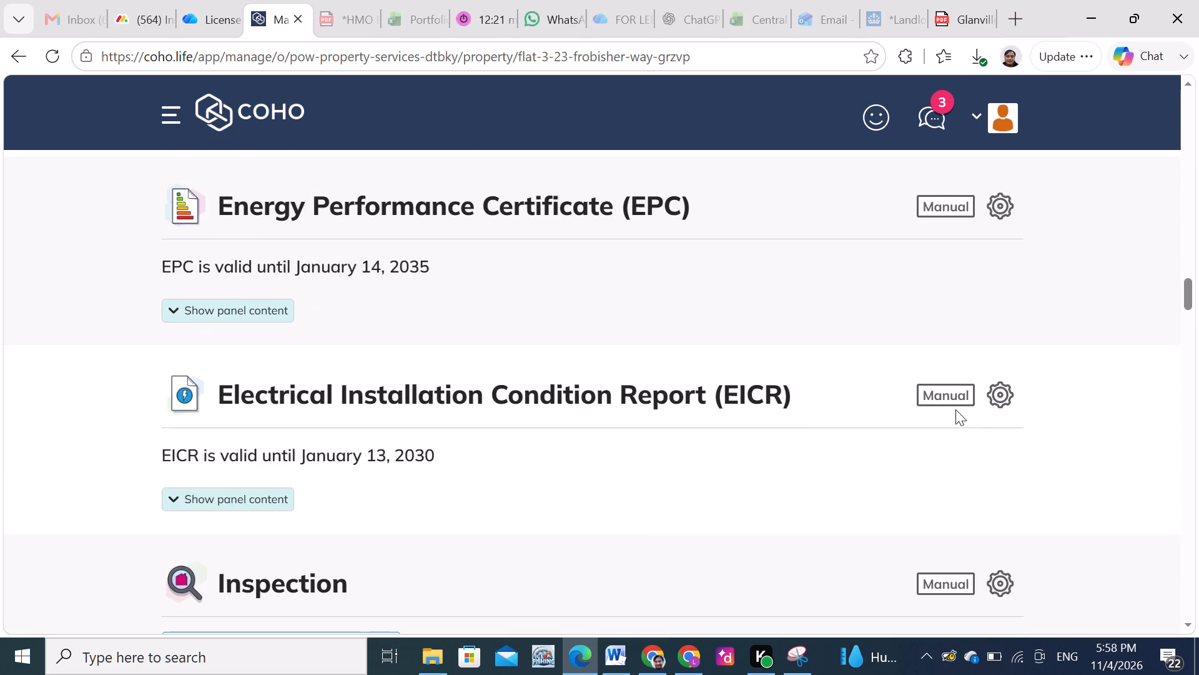
pyautogui.scroll(-13, 781, 441)
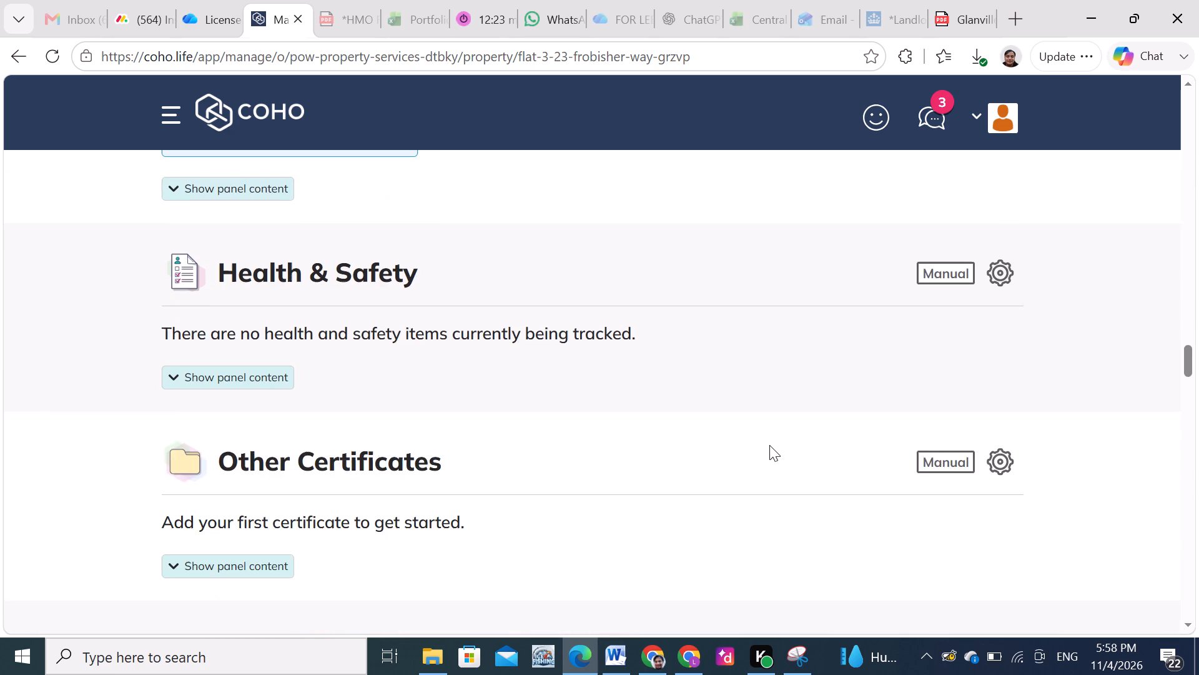
pyautogui.scroll(-4, 769, 445)
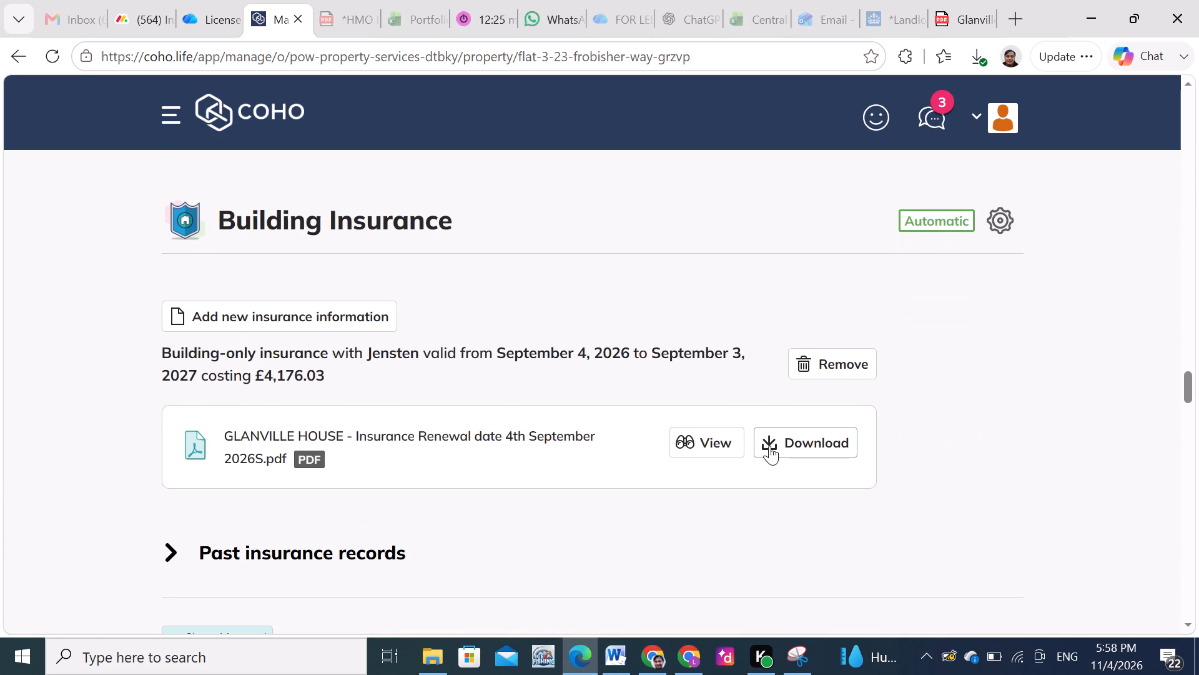
pyautogui.click(284, 323)
# Set the valid-from date of Flat 4's new Building Insurance record to 07/10/2026.
pyautogui.scroll(-2, 265, 348)
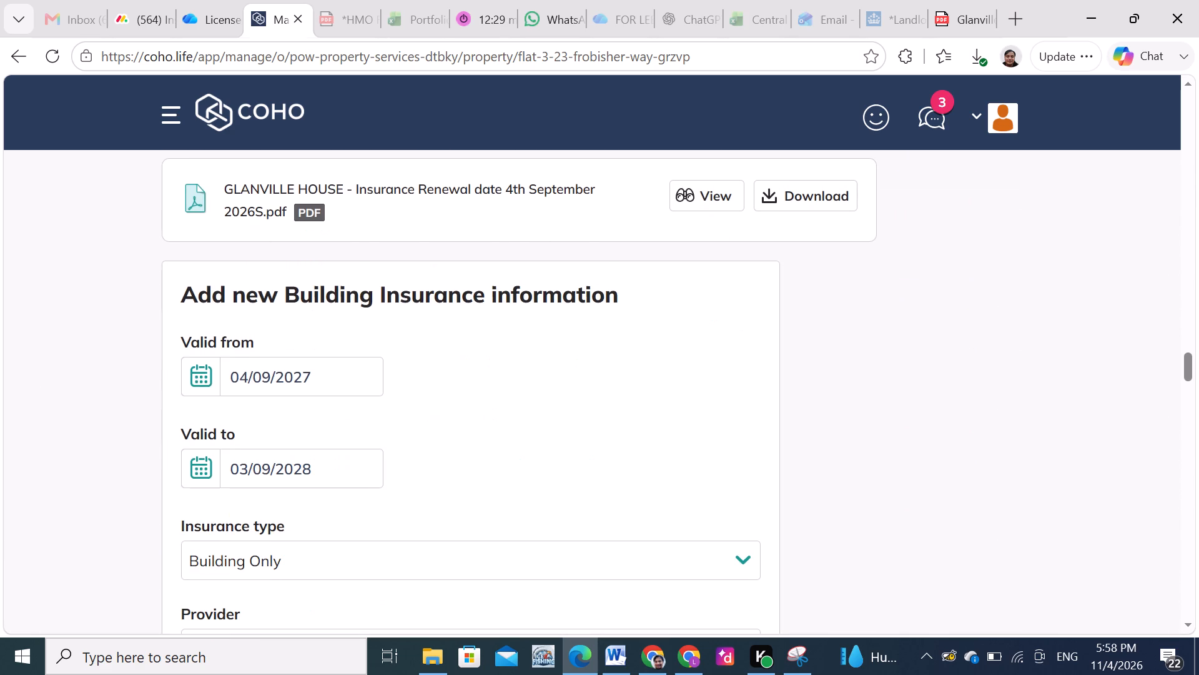
pyautogui.click(206, 381)
pyautogui.click(388, 132)
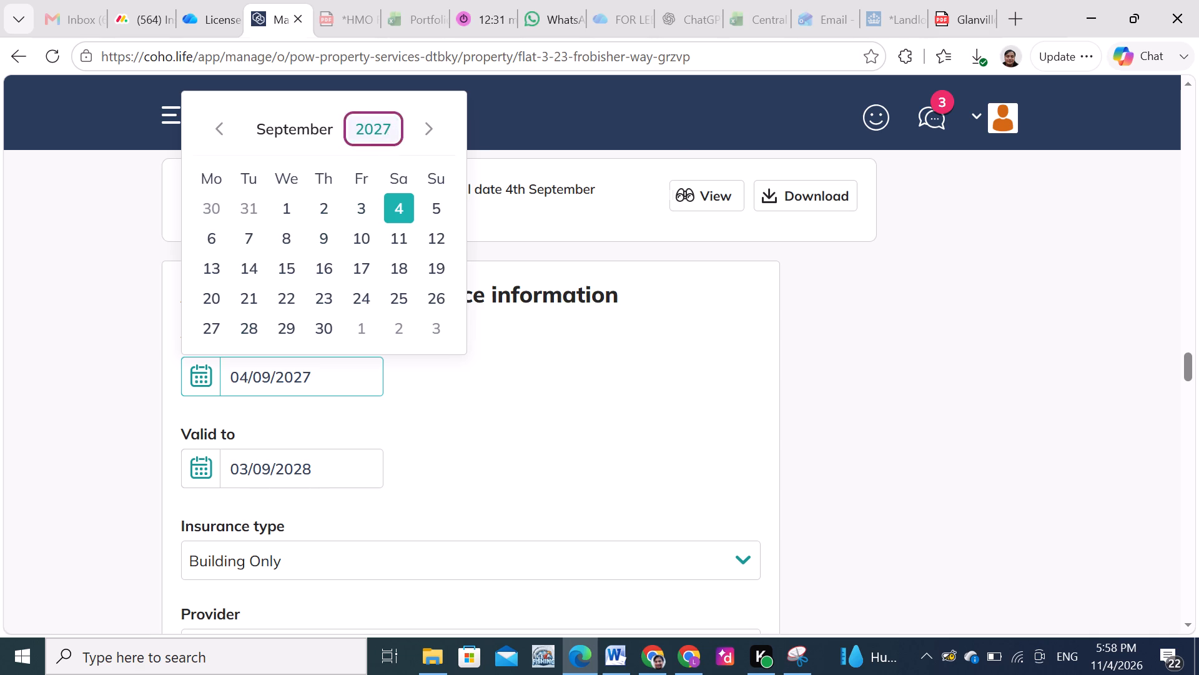
pyautogui.click(321, 297)
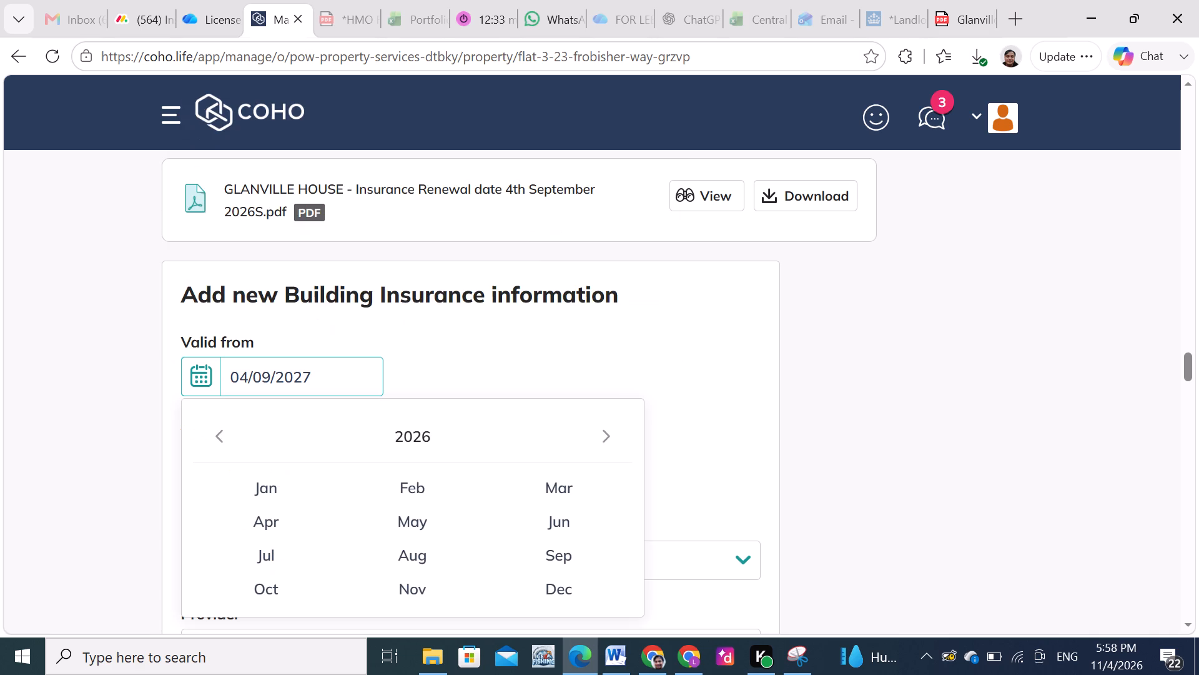
pyautogui.click(272, 588)
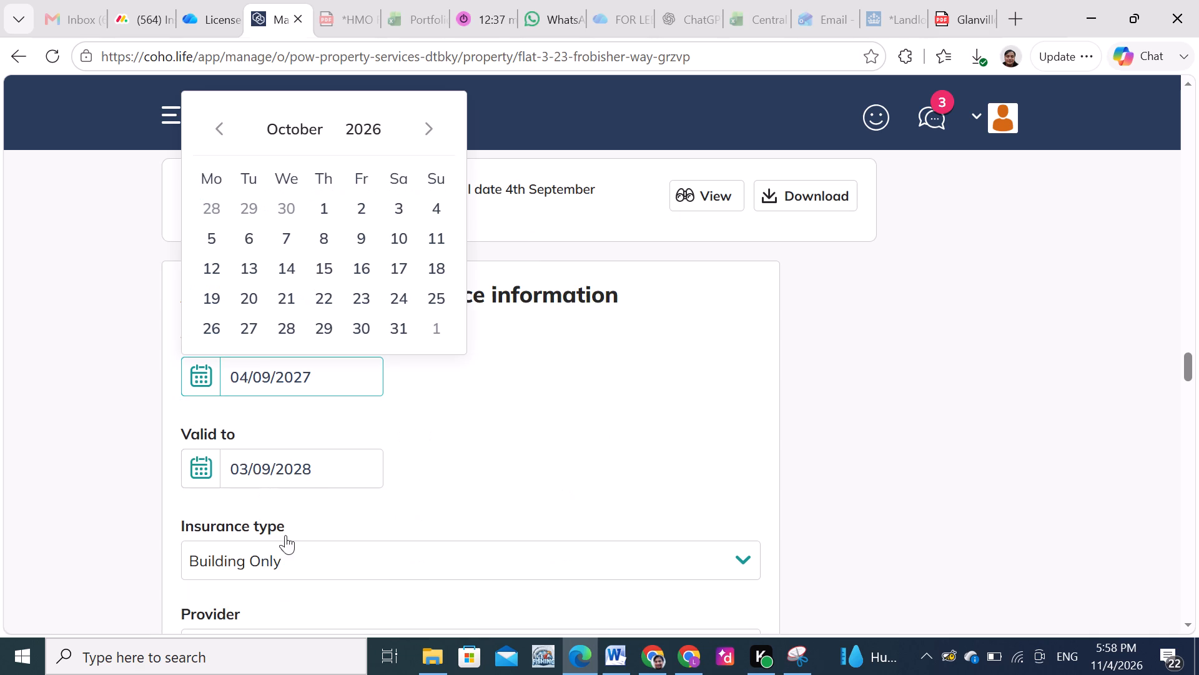
pyautogui.click(285, 239)
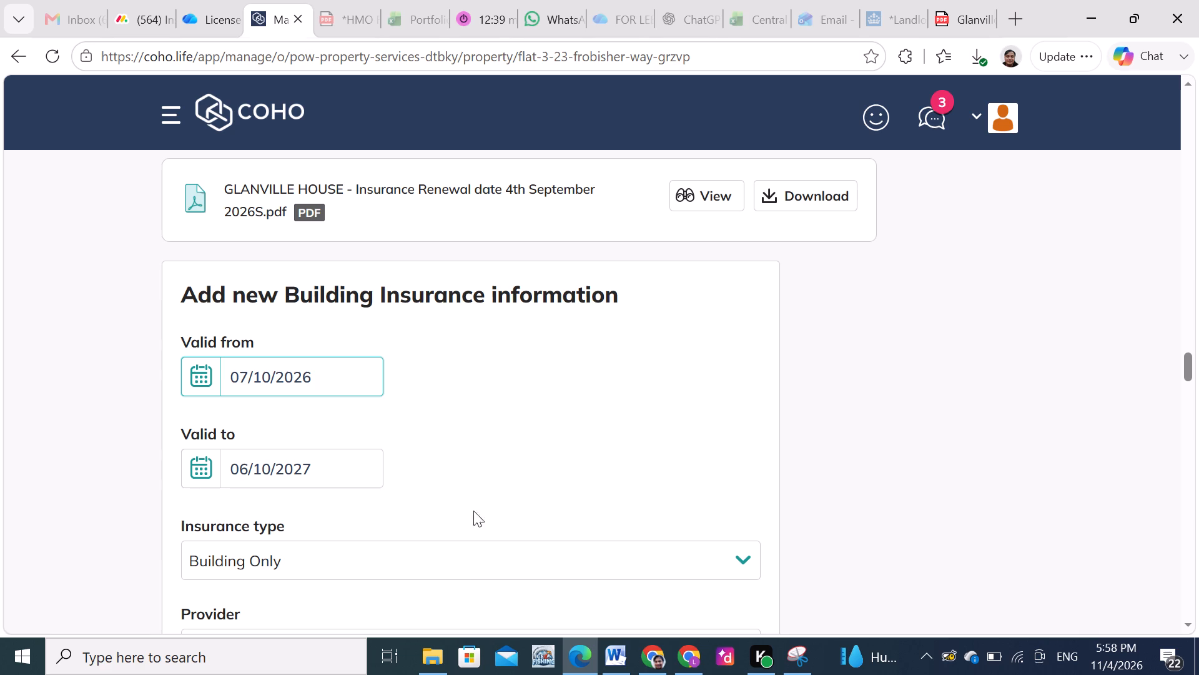
# Set the valid-to date of Flat 4's new Building Insurance record to 03/09/2027.
pyautogui.click(200, 462)
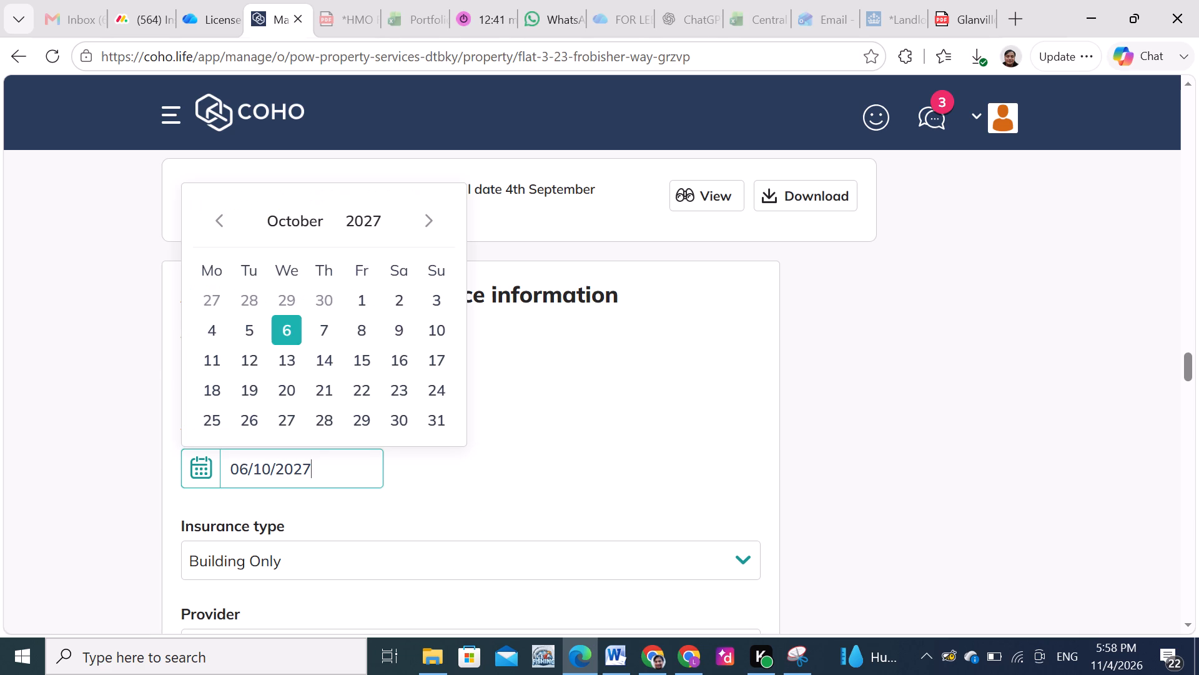
pyautogui.click(373, 222)
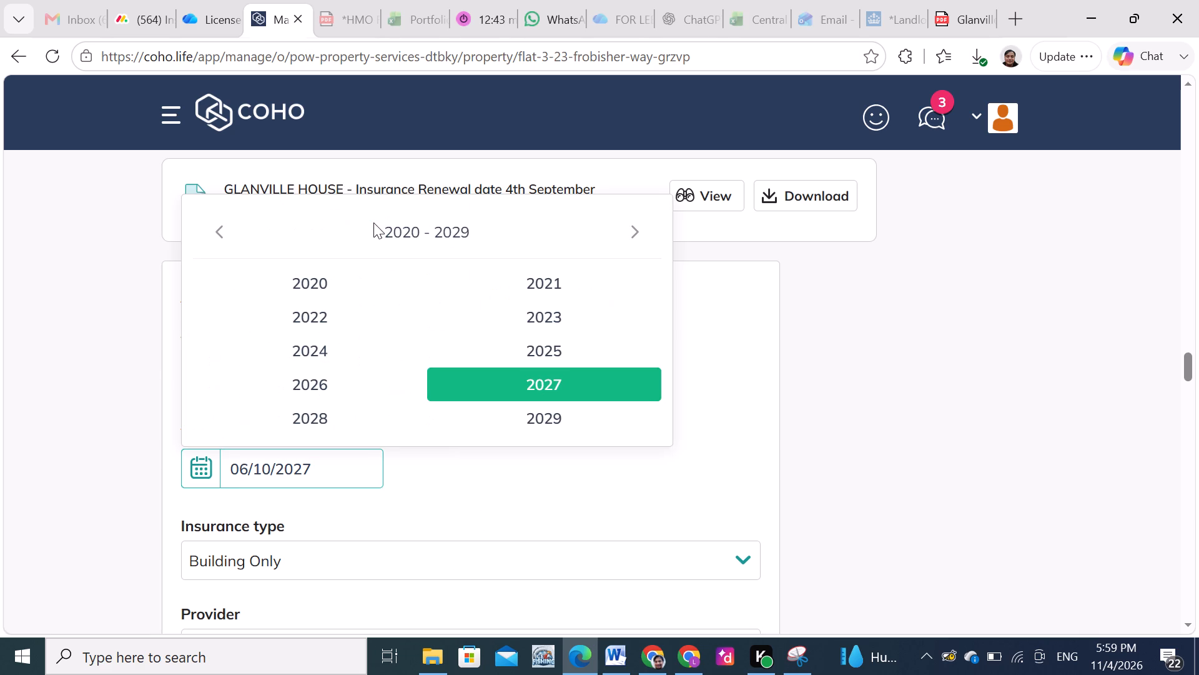
pyautogui.click(373, 222)
pyautogui.click(578, 512)
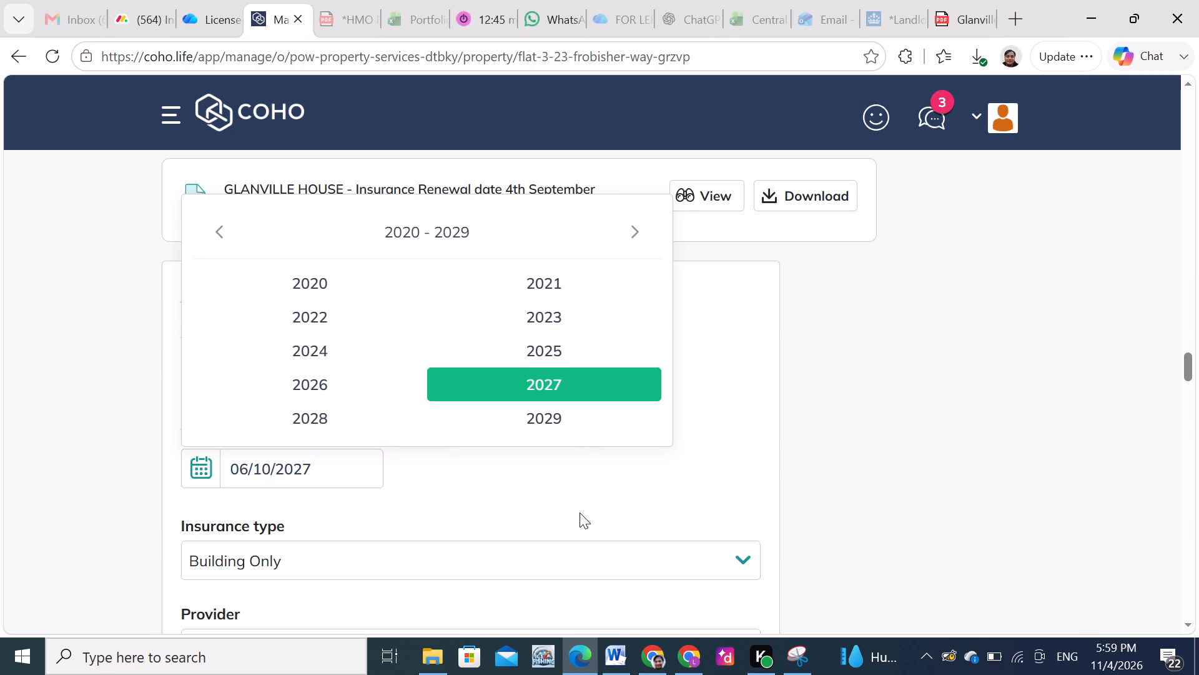
pyautogui.click(195, 471)
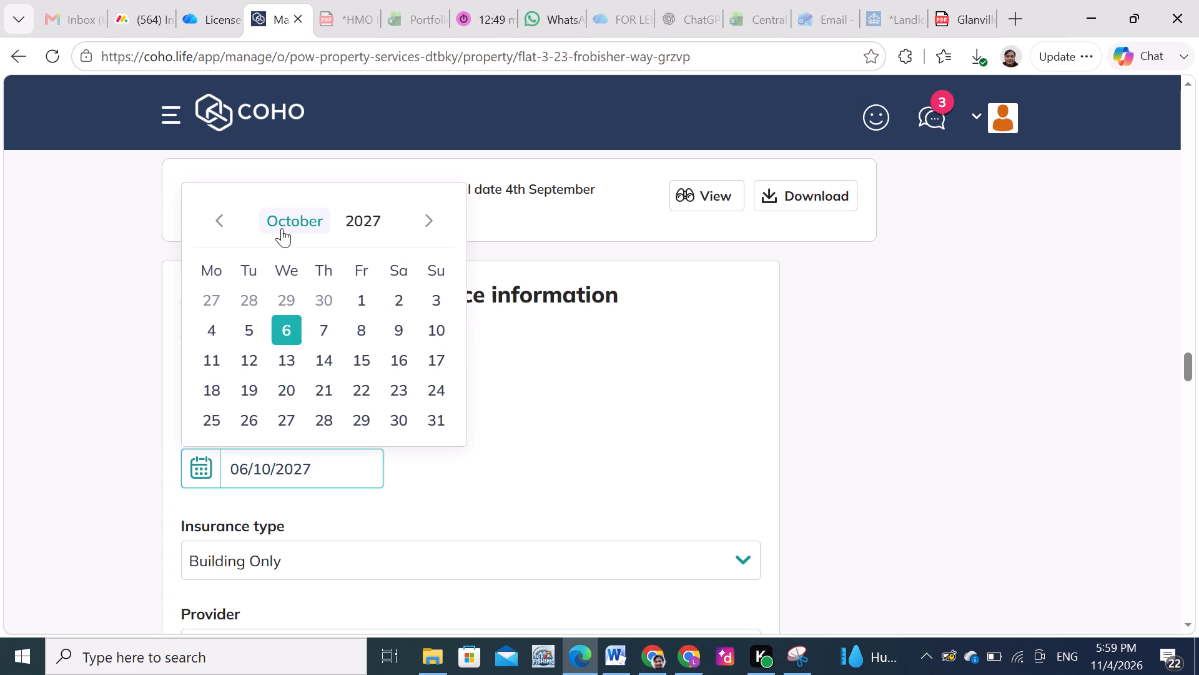
pyautogui.click(219, 220)
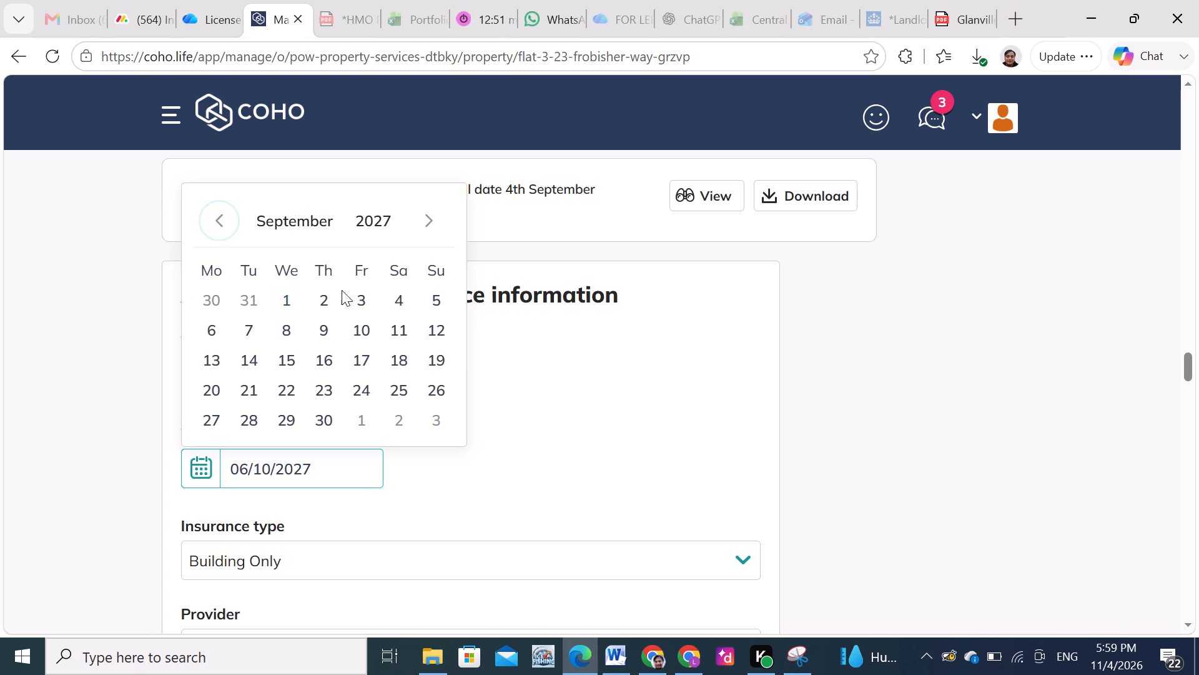
pyautogui.click(360, 293)
# Set Flat 4's new insurance record price to £1451.86 and check it against the premium summary in the Glanville House PDF.
pyautogui.scroll(-1, 505, 439)
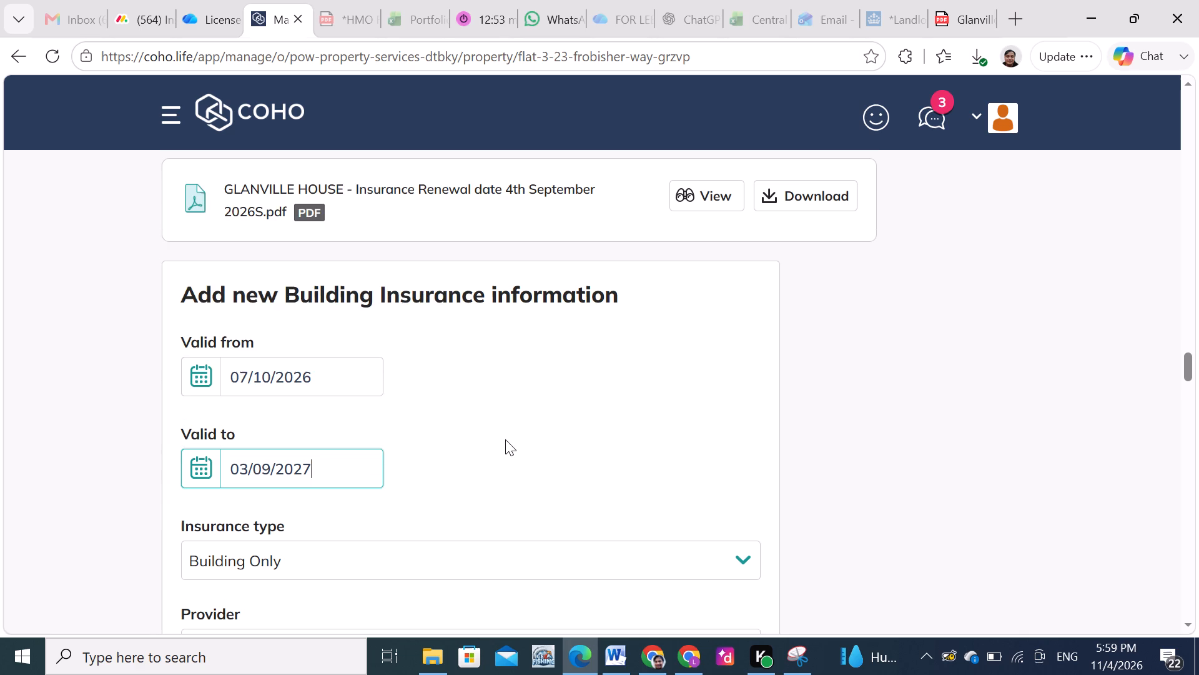
pyautogui.scroll(-1, 505, 439)
pyautogui.scroll(-1, 476, 496)
pyautogui.moveTo(320, 462); pyautogui.dragTo(210, 461)
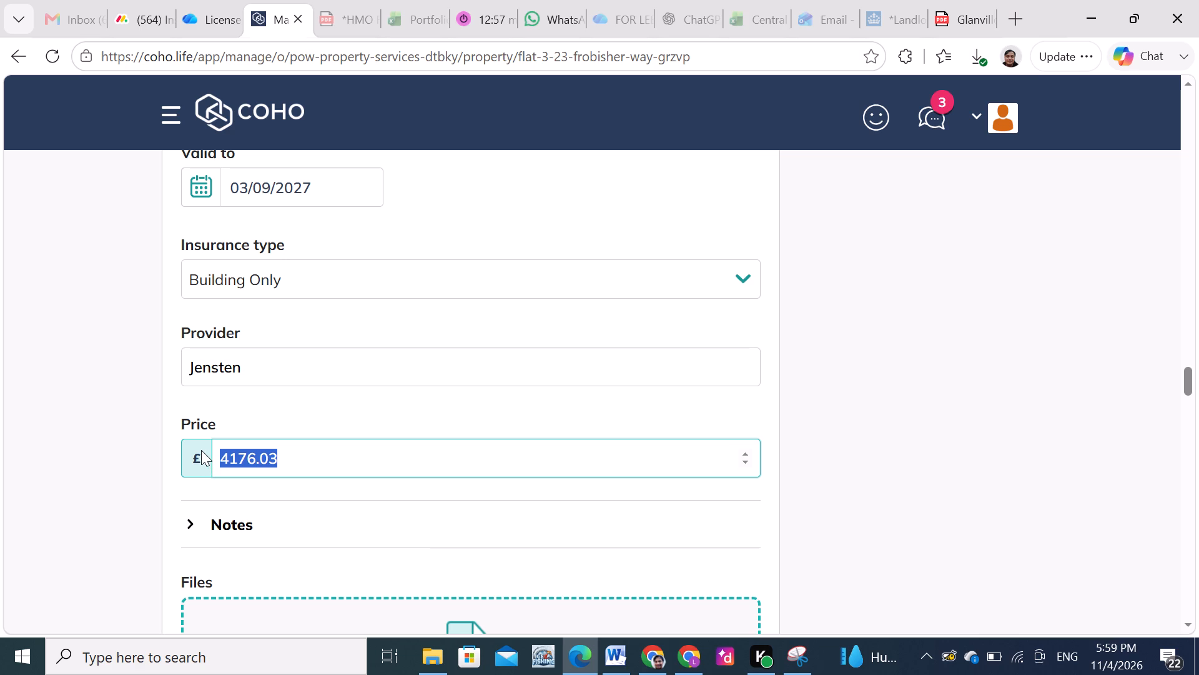
pyautogui.press('1')
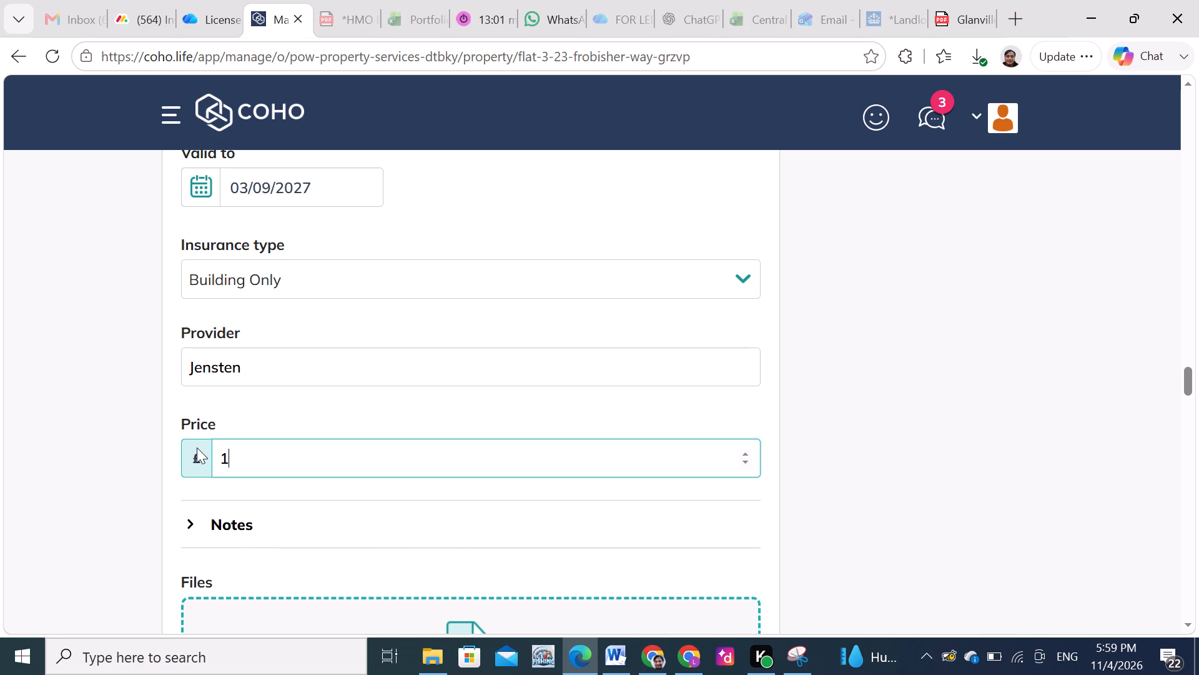
pyautogui.press('5')
pyautogui.press('BackSpace')
pyautogui.write('45')
pyautogui.press('1')
pyautogui.press('.')
pyautogui.write('86')
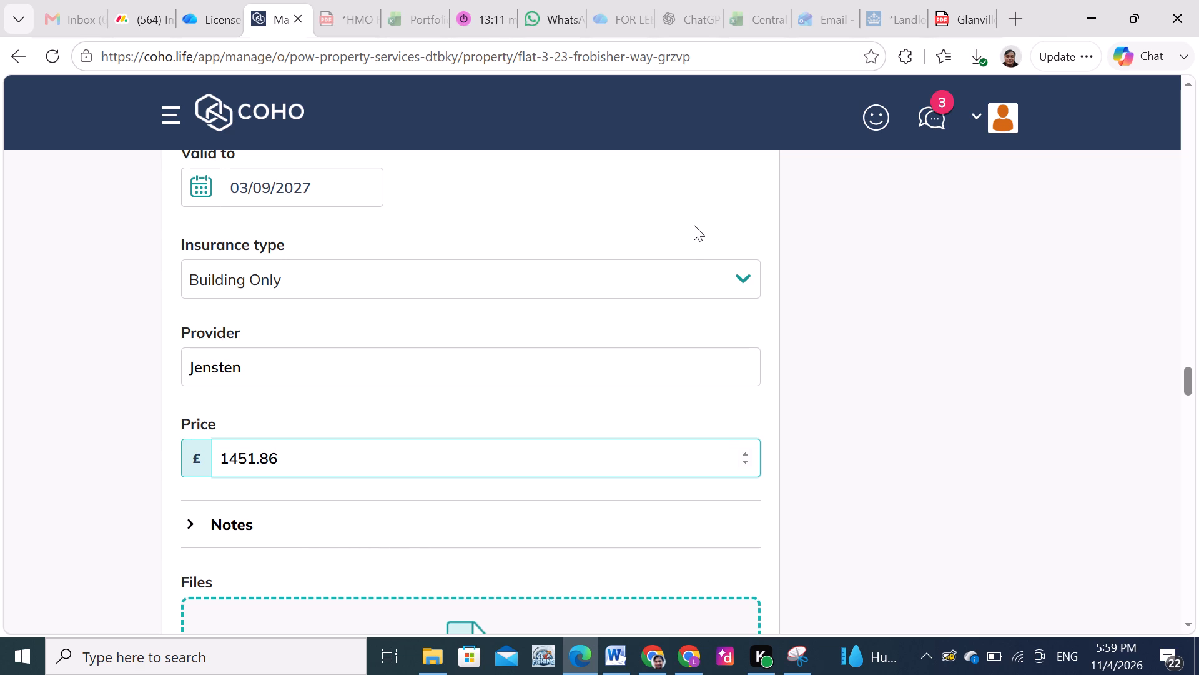
pyautogui.click(955, 19)
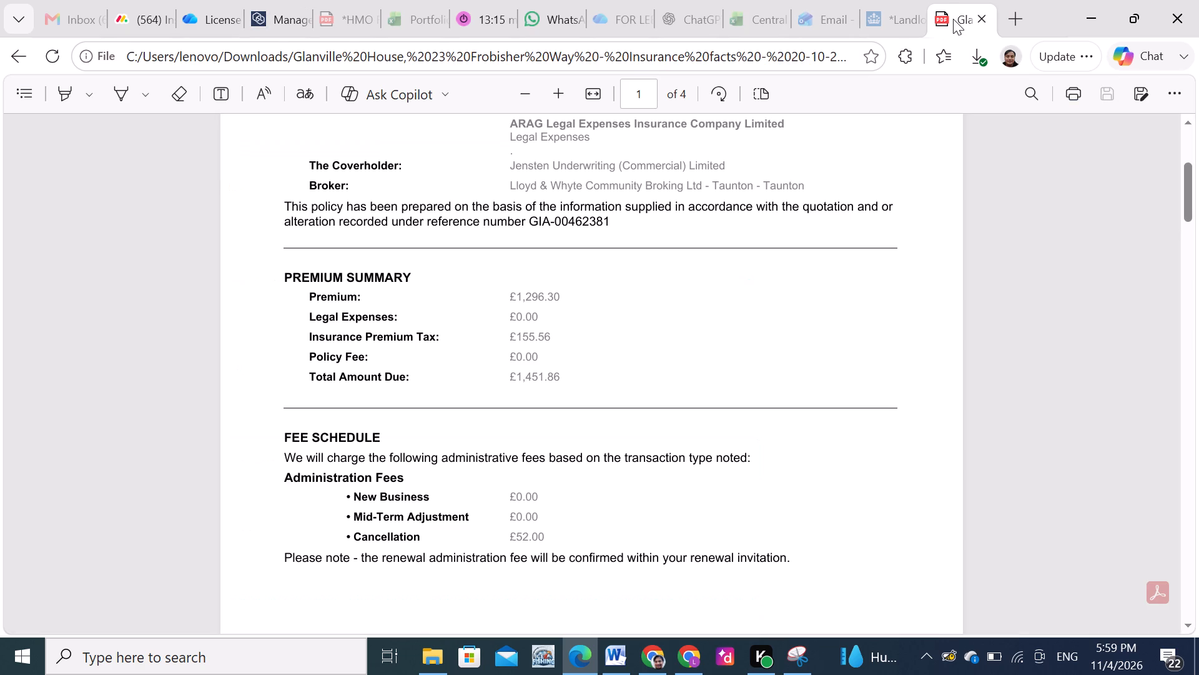
pyautogui.click(274, 27)
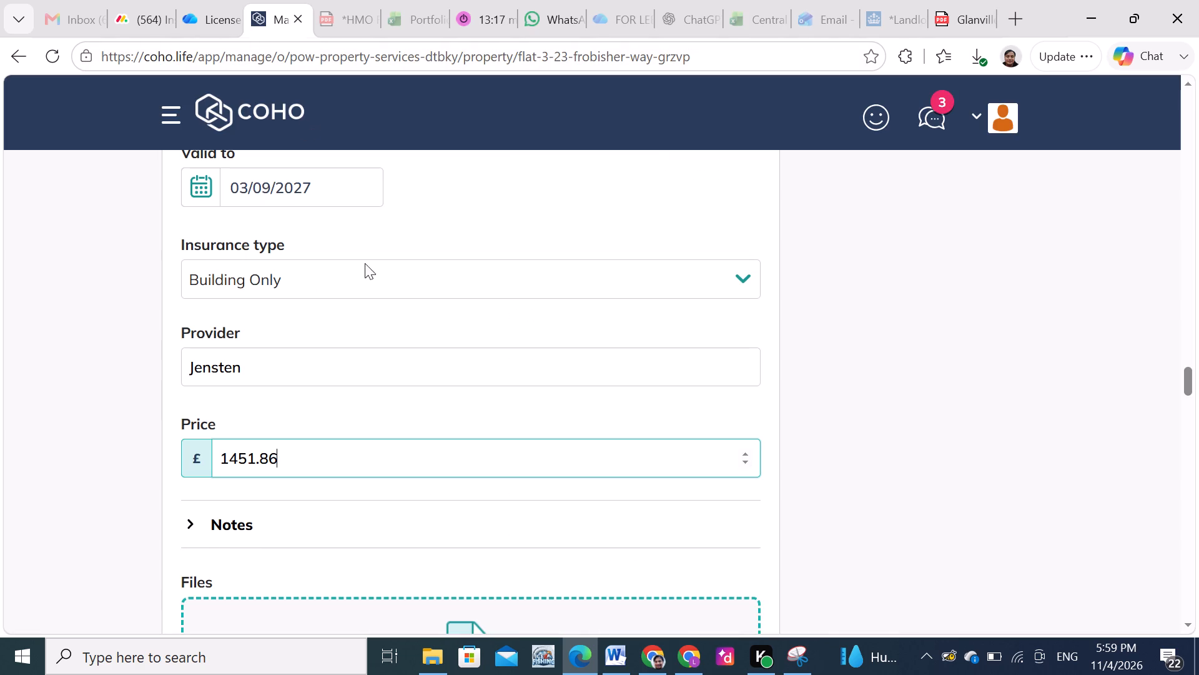
pyautogui.click(506, 514)
pyautogui.click(506, 514)
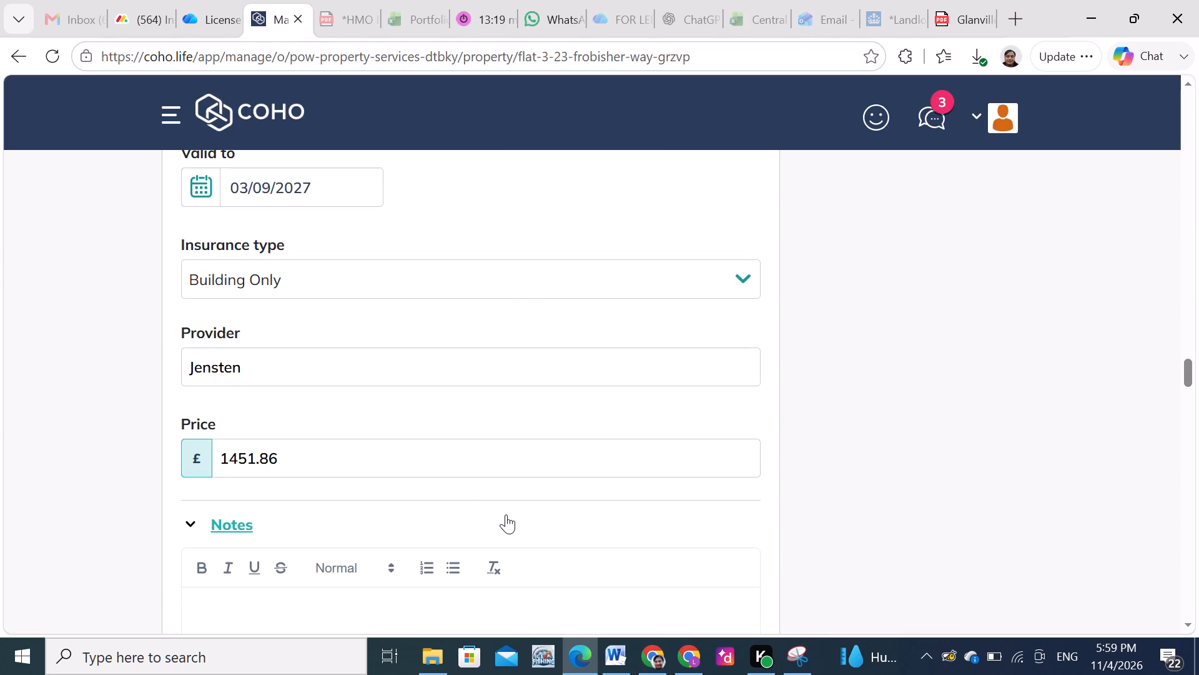
pyautogui.scroll(-3, 801, 482)
pyautogui.click(466, 361)
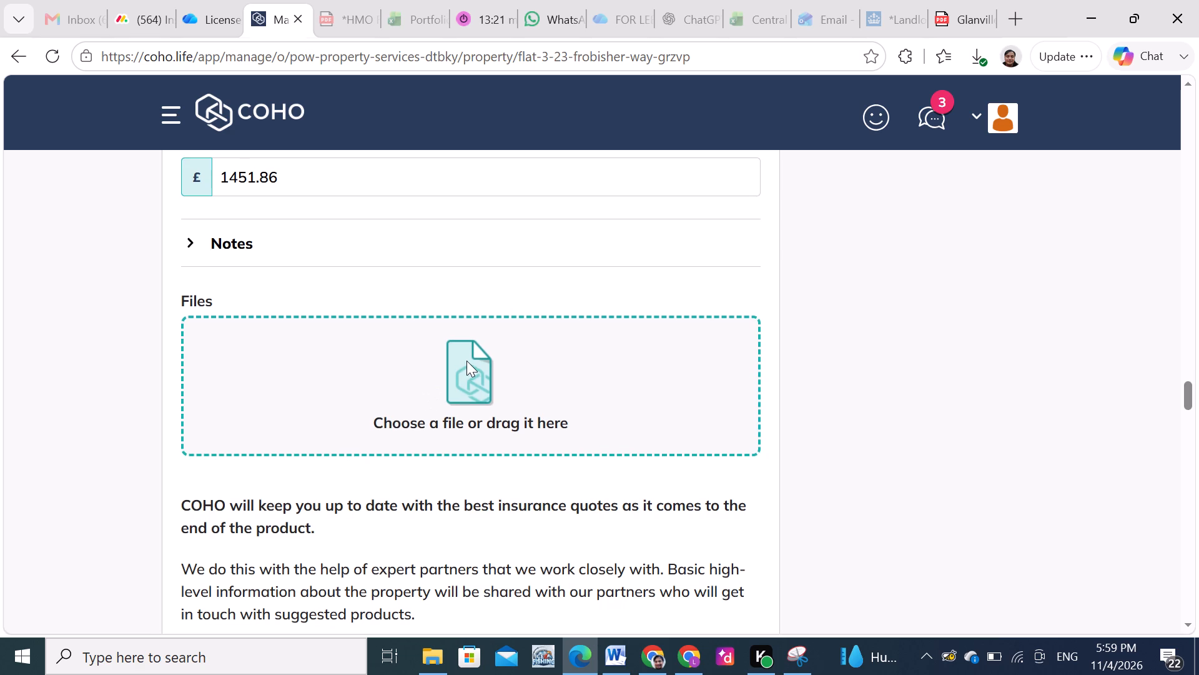
pyautogui.click(623, 321)
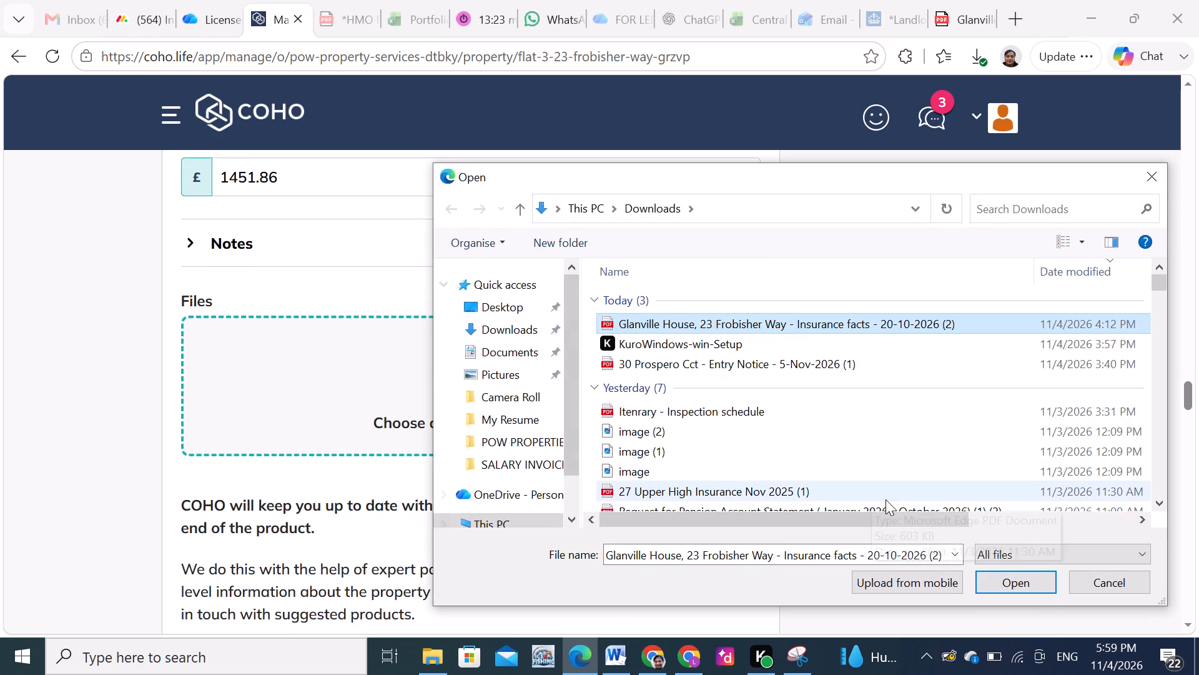
pyautogui.click(989, 583)
pyautogui.scroll(-3, 908, 549)
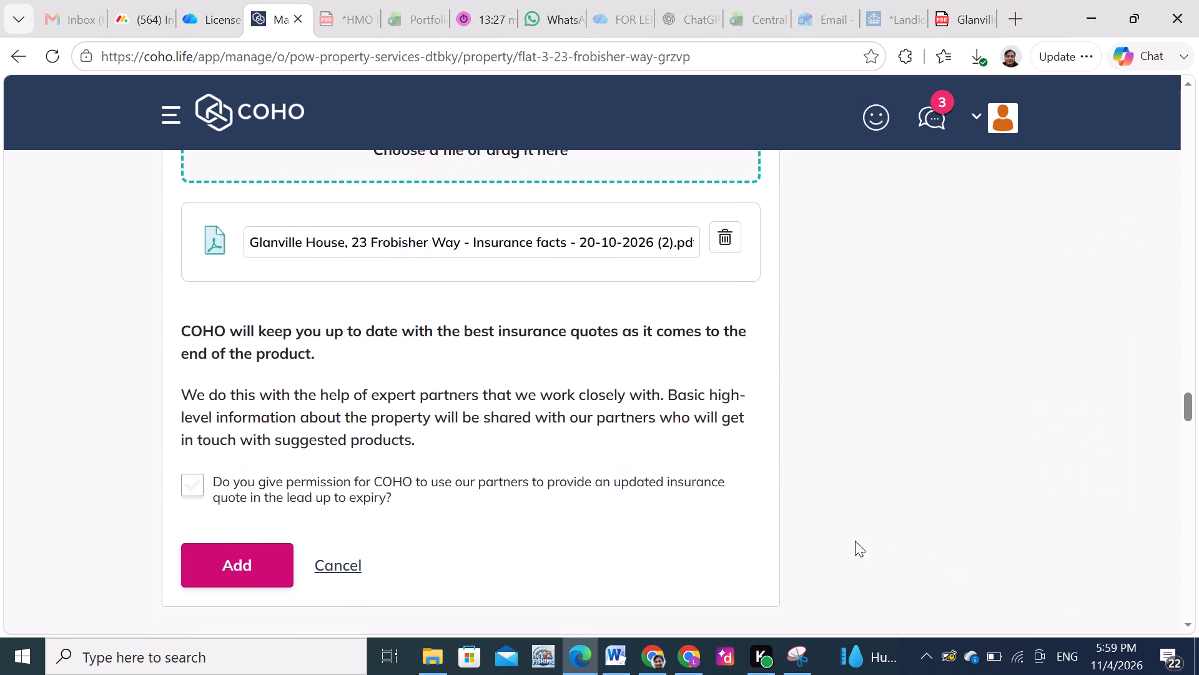
pyautogui.click(258, 547)
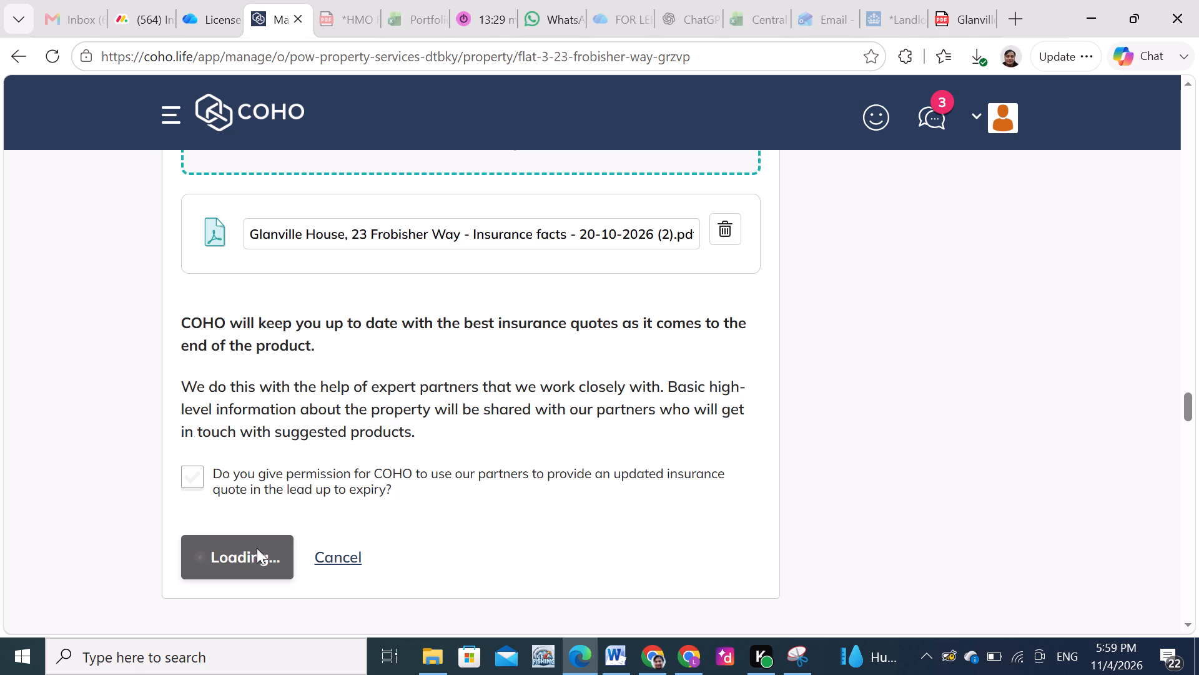
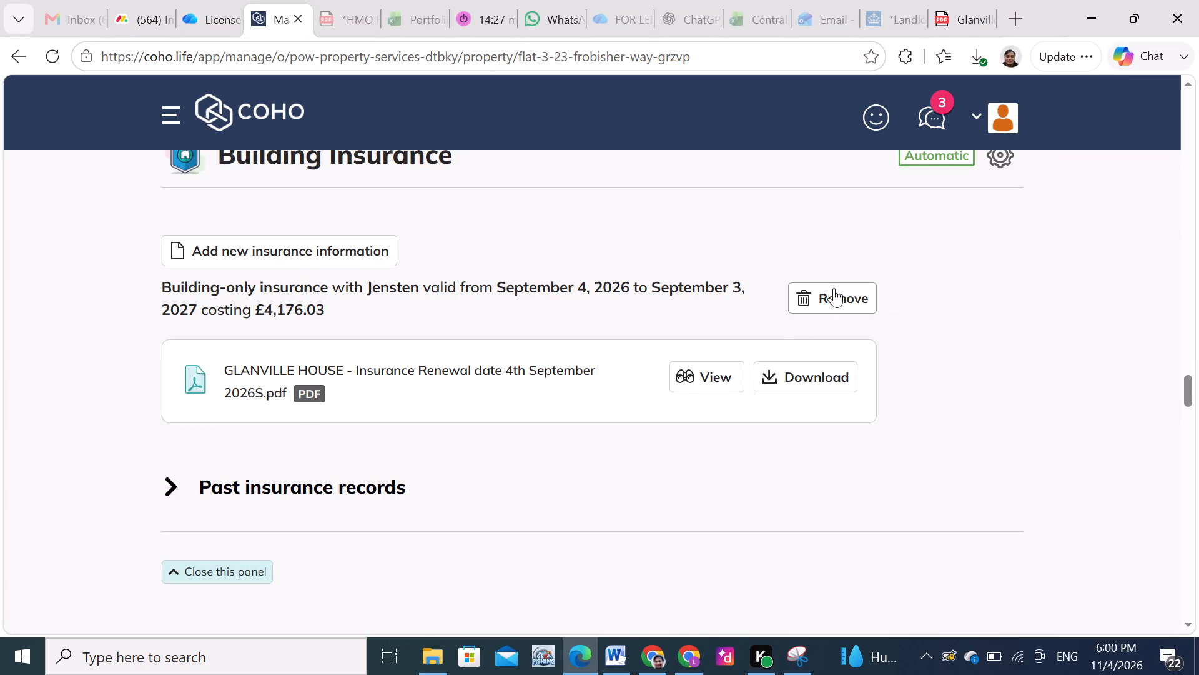
# Start another new Building Insurance record for Flat 4 and set its valid-from date to 07/10/2026.
pyautogui.click(317, 255)
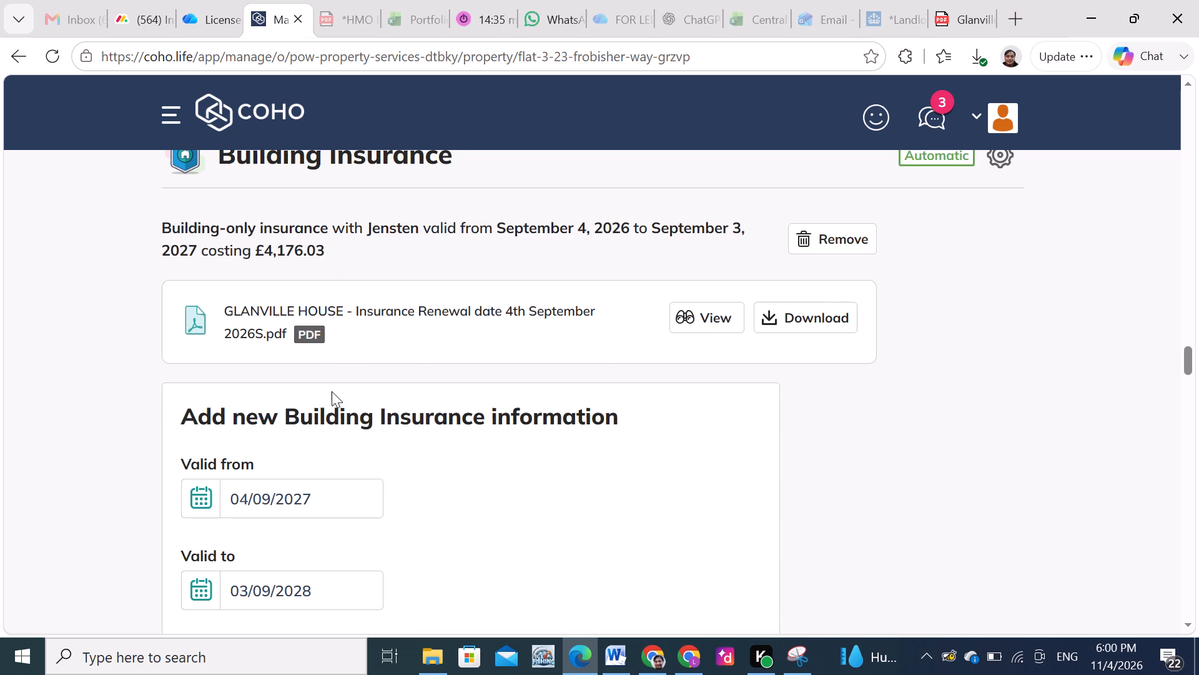
pyautogui.click(200, 499)
pyautogui.click(367, 256)
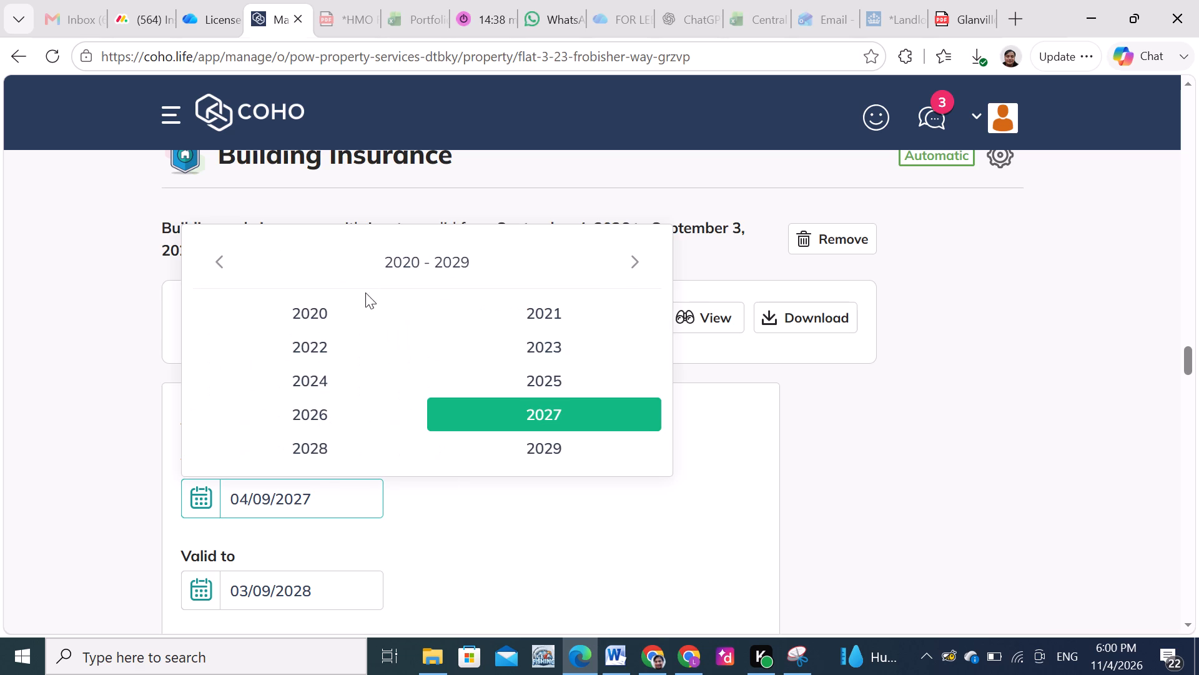
pyautogui.click(320, 413)
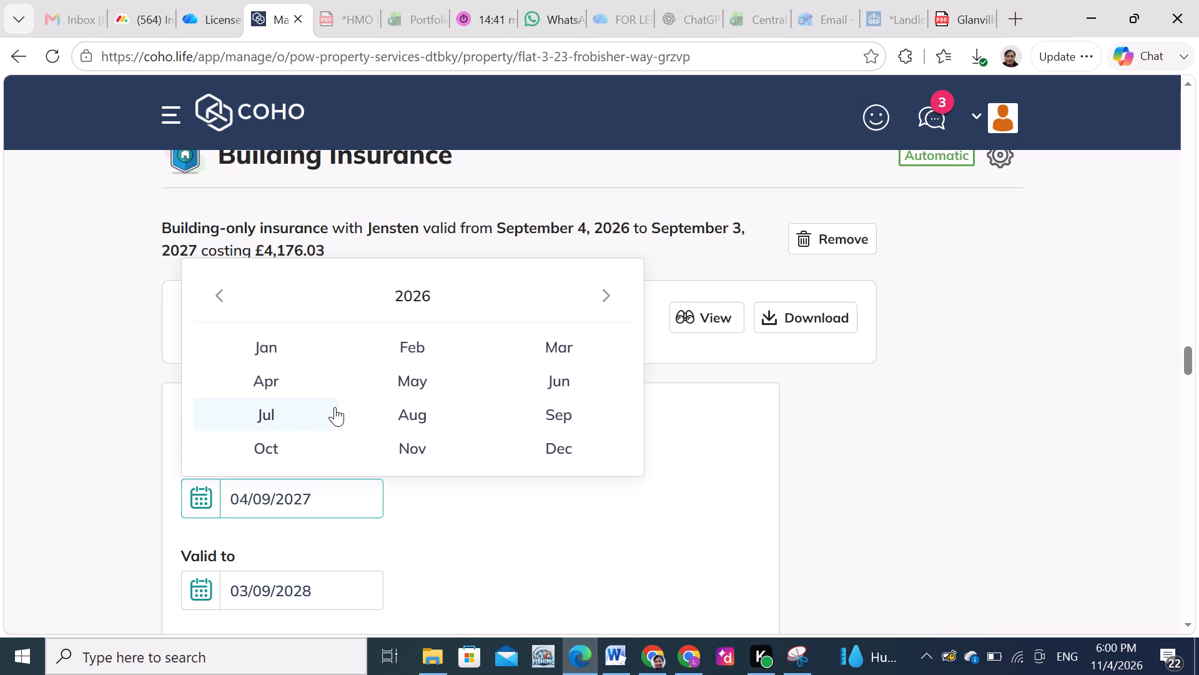
pyautogui.click(262, 450)
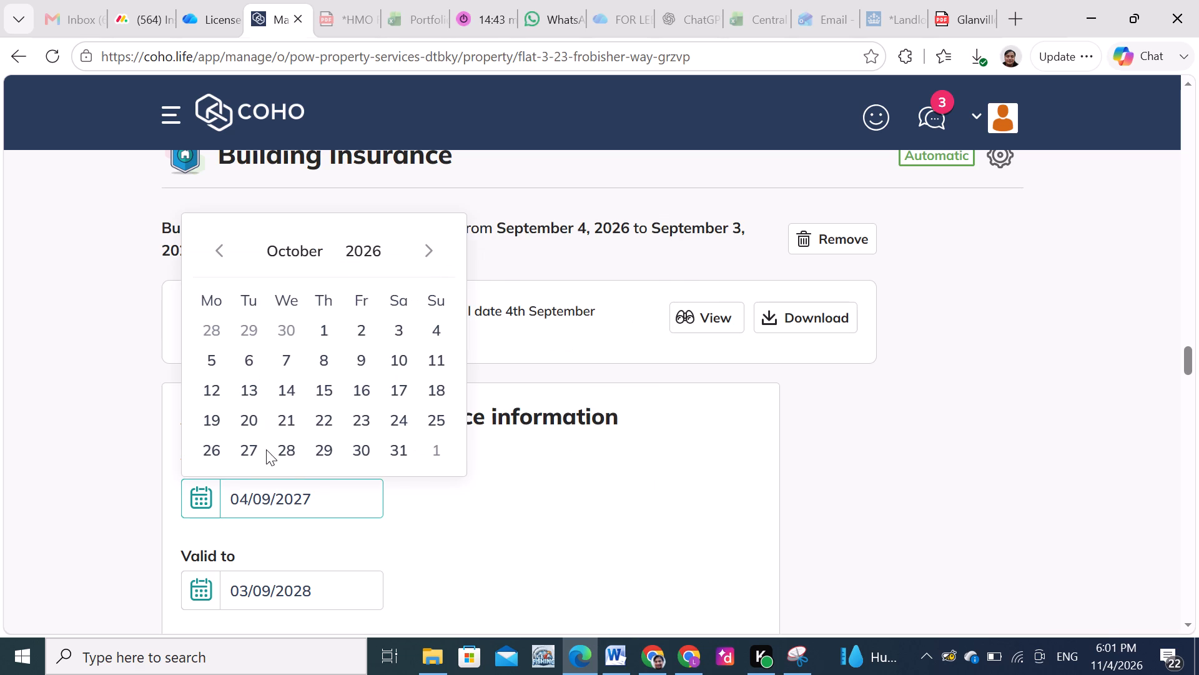
pyautogui.click(282, 352)
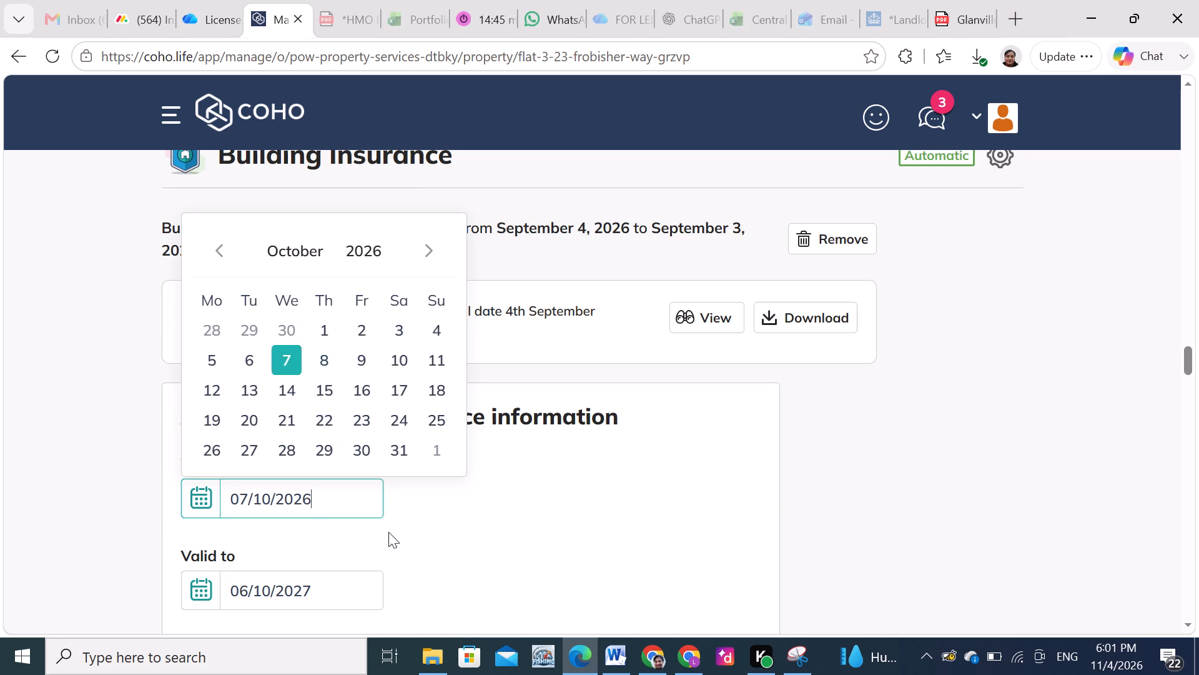
# Set the valid-to date of Flat 4's new Building Insurance record to 03/09/2027.
pyautogui.click(200, 591)
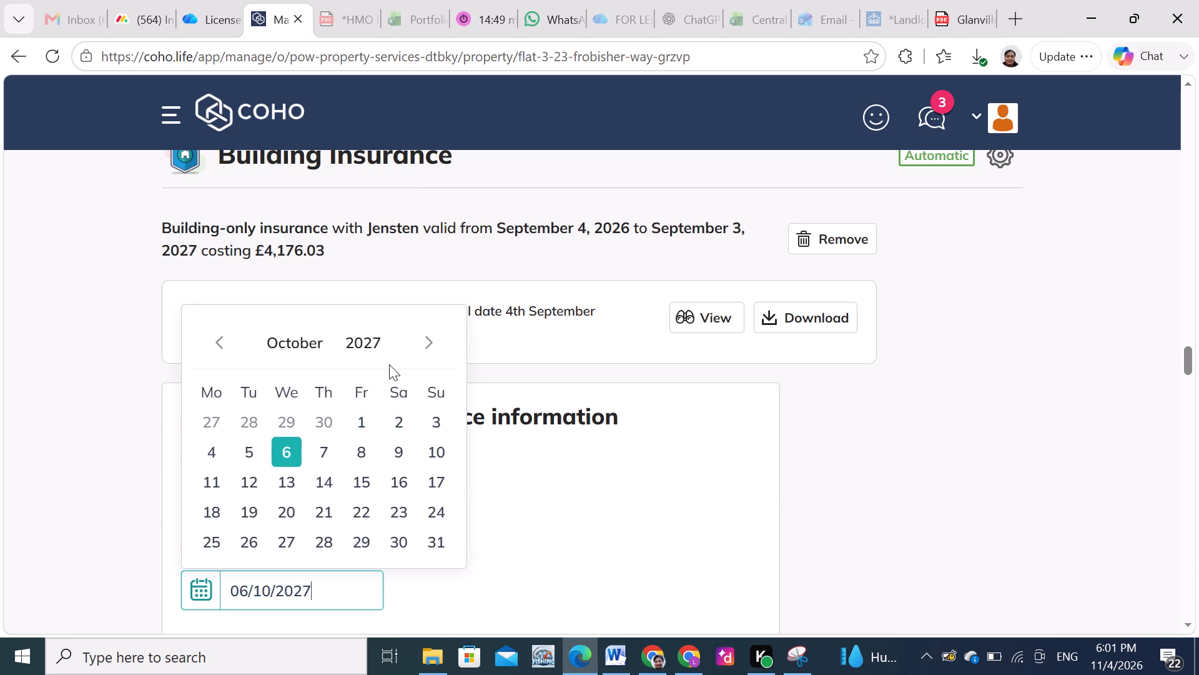
pyautogui.click(222, 342)
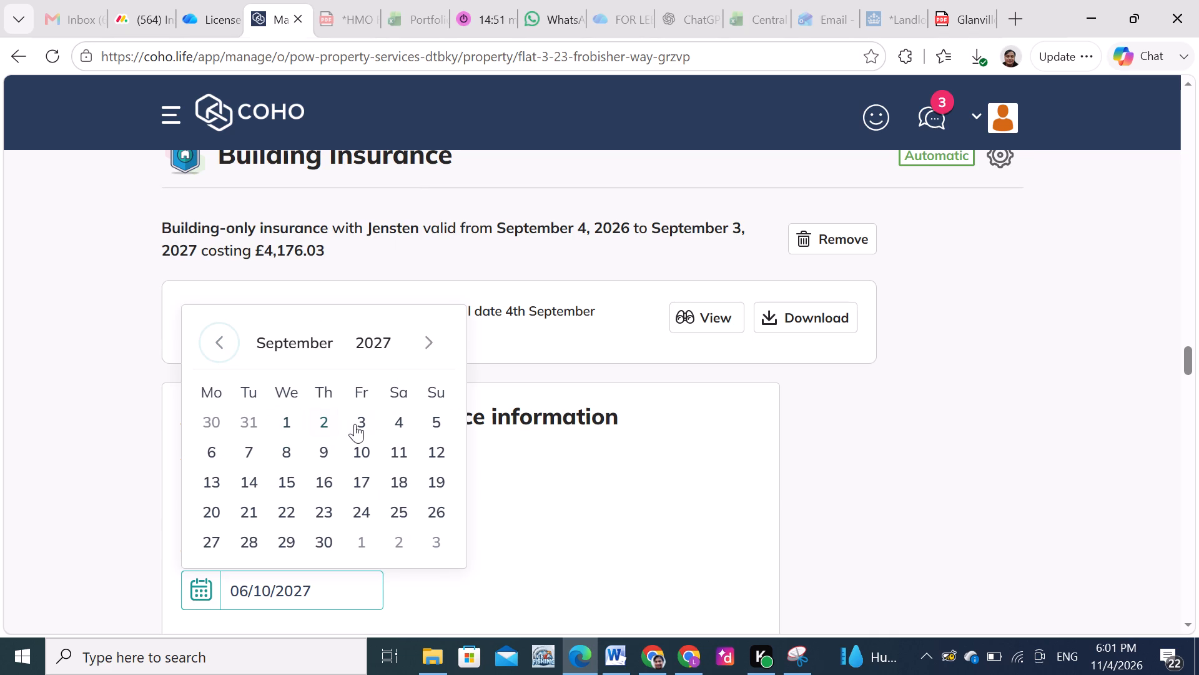
pyautogui.click(358, 422)
pyautogui.click(653, 527)
# Set the price of Flat 4's new Building Insurance record to £1451.68.
pyautogui.scroll(-4, 644, 526)
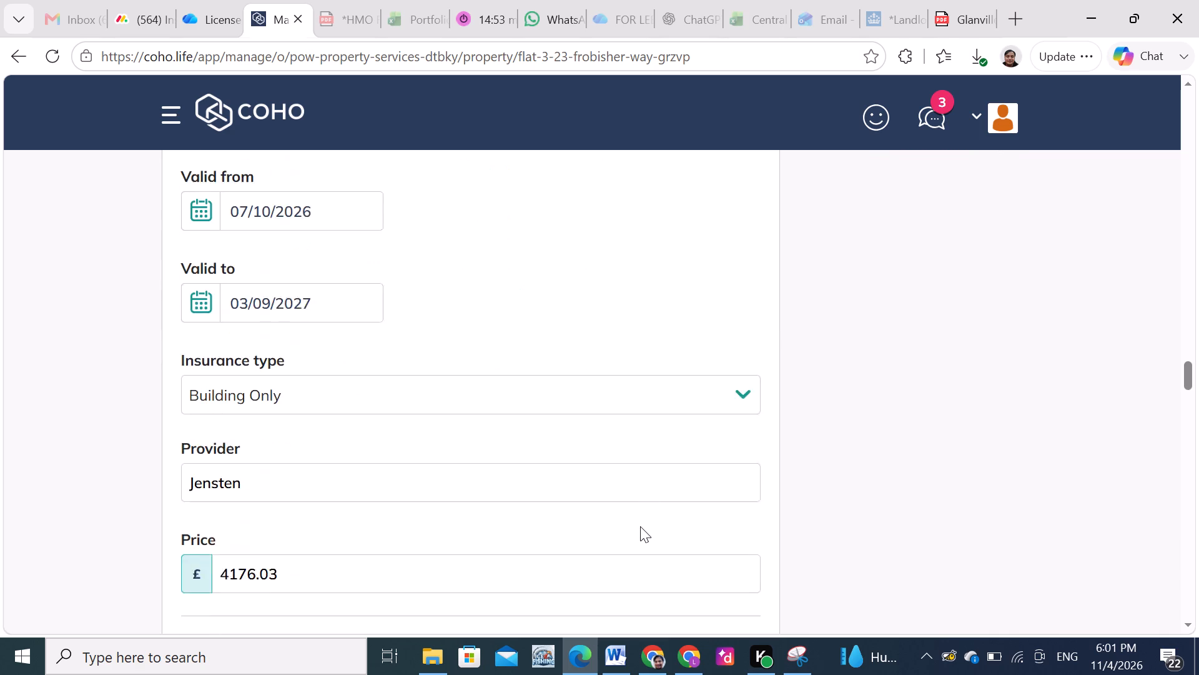
pyautogui.moveTo(337, 484); pyautogui.dragTo(206, 484)
pyautogui.press('1')
pyautogui.write('45')
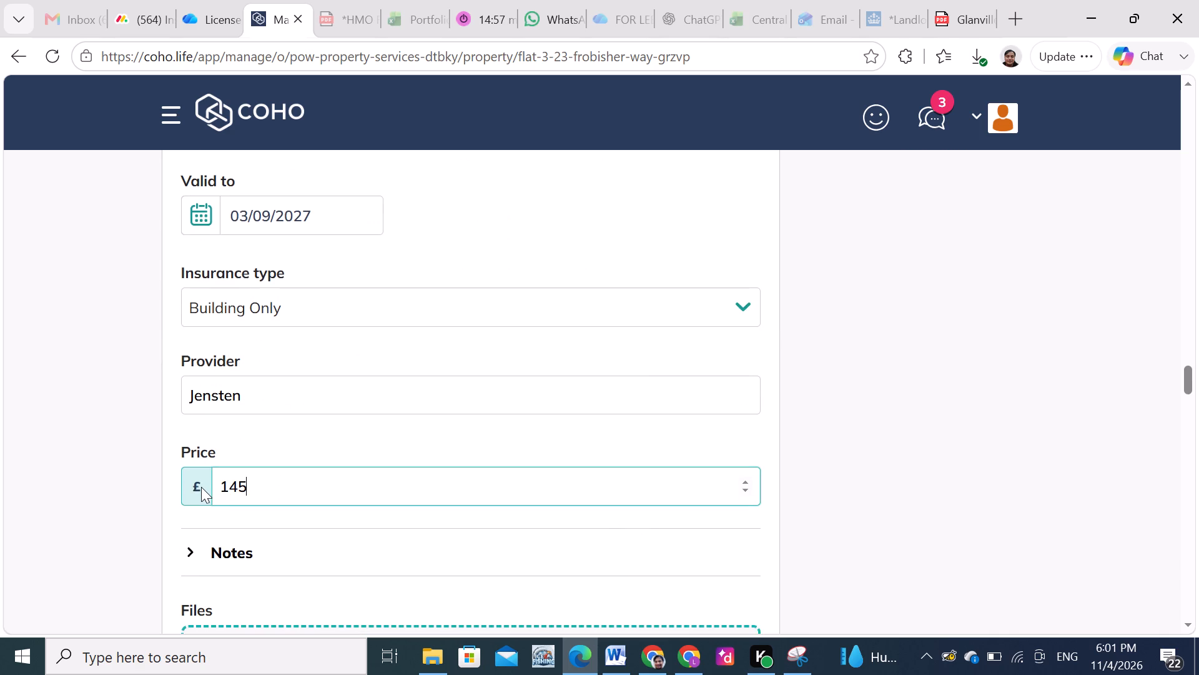
pyautogui.press('1')
pyautogui.press('.')
pyautogui.write('68')
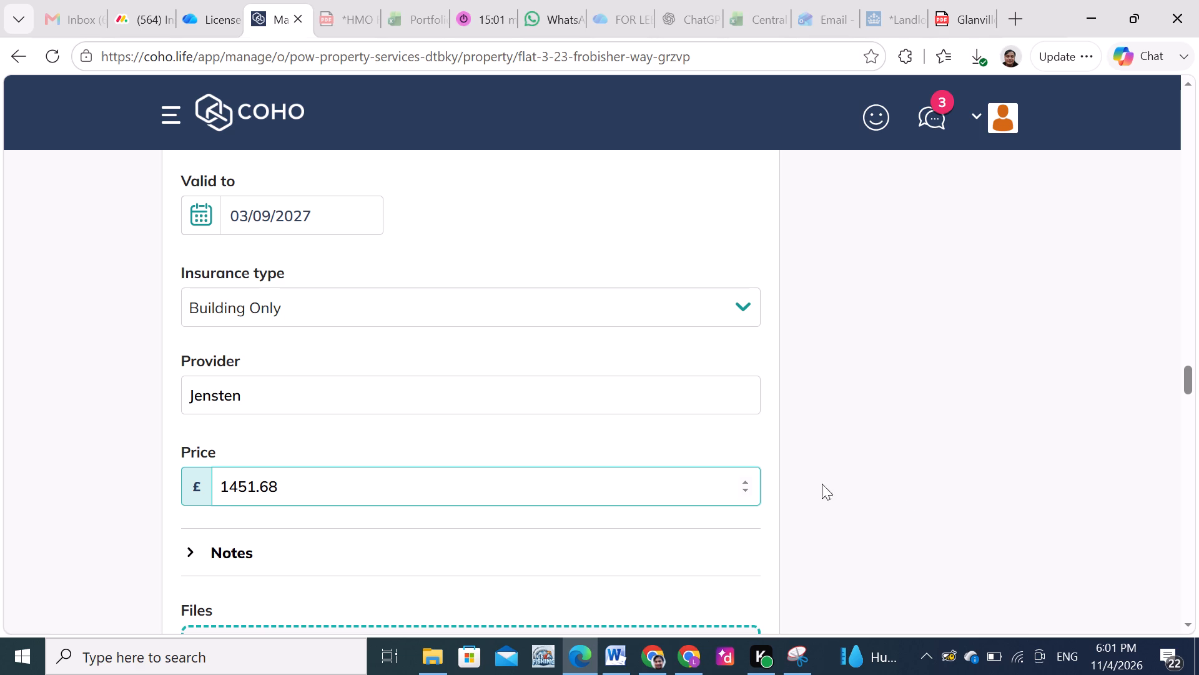
pyautogui.click(927, 480)
pyautogui.scroll(-2, 904, 483)
pyautogui.click(472, 491)
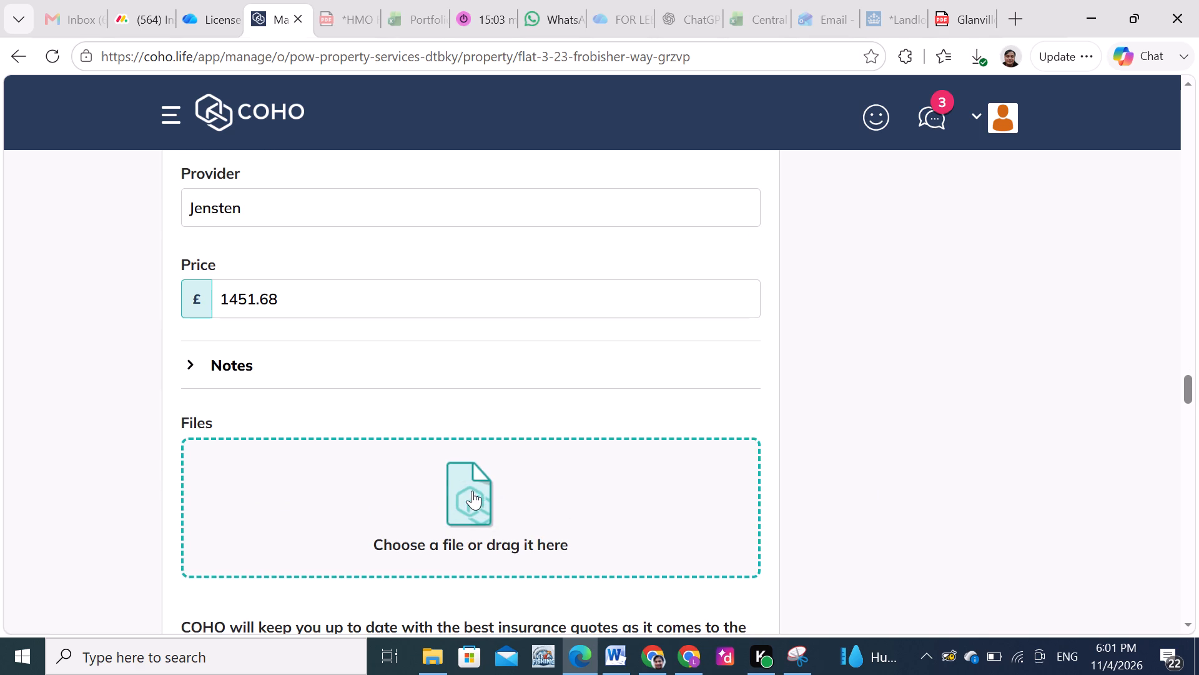
pyautogui.click(618, 322)
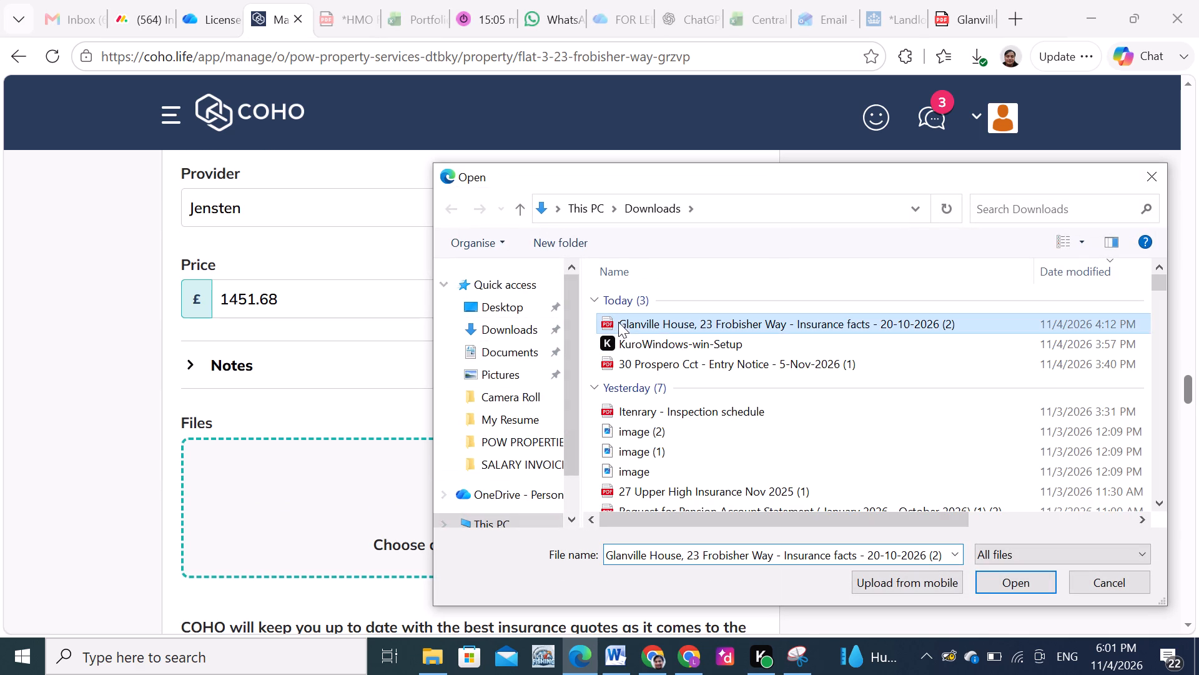
pyautogui.click(1009, 571)
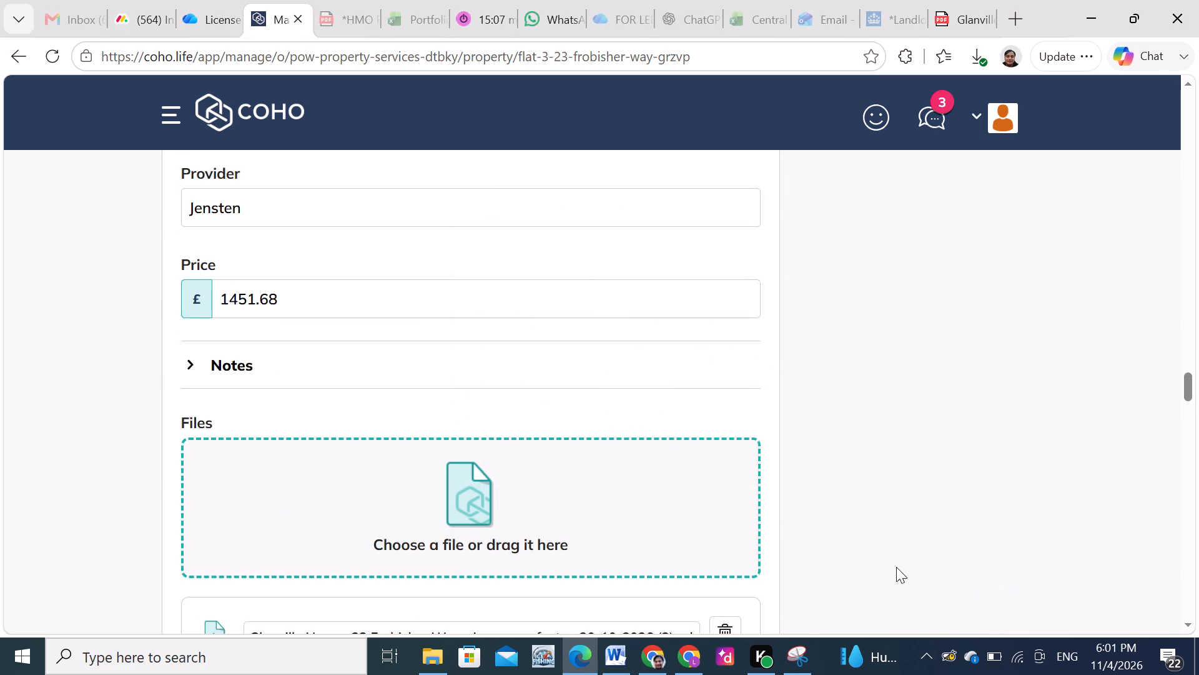
pyautogui.scroll(-3, 708, 530)
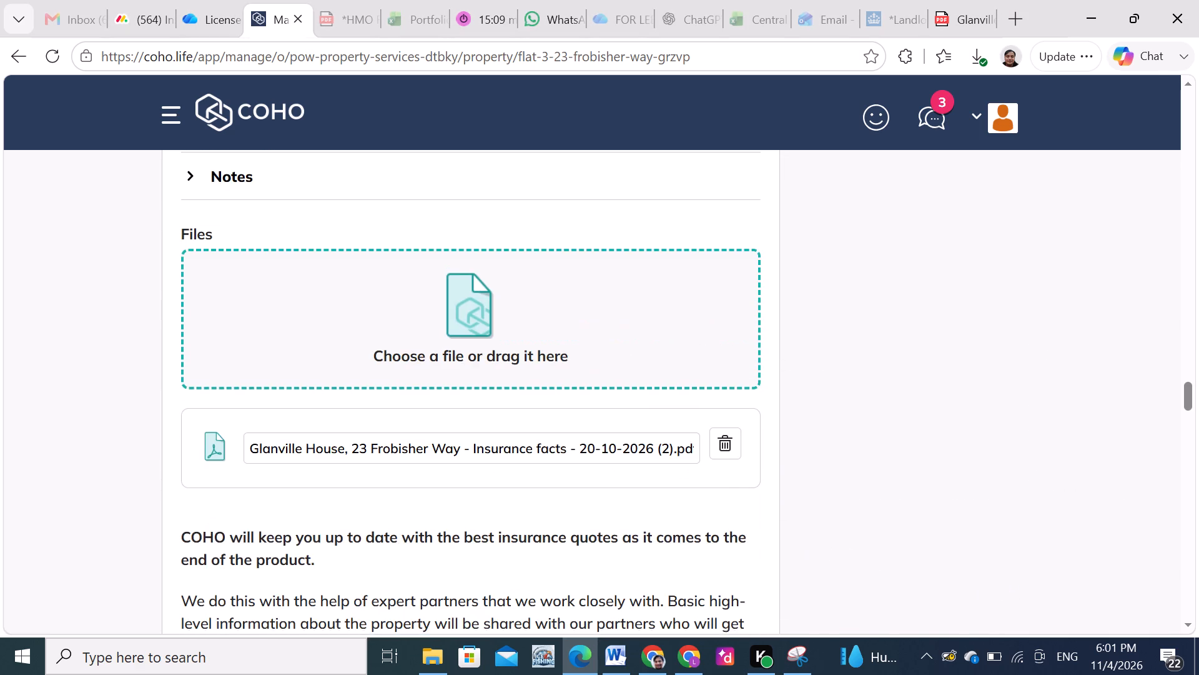
pyautogui.scroll(-3, 702, 529)
pyautogui.click(229, 402)
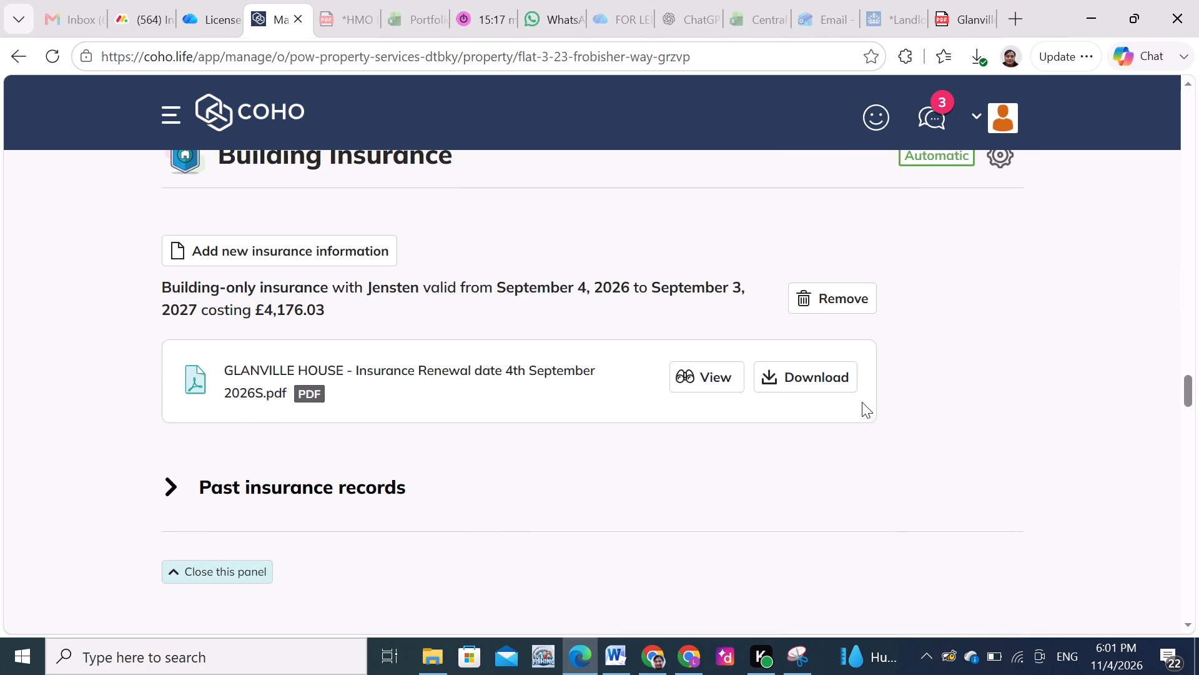
pyautogui.scroll(3, 861, 402)
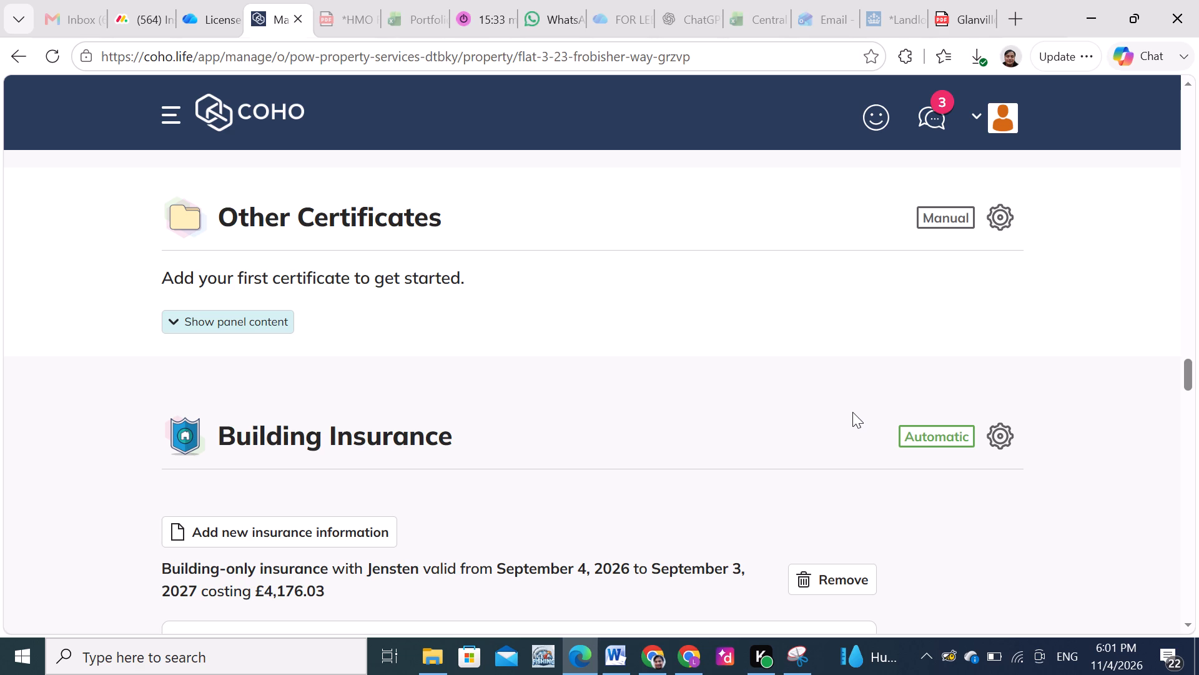
pyautogui.scroll(4, 851, 372)
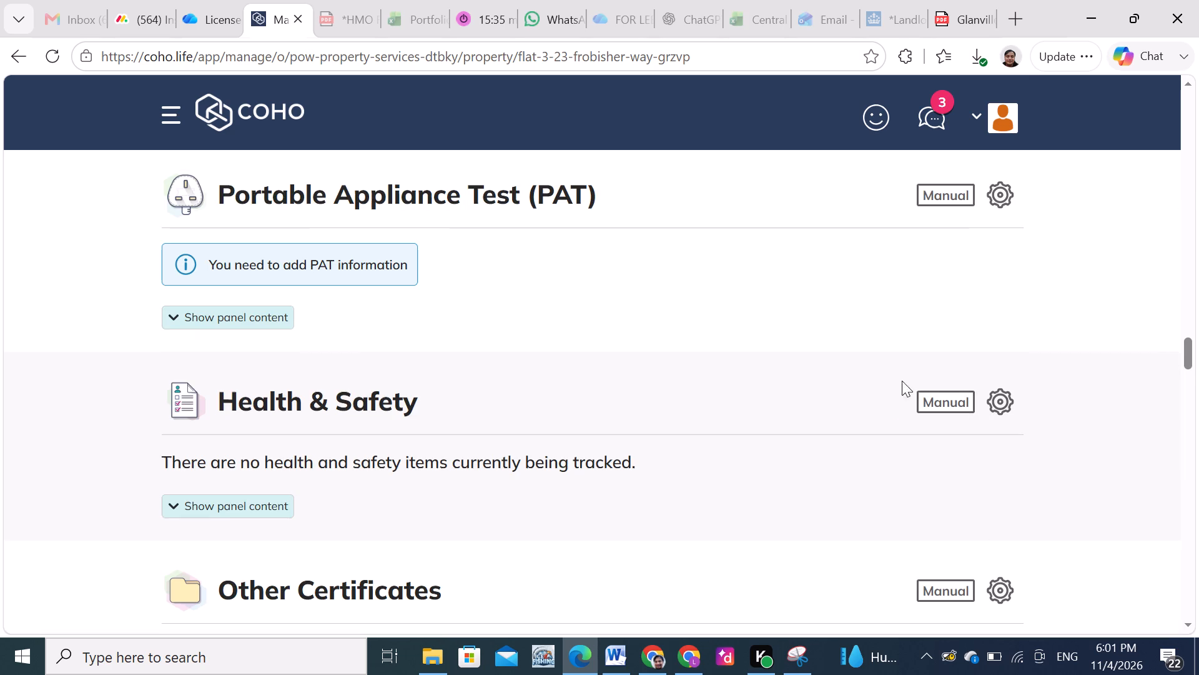
pyautogui.moveTo(1187, 356); pyautogui.dragTo(1197, 159)
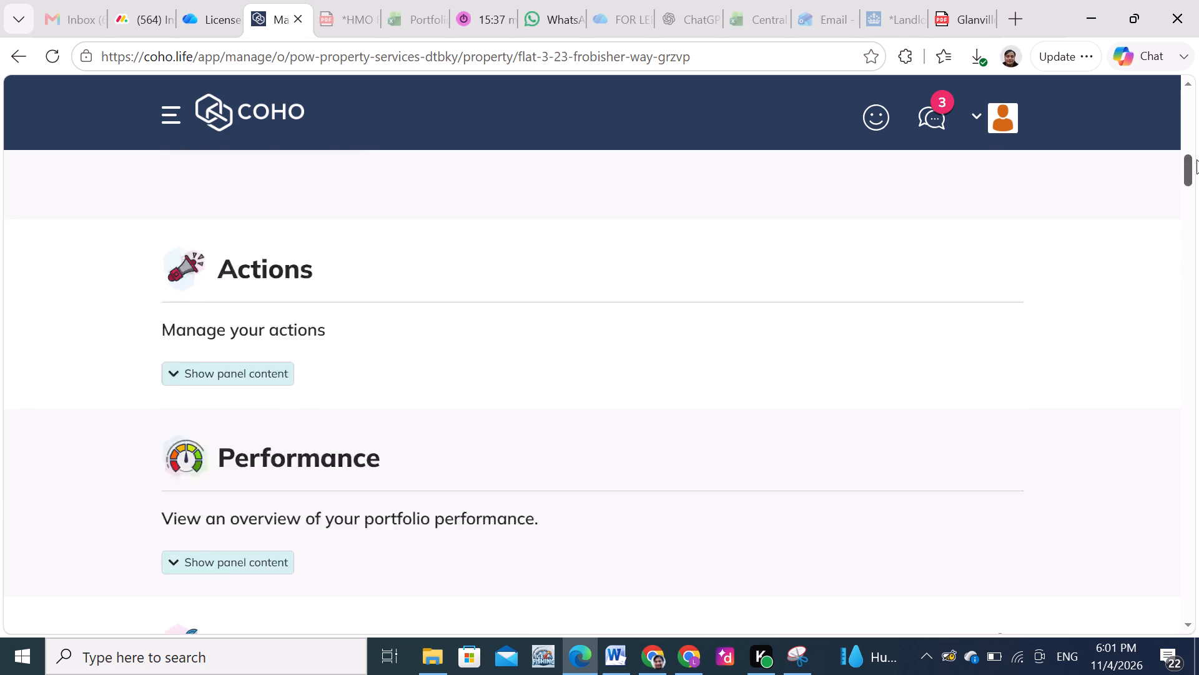
pyautogui.moveTo(1197, 159); pyautogui.dragTo(1198, 151)
pyautogui.scroll(7, 1080, 320)
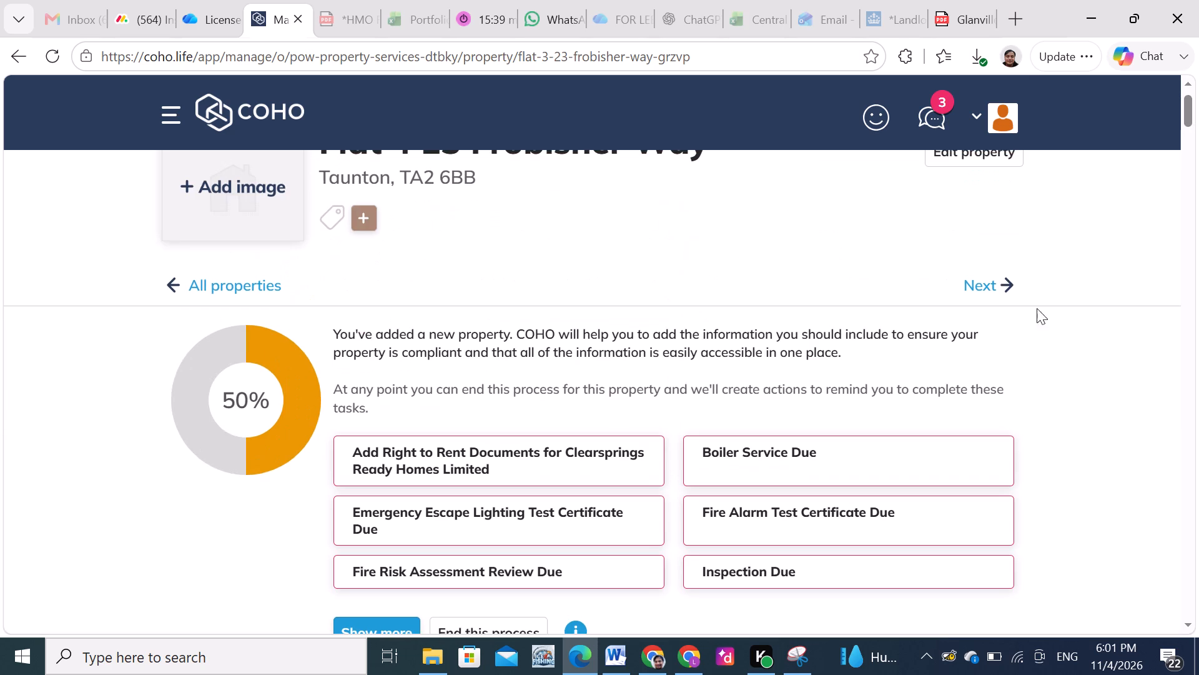
pyautogui.scroll(2, 949, 312)
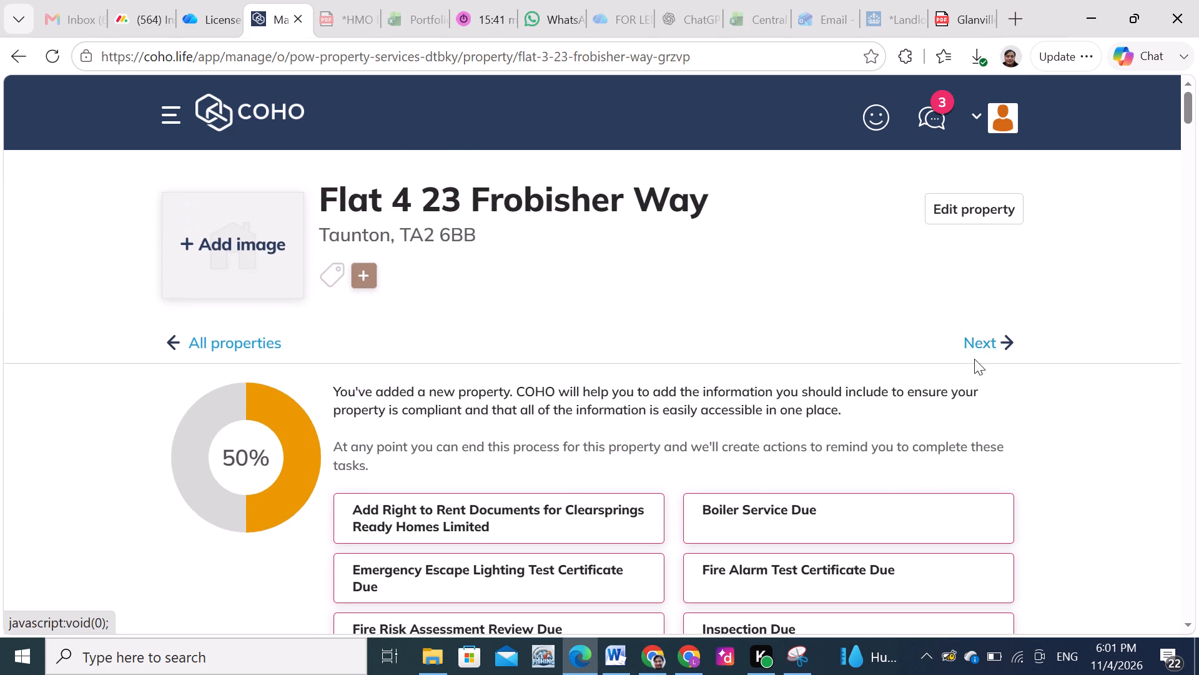
pyautogui.click(1000, 338)
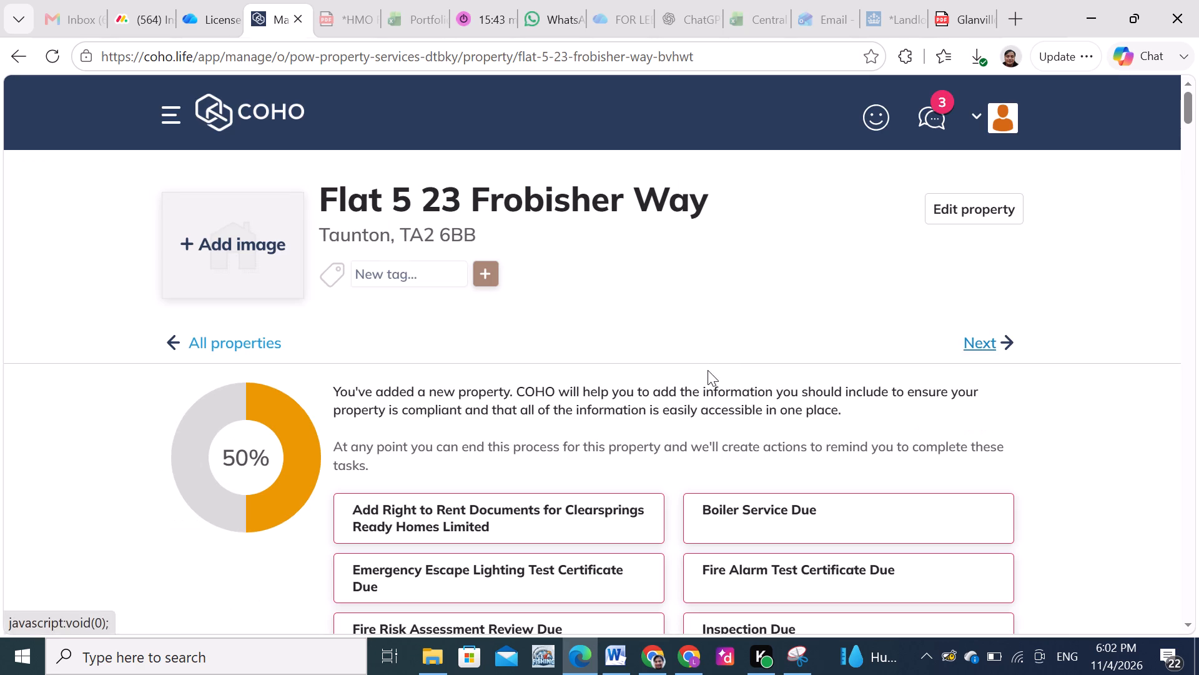
# Start a new Building Insurance record for Flat 5 and set its valid-from date to 07/10/2026.
pyautogui.scroll(-5, 679, 384)
pyautogui.scroll(-4, 491, 464)
pyautogui.scroll(-19, 343, 506)
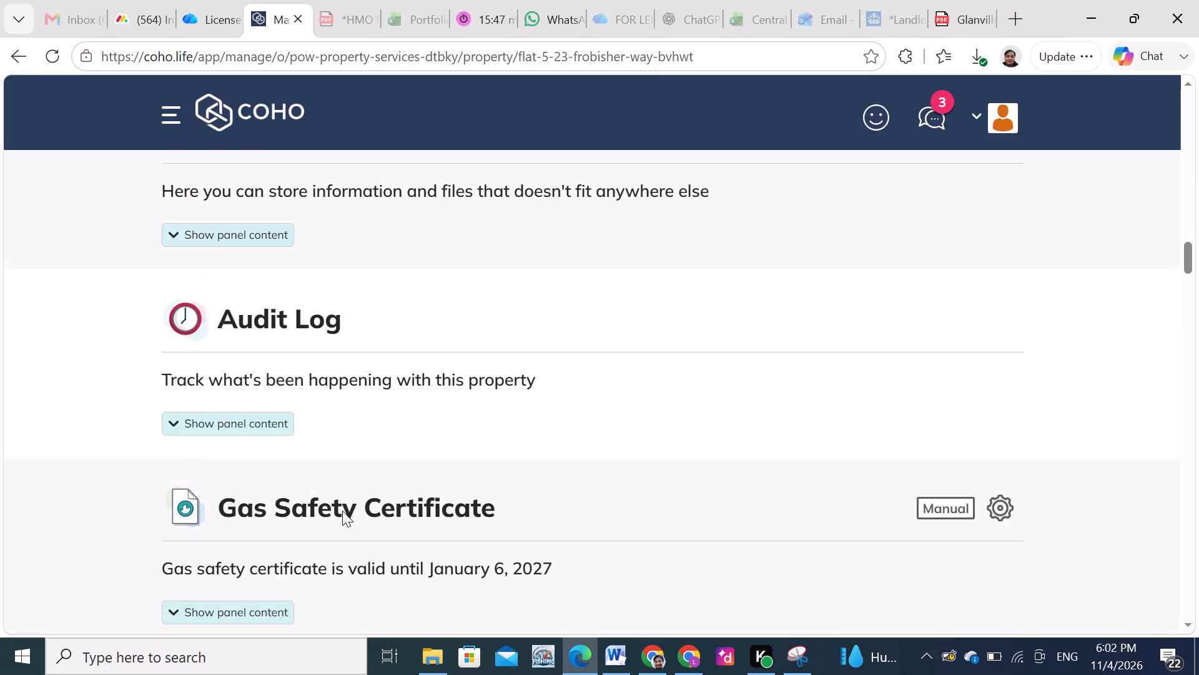
pyautogui.scroll(-14, 342, 511)
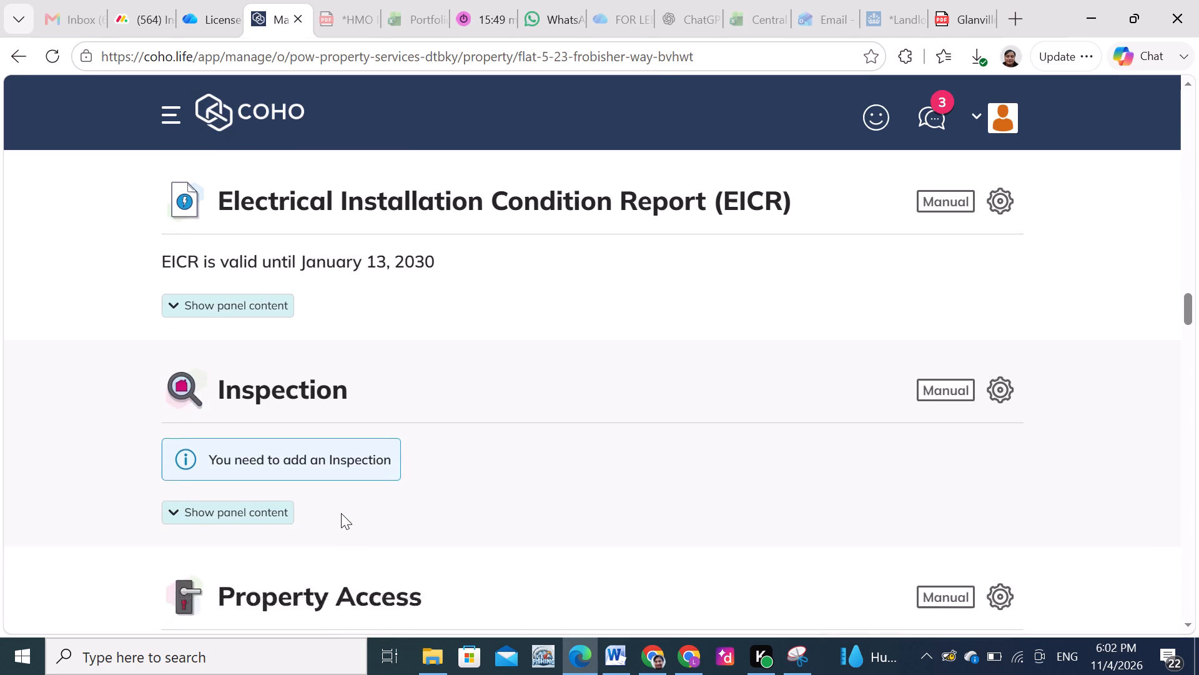
pyautogui.scroll(-8, 341, 513)
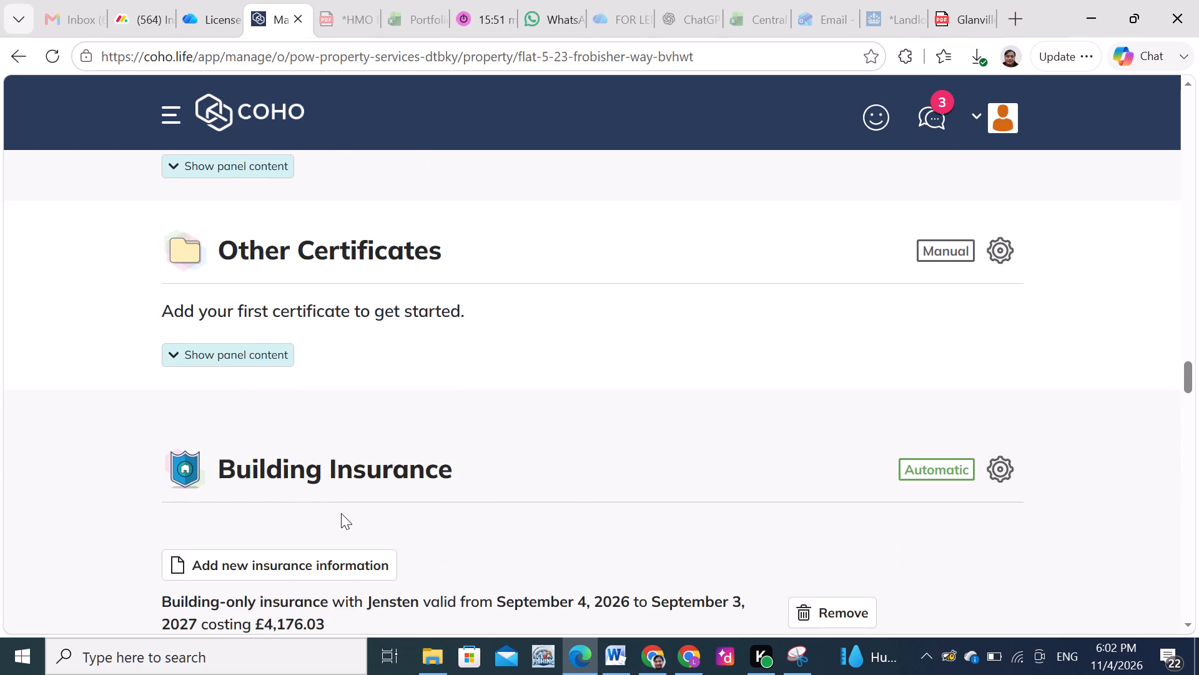
pyautogui.scroll(-4, 341, 513)
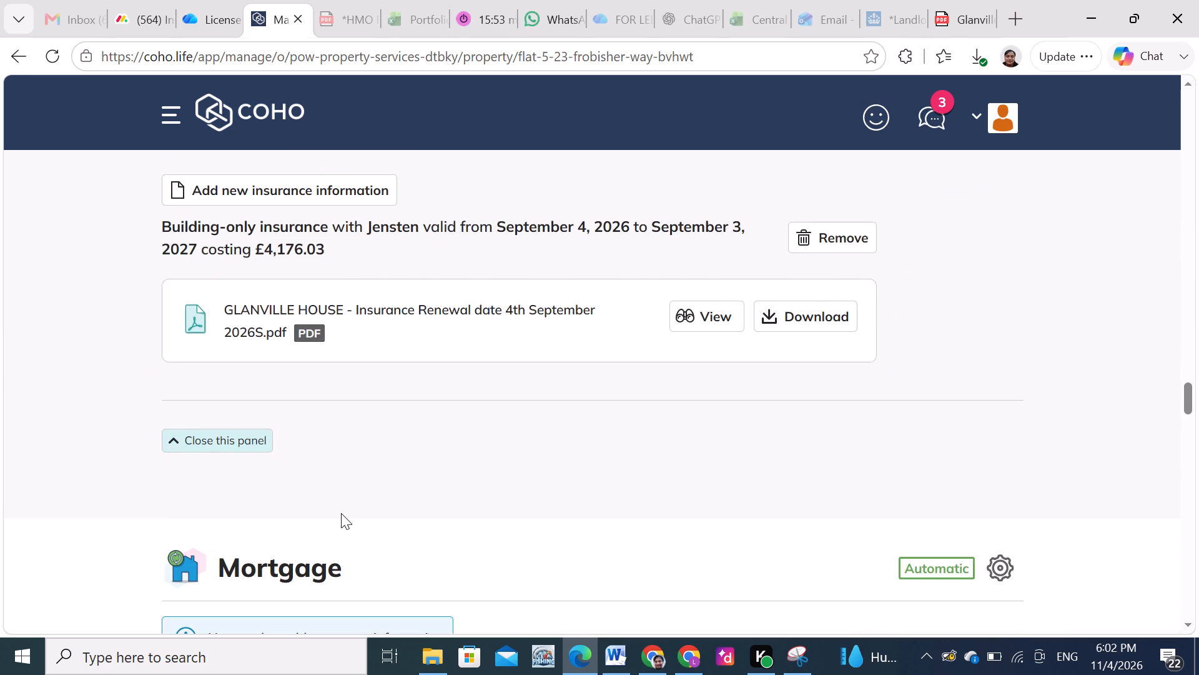
pyautogui.scroll(1, 341, 513)
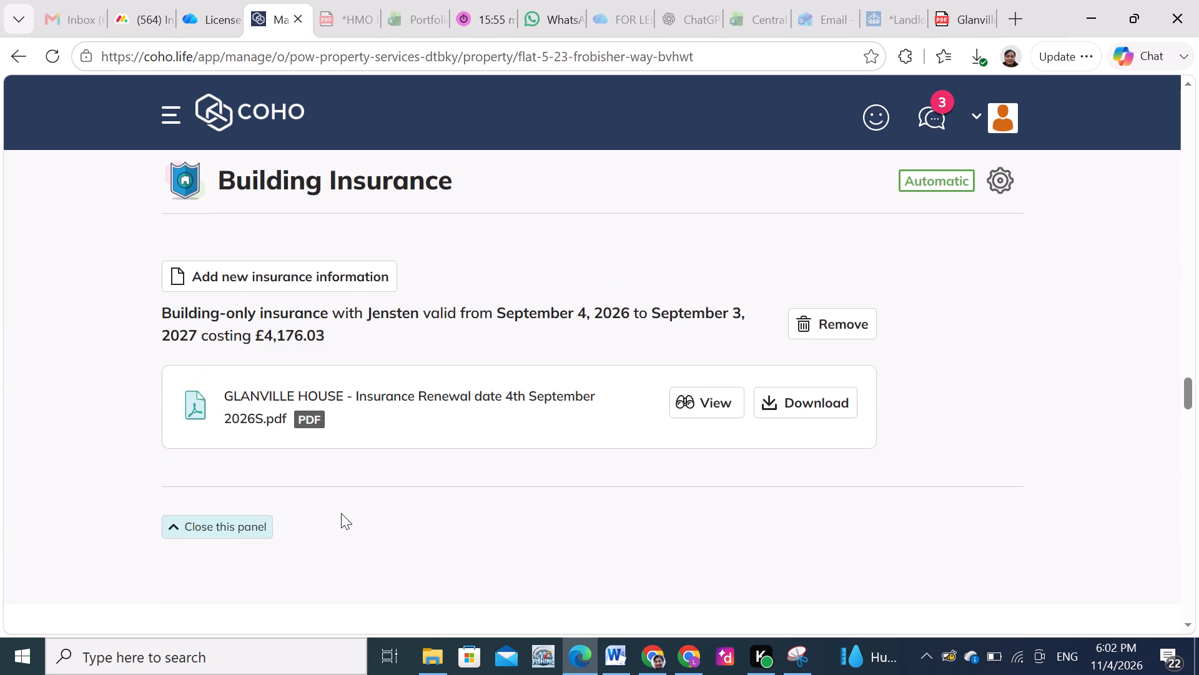
pyautogui.click(292, 279)
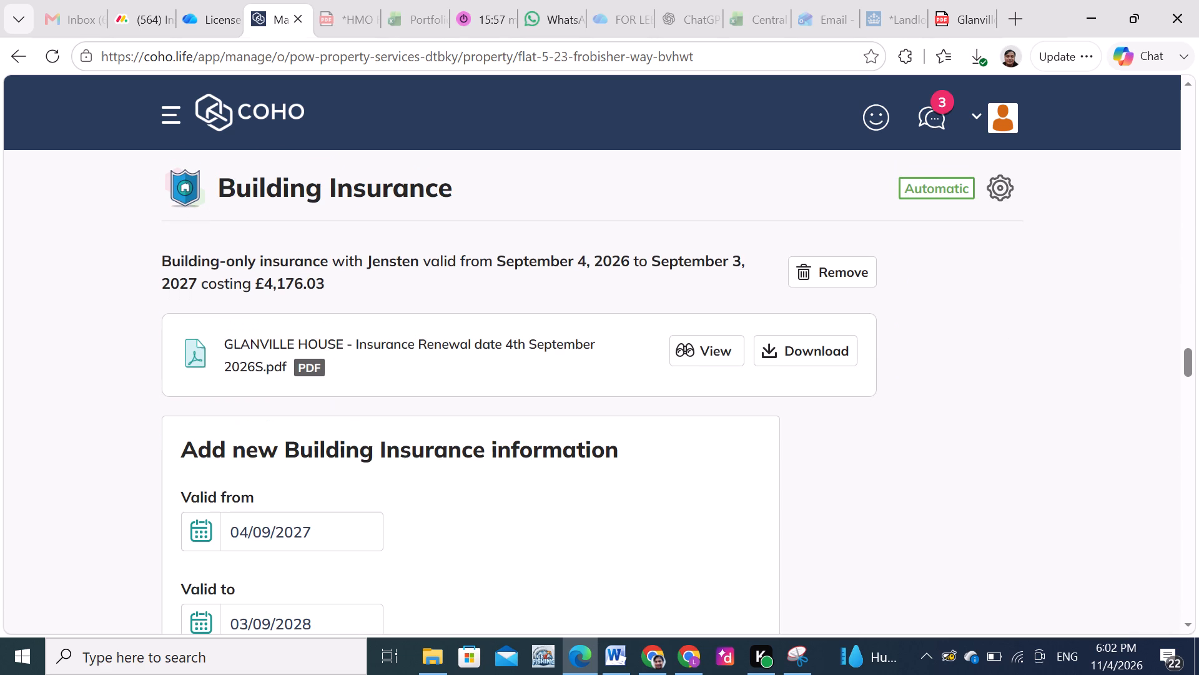
pyautogui.scroll(-1, 516, 461)
pyautogui.click(205, 436)
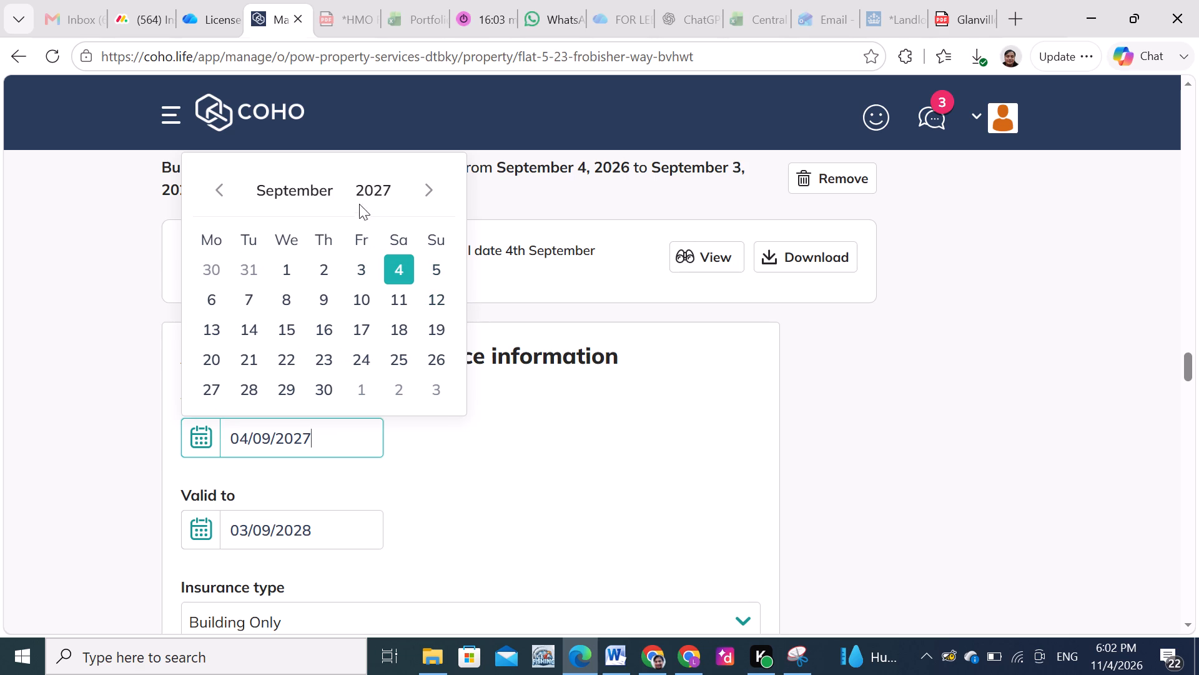
pyautogui.click(375, 190)
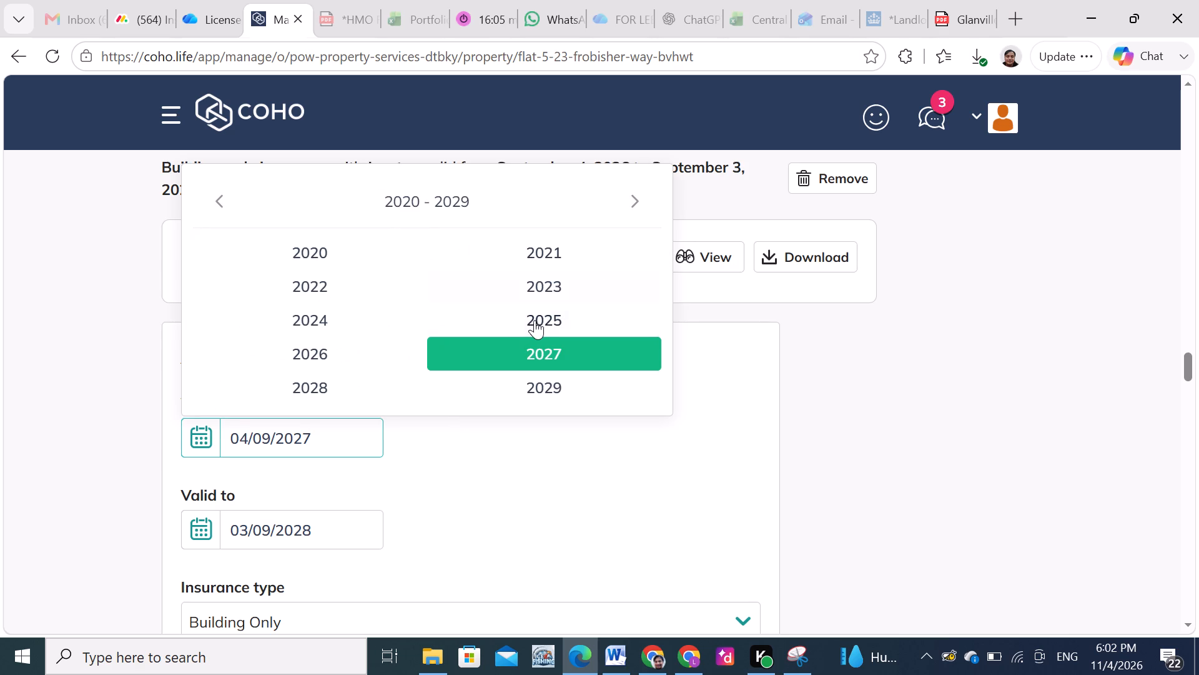
pyautogui.click(311, 355)
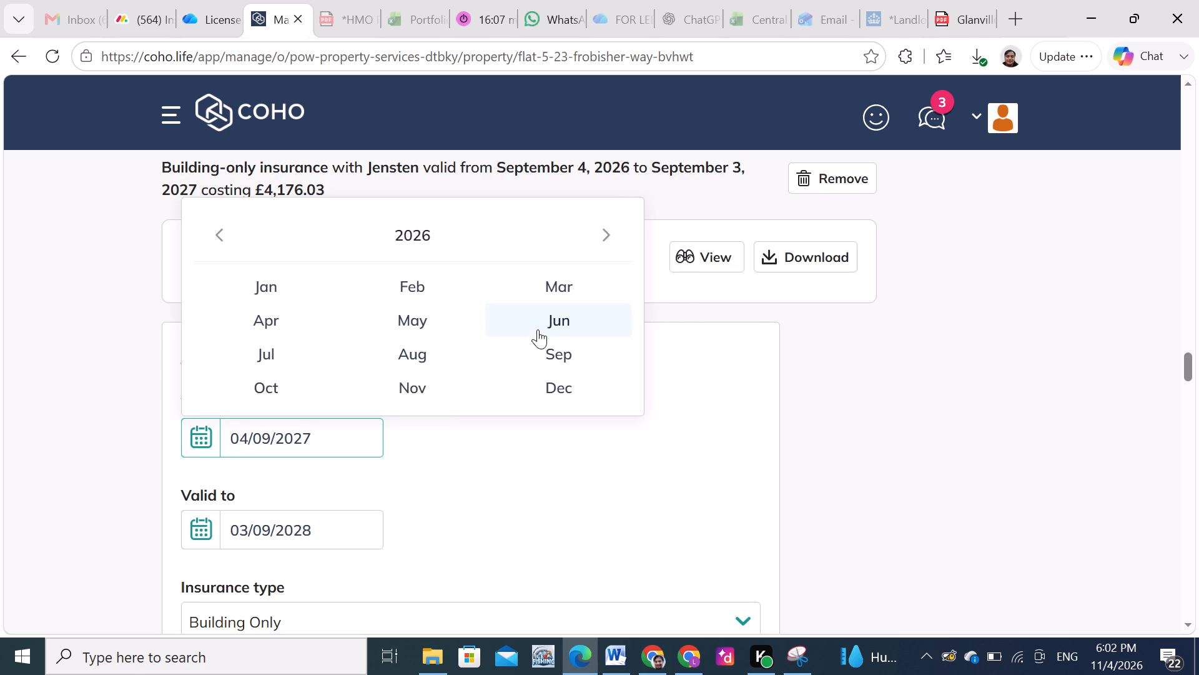
pyautogui.click(270, 384)
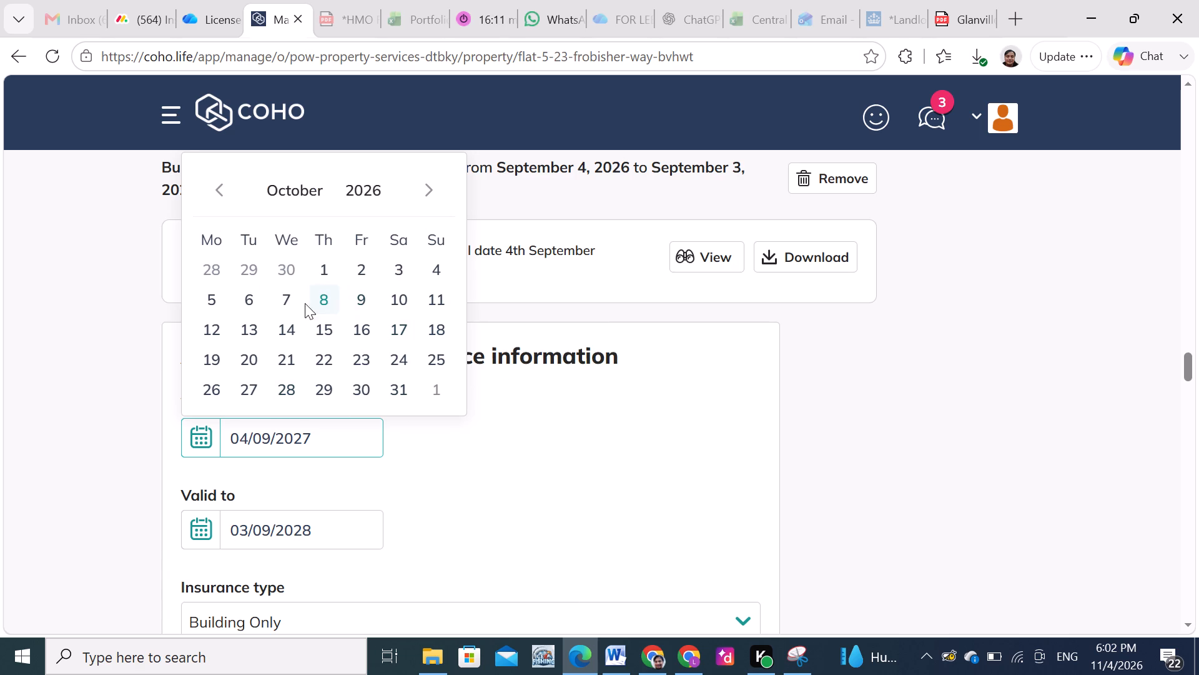
pyautogui.click(286, 299)
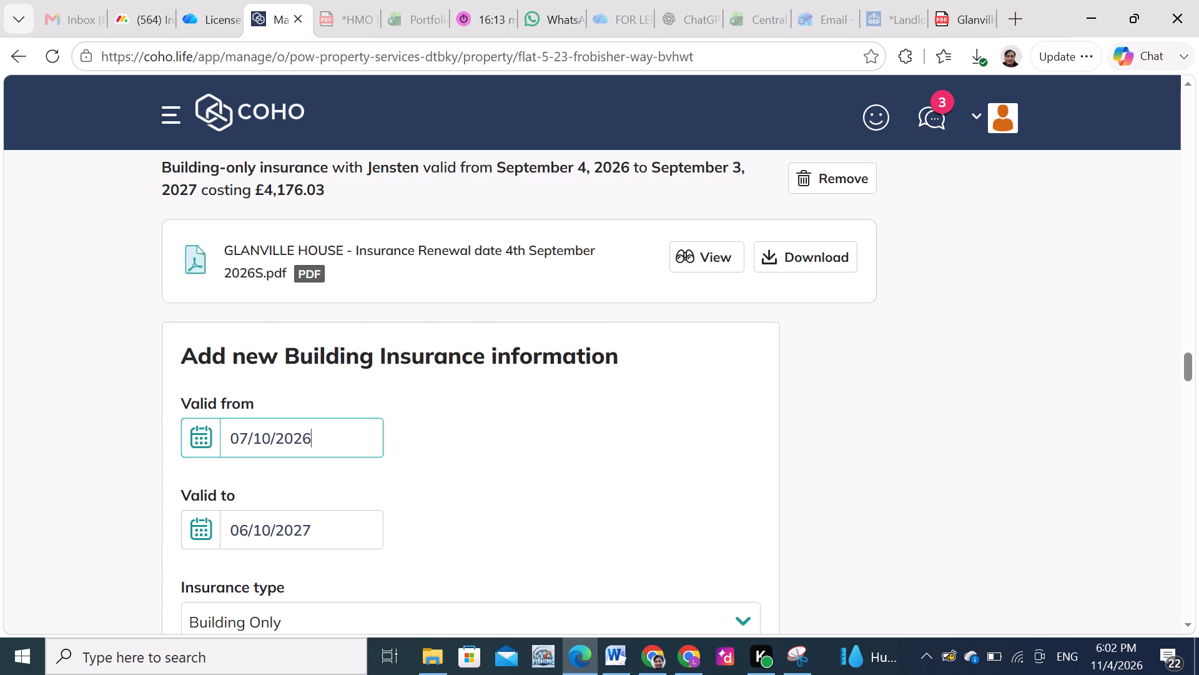
# Set the valid-to date of Flat 5's new Building Insurance record to 03/09/2027.
pyautogui.click(204, 532)
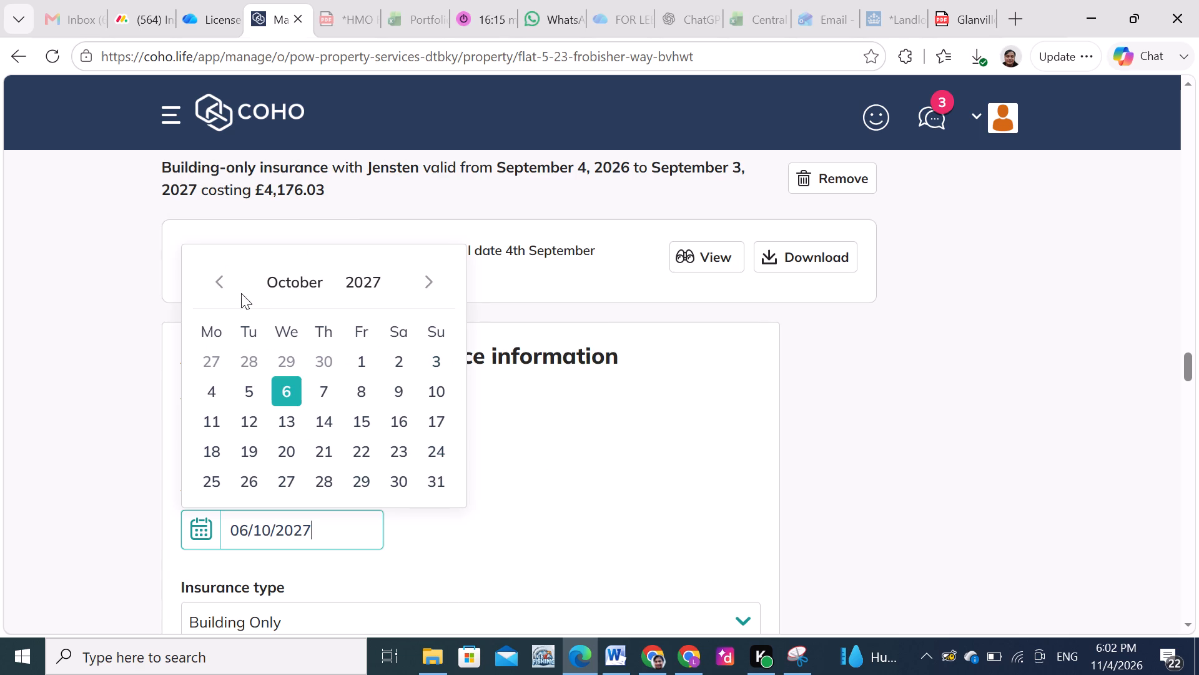
pyautogui.click(223, 282)
pyautogui.click(363, 361)
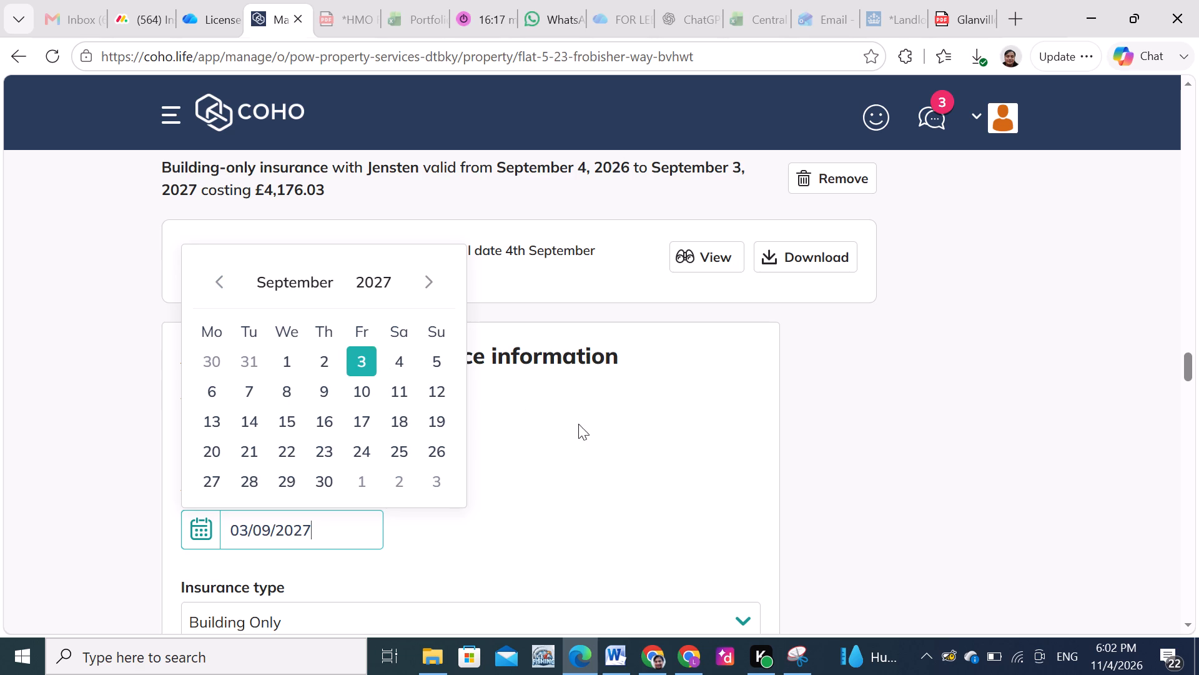
# Set the price of Flat 5's new Building Insurance record to £1451.86.
pyautogui.click(603, 431)
pyautogui.scroll(-2, 587, 439)
pyautogui.scroll(-1, 360, 486)
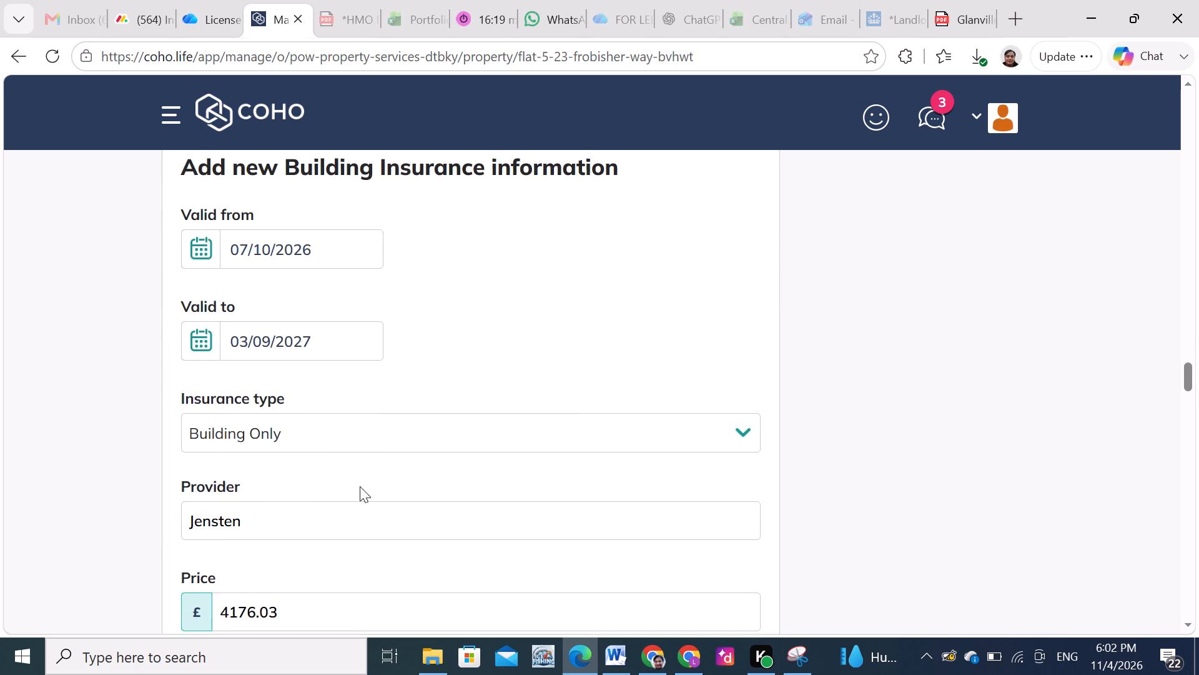
pyautogui.moveTo(304, 524); pyautogui.dragTo(229, 523)
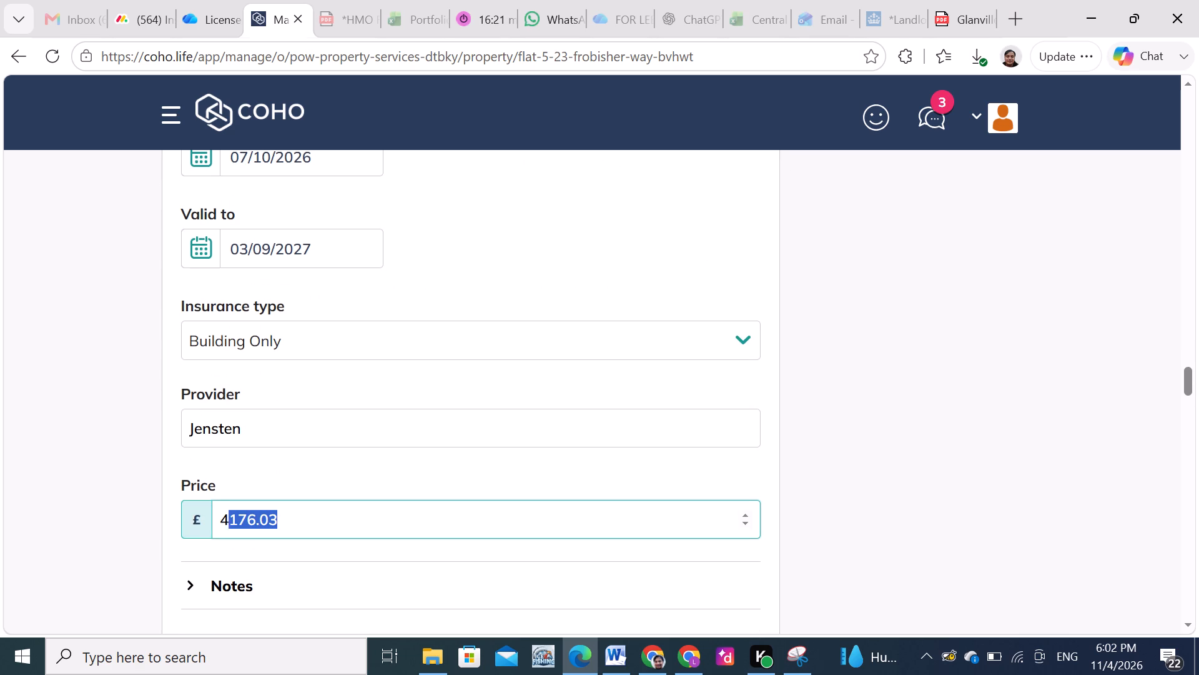
pyautogui.moveTo(229, 523); pyautogui.dragTo(207, 522)
pyautogui.press('1')
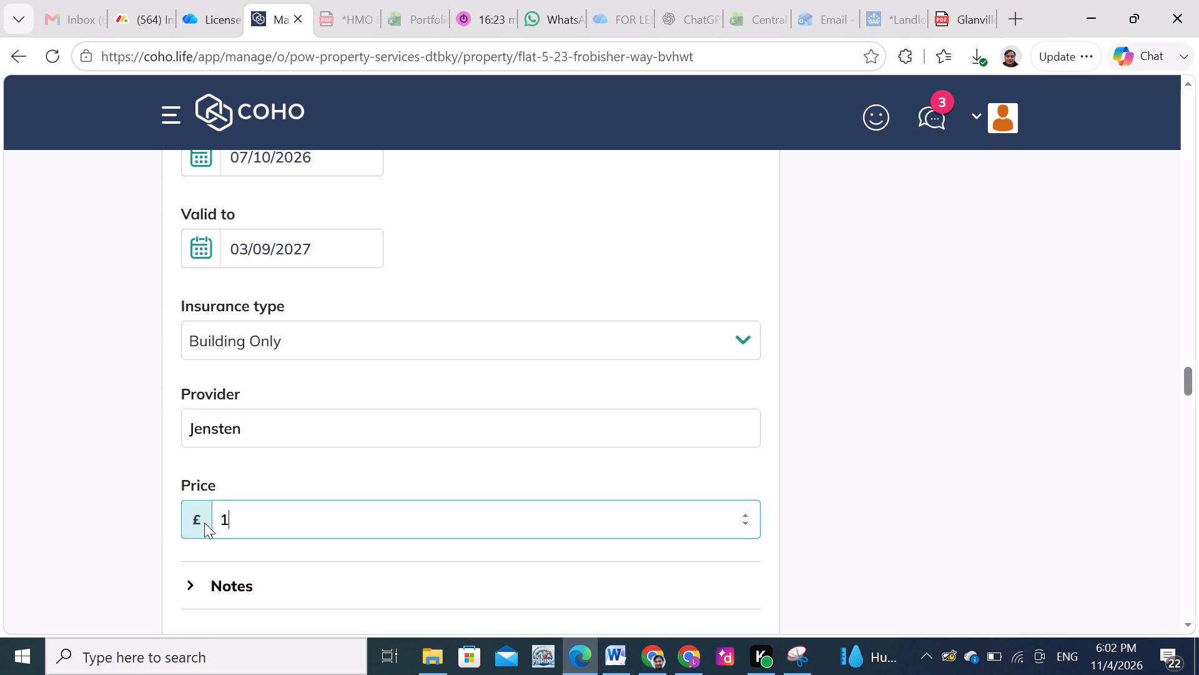
pyautogui.write('451.')
pyautogui.write('86')
pyautogui.click(927, 432)
pyautogui.scroll(-3, 909, 434)
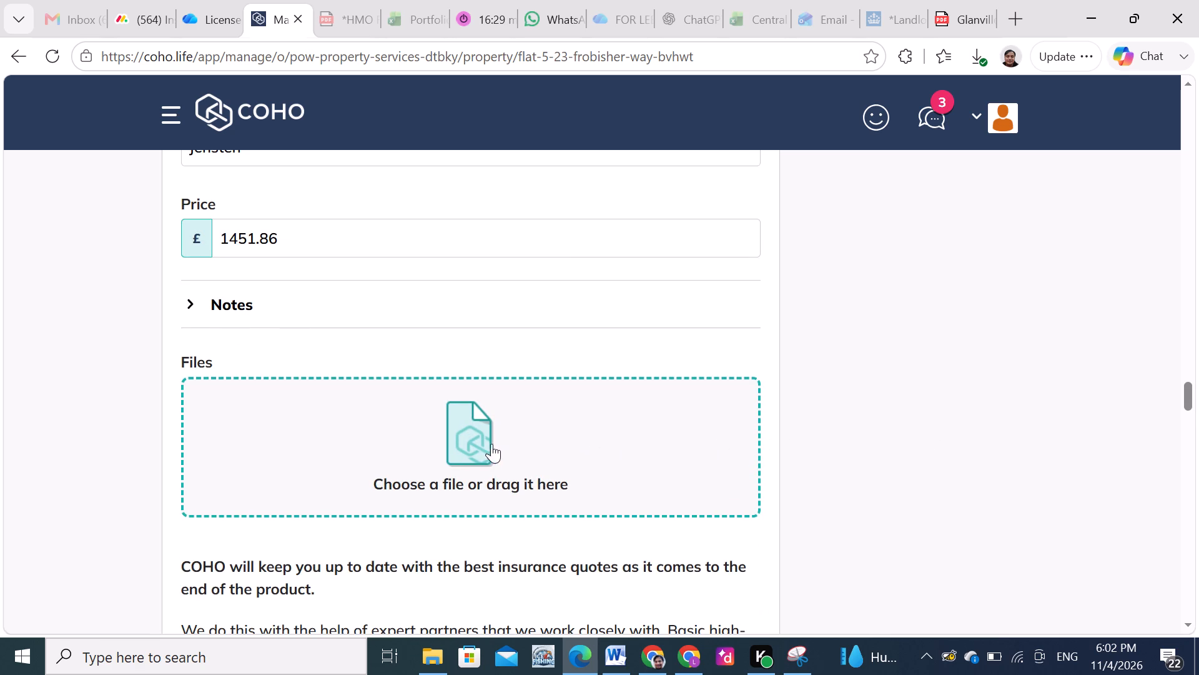
pyautogui.click(471, 437)
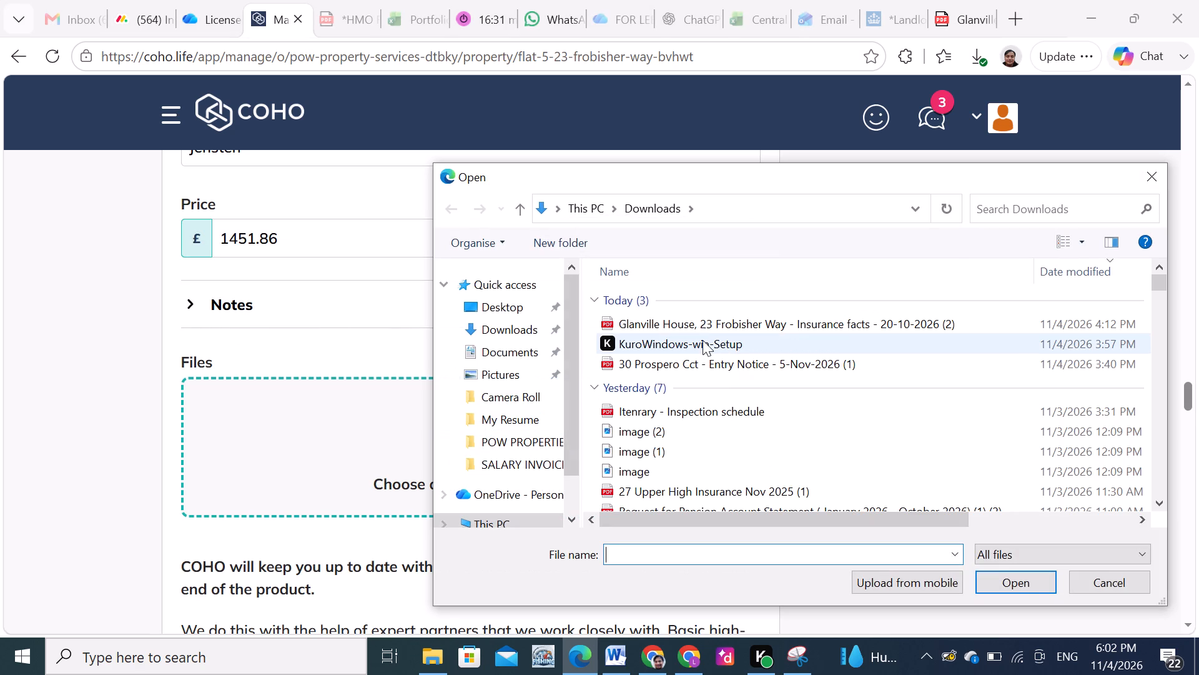
pyautogui.click(702, 326)
pyautogui.click(1020, 591)
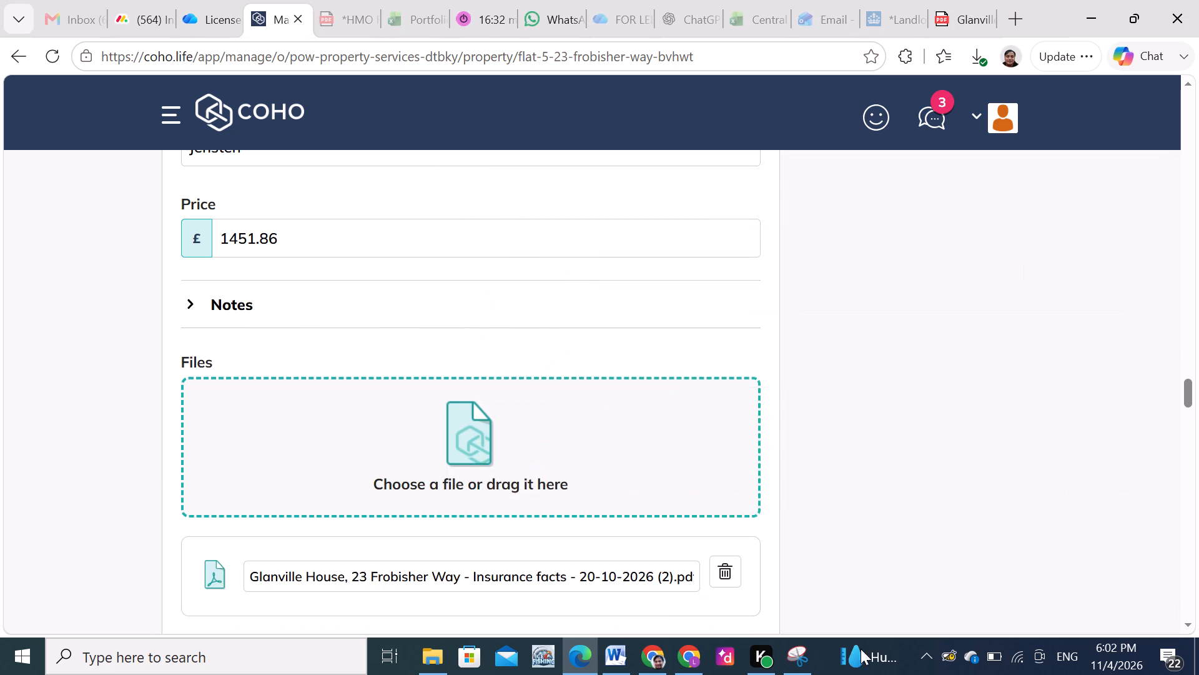
pyautogui.click(819, 447)
pyautogui.scroll(-4, 816, 447)
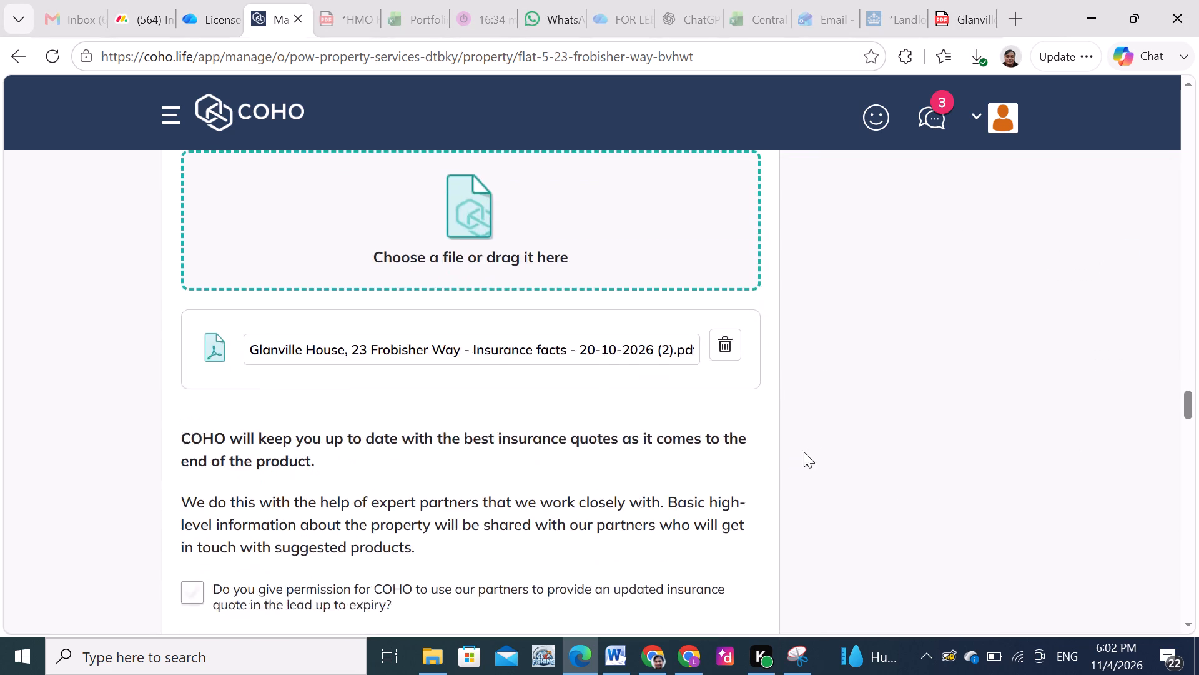
pyautogui.click(260, 519)
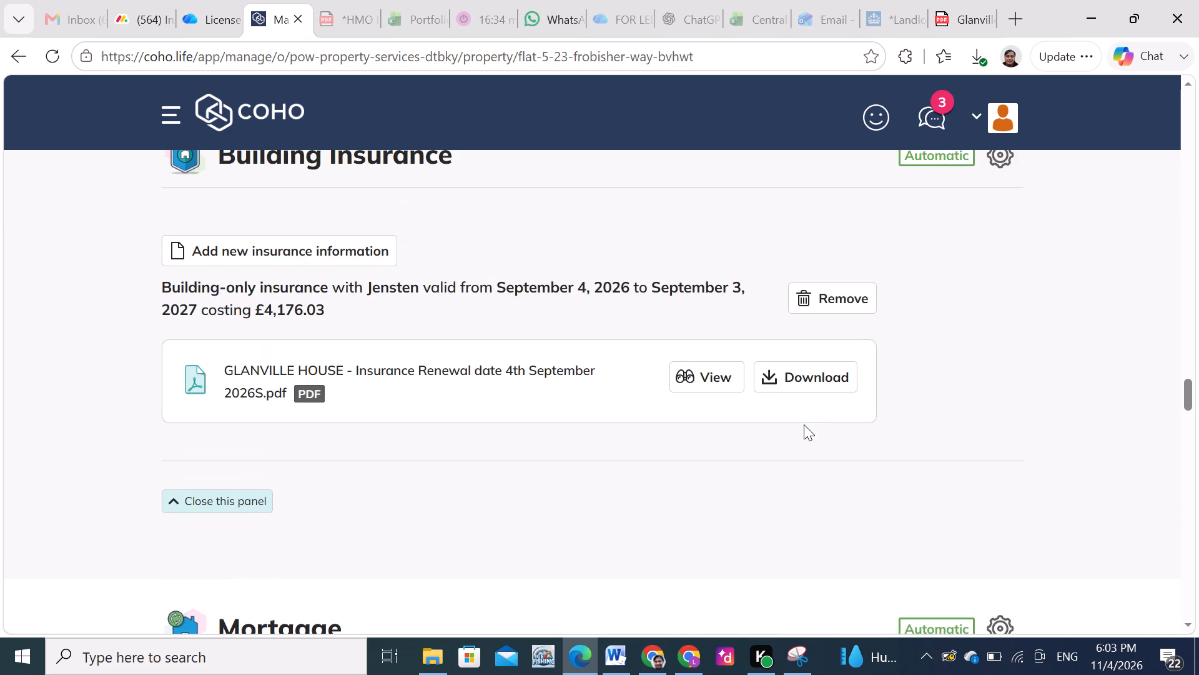
pyautogui.scroll(4, 1006, 449)
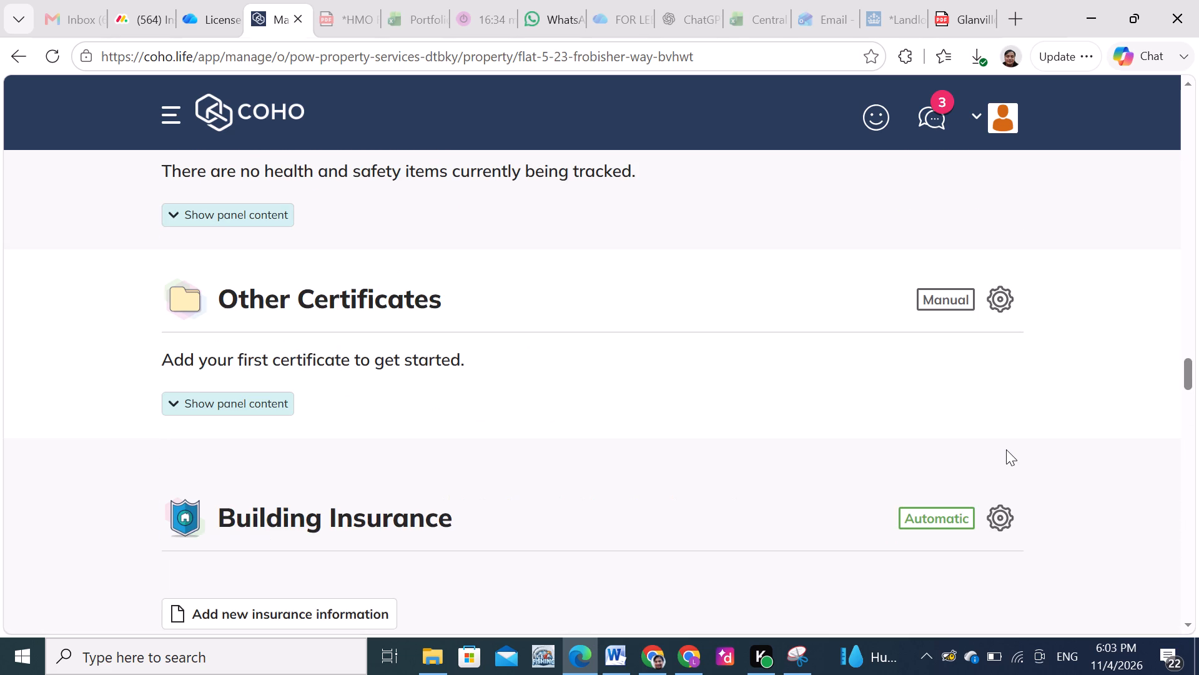
pyautogui.scroll(12, 1006, 449)
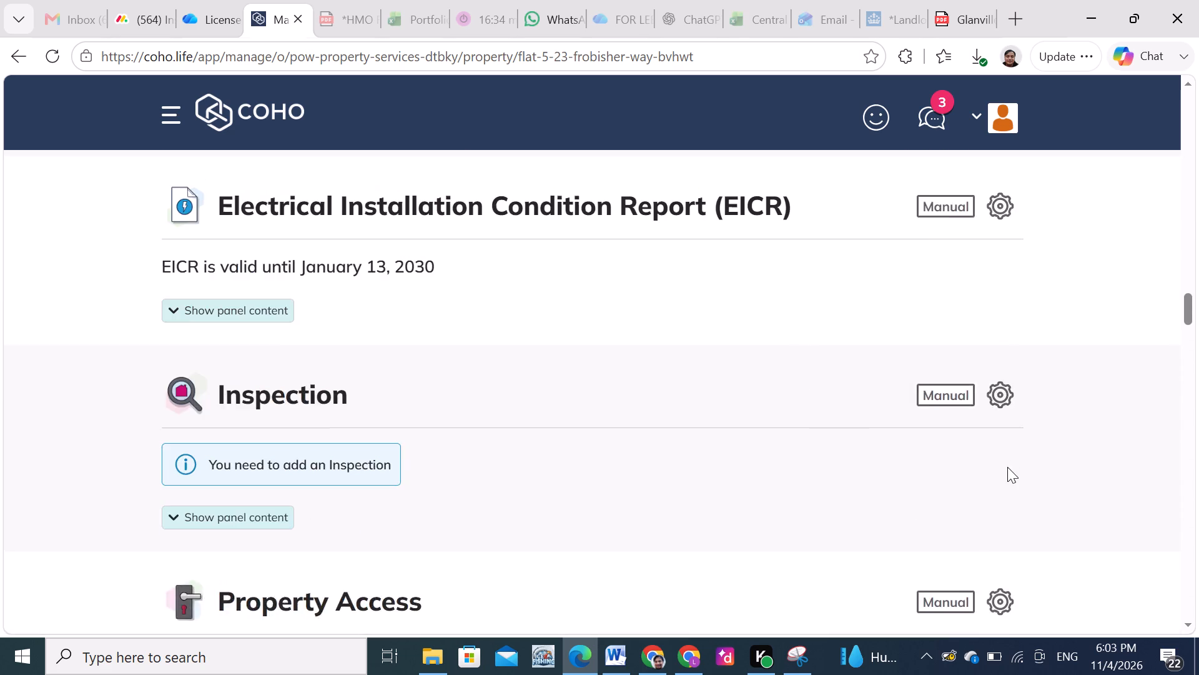
pyautogui.scroll(17, 1007, 467)
pyautogui.scroll(11, 1008, 474)
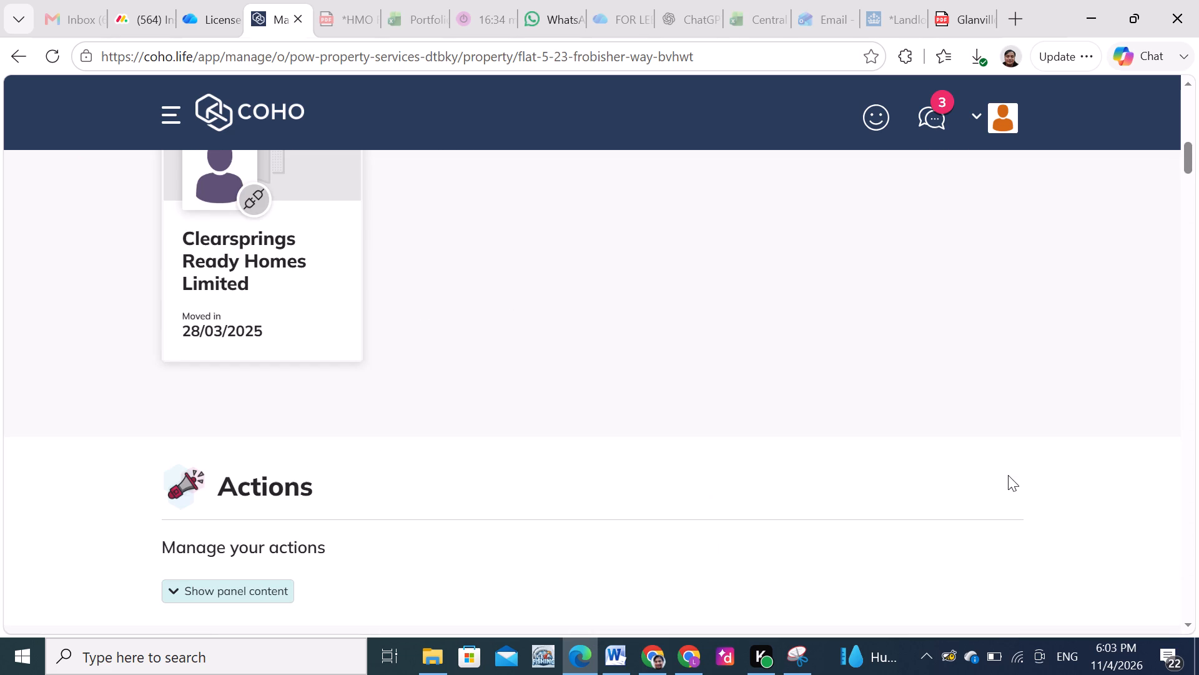
pyautogui.scroll(11, 1008, 475)
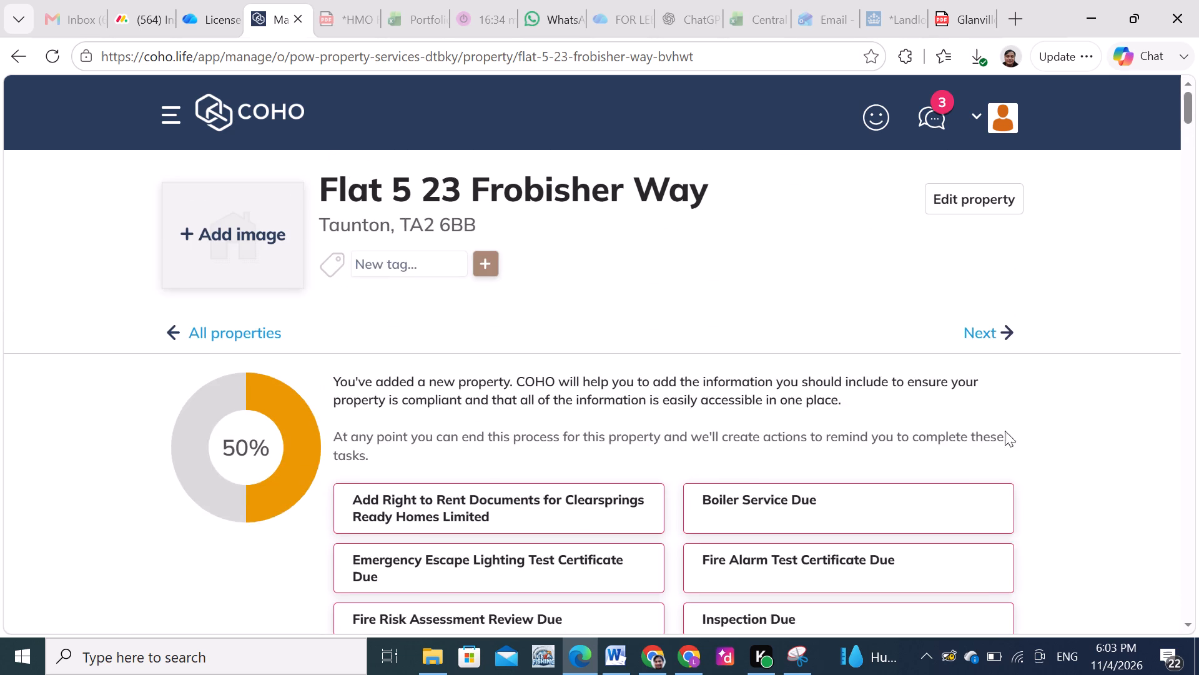
pyautogui.click(977, 334)
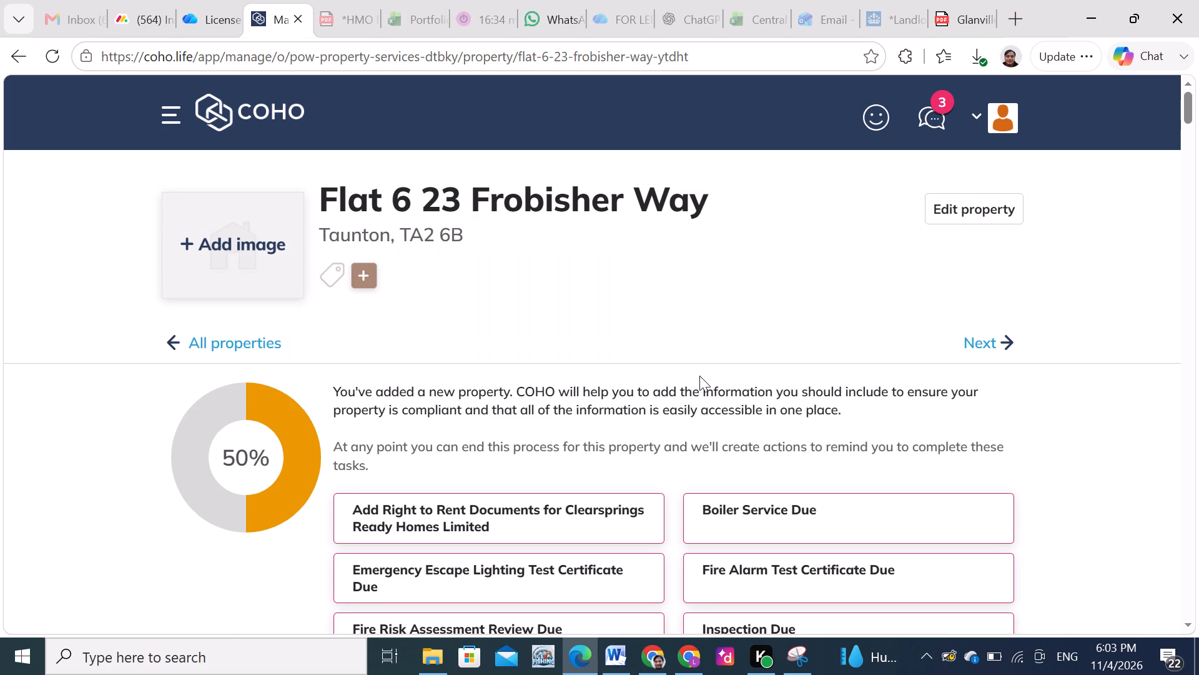
# Start a new Building Insurance record for Flat 6 and set its valid-from date to 07/10/2026.
pyautogui.scroll(-10, 699, 376)
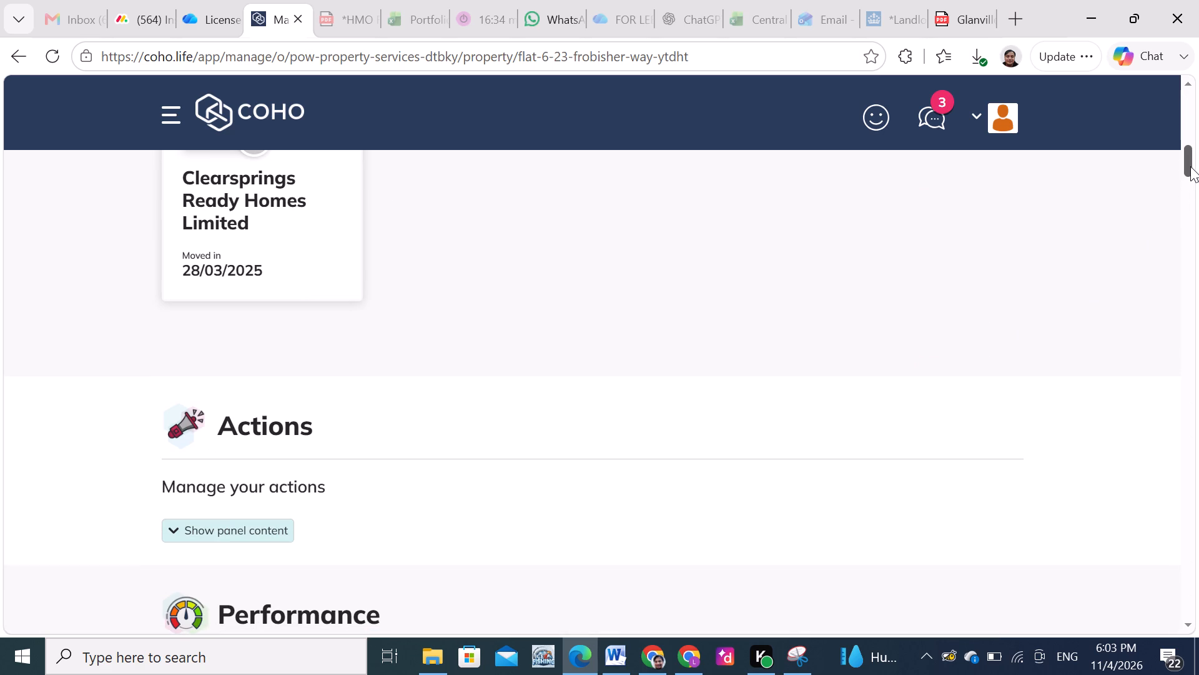
pyautogui.moveTo(1190, 166); pyautogui.dragTo(1168, 300)
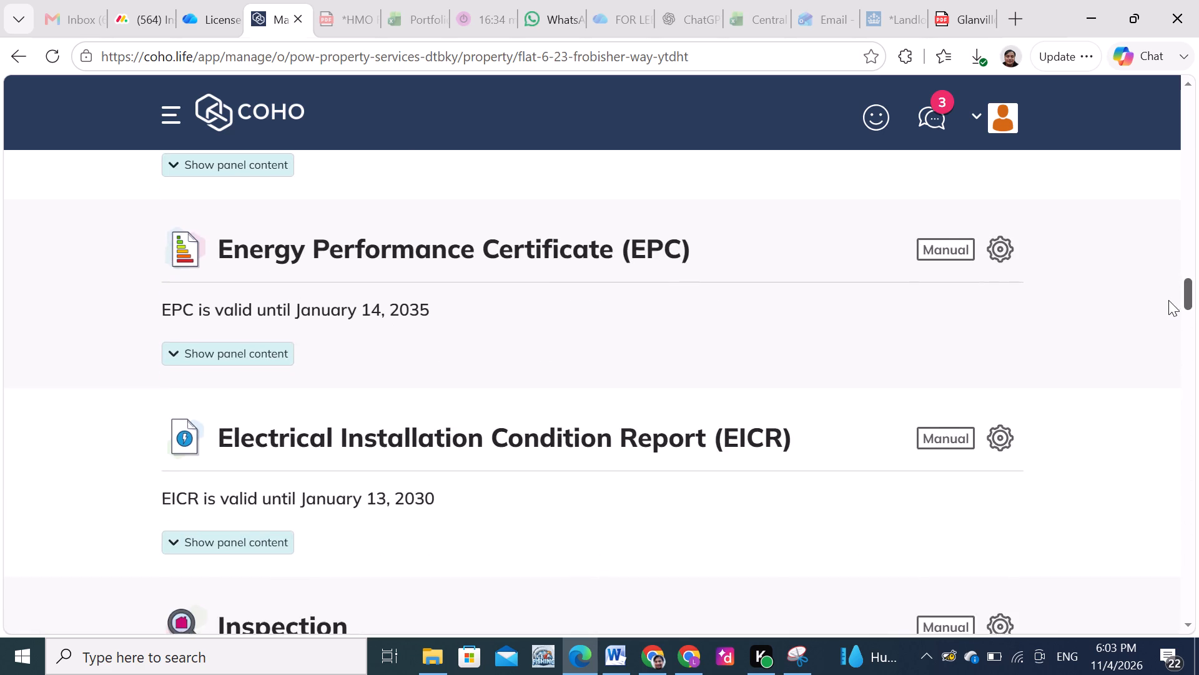
pyautogui.moveTo(1168, 300); pyautogui.dragTo(1171, 377)
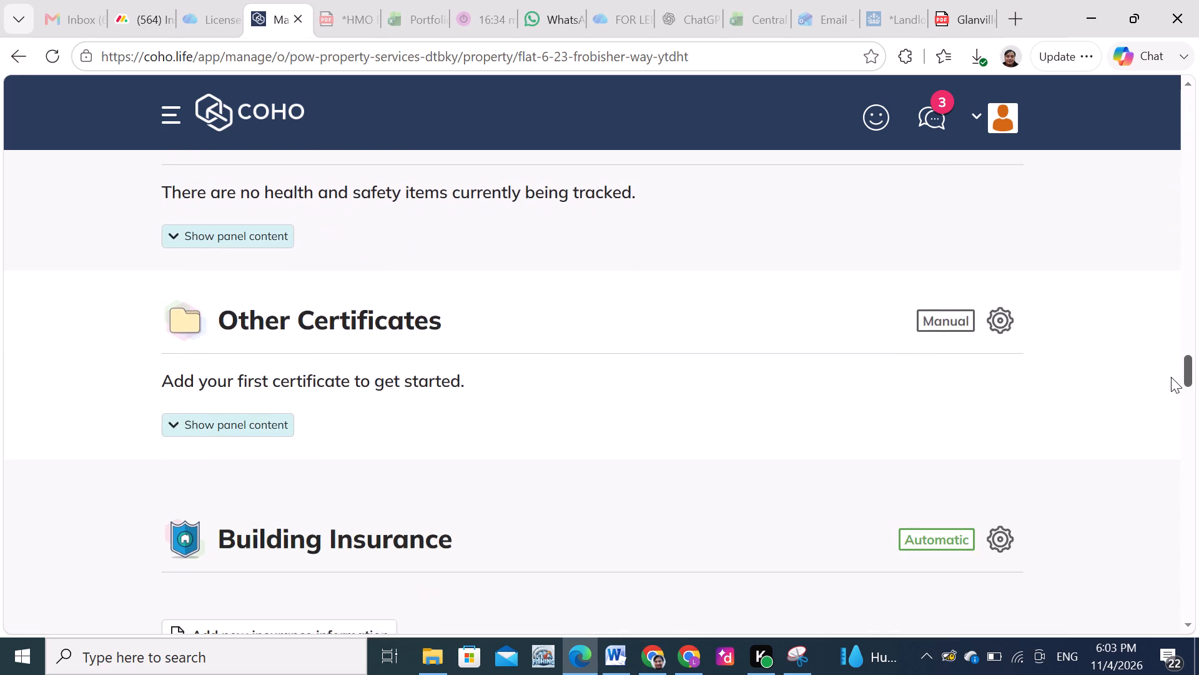
pyautogui.moveTo(1171, 377); pyautogui.dragTo(1168, 389)
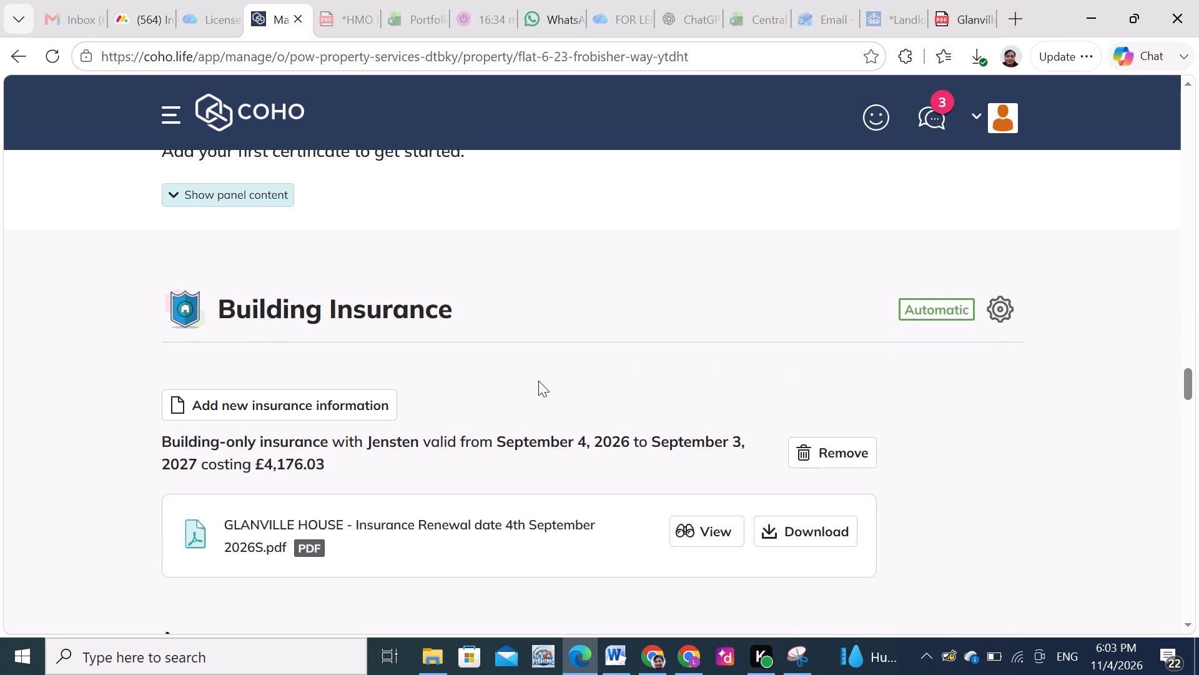
pyautogui.scroll(-1, 538, 382)
pyautogui.click(347, 318)
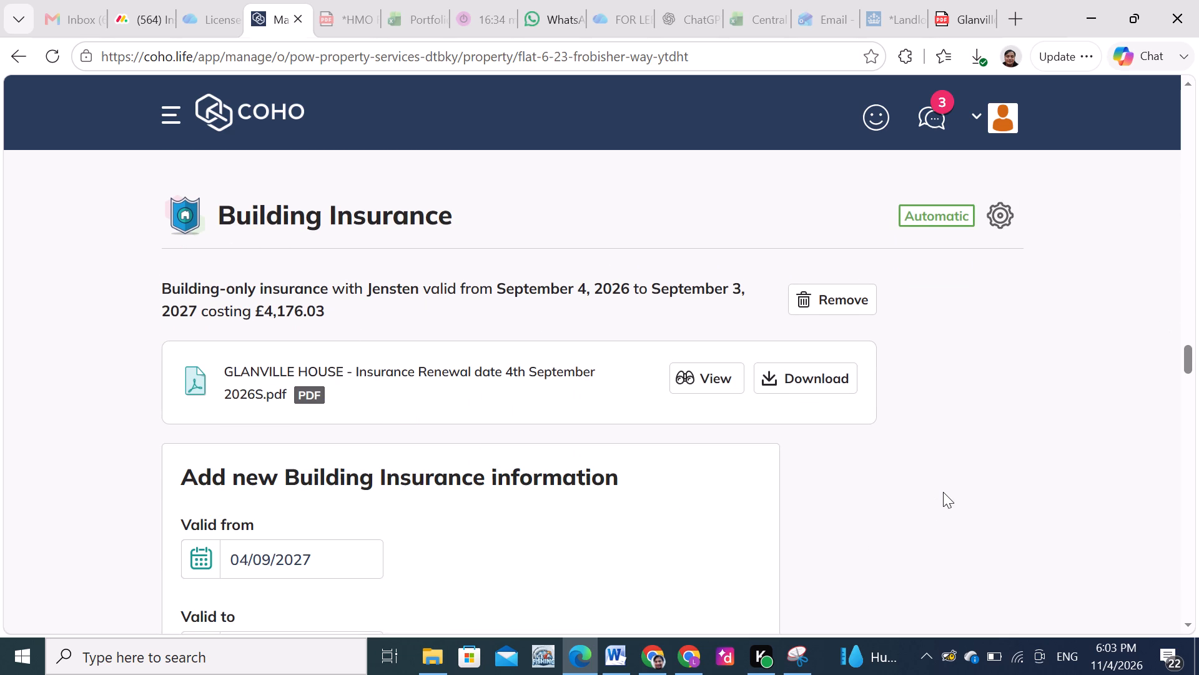
pyautogui.scroll(-3, 943, 492)
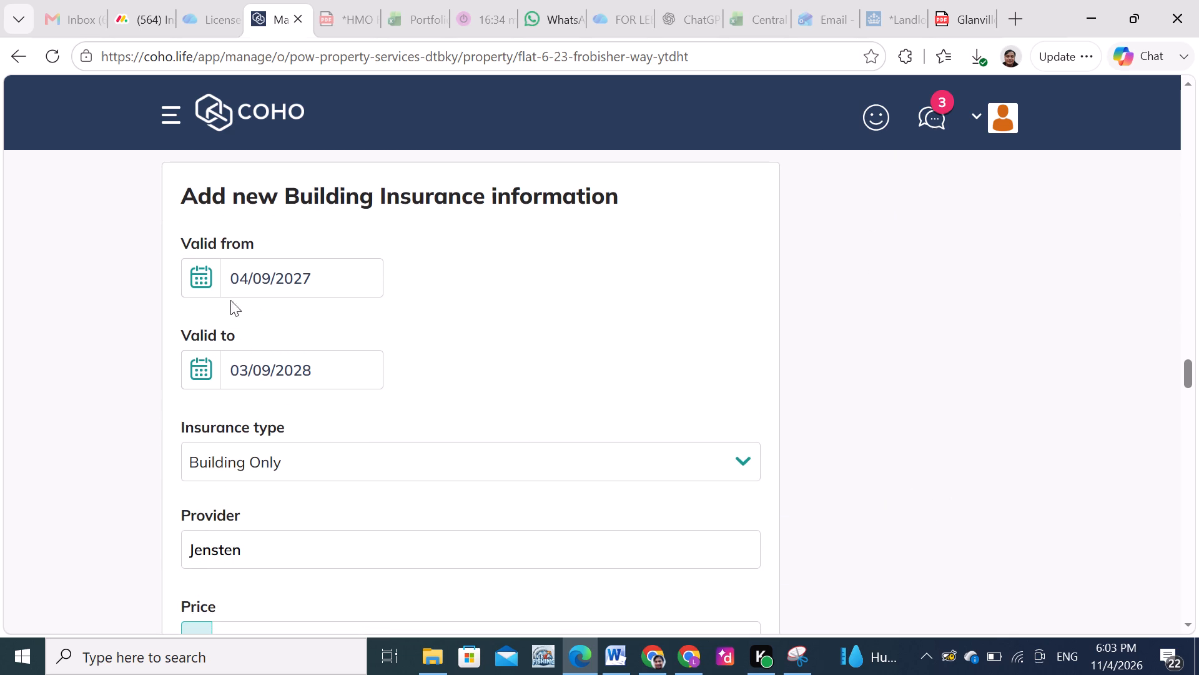
pyautogui.click(209, 281)
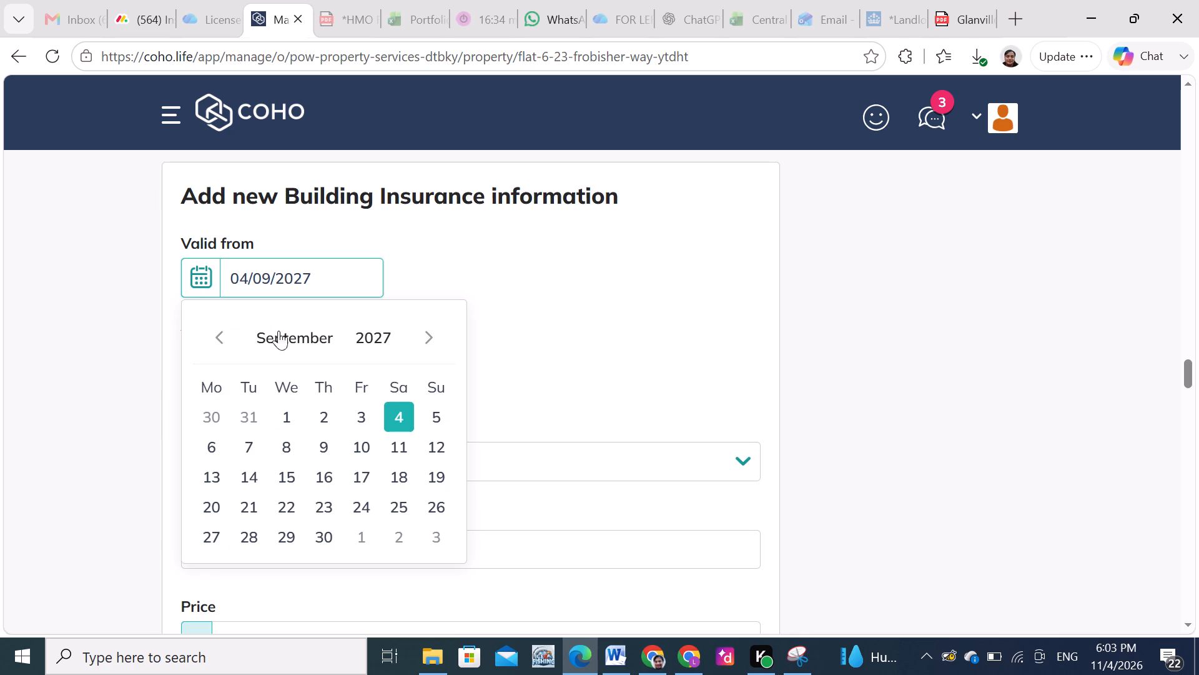
pyautogui.click(364, 339)
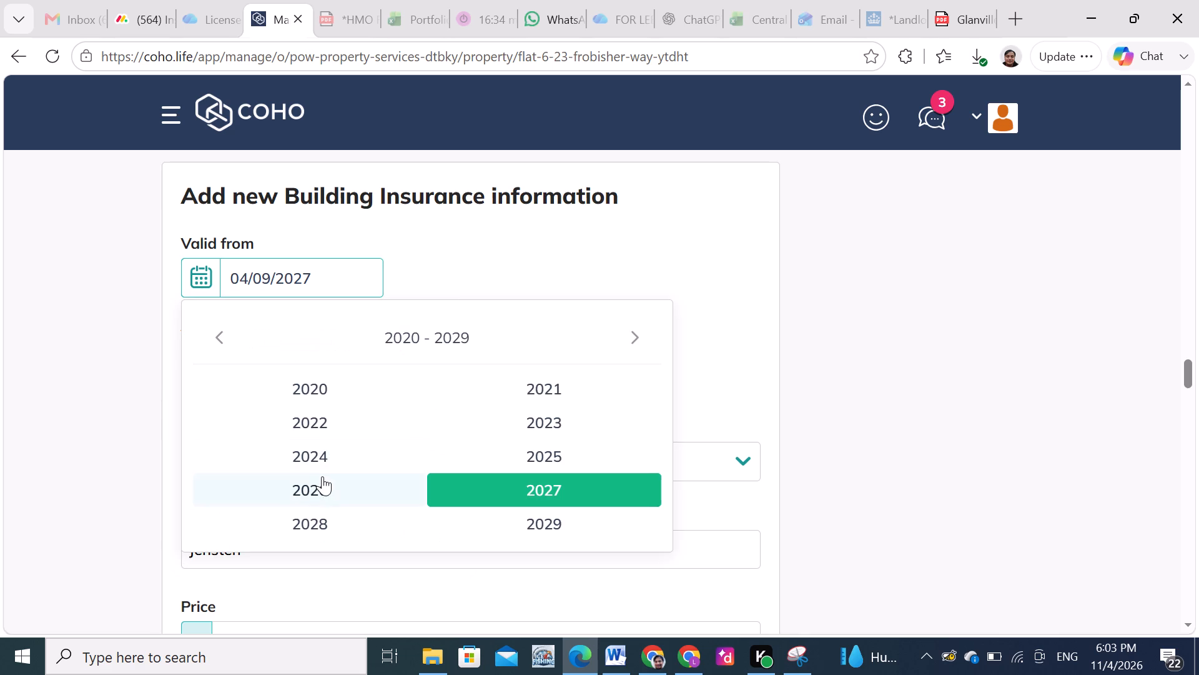
pyautogui.click(328, 486)
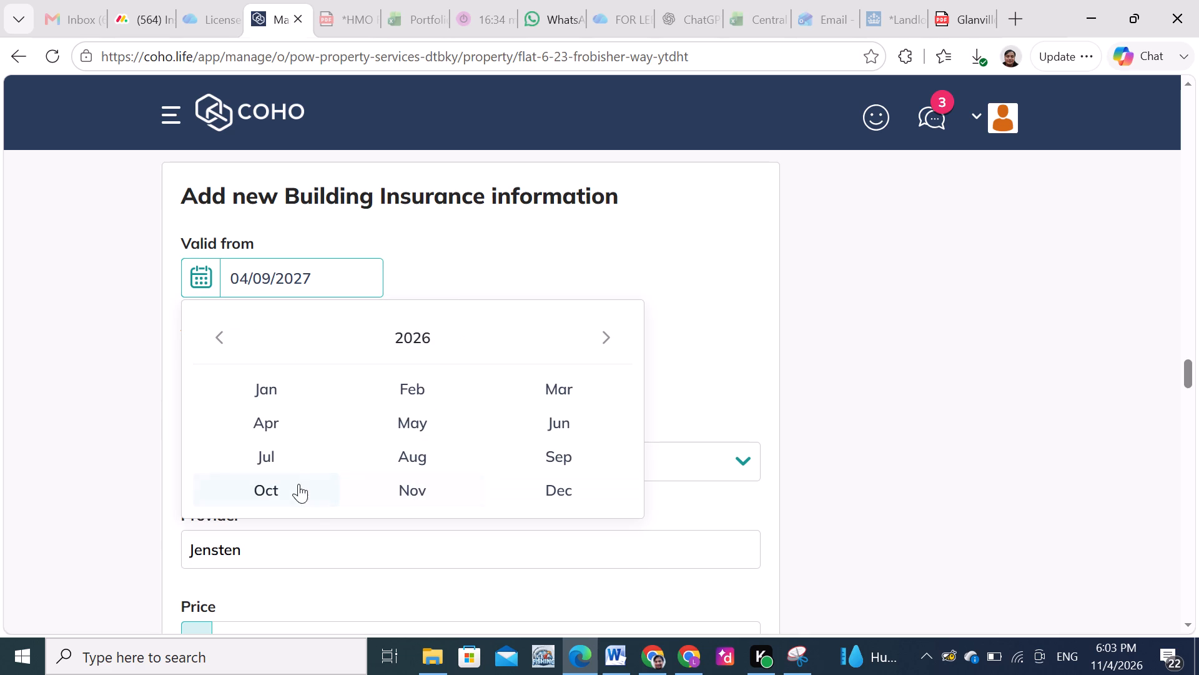
pyautogui.click(278, 488)
pyautogui.click(290, 442)
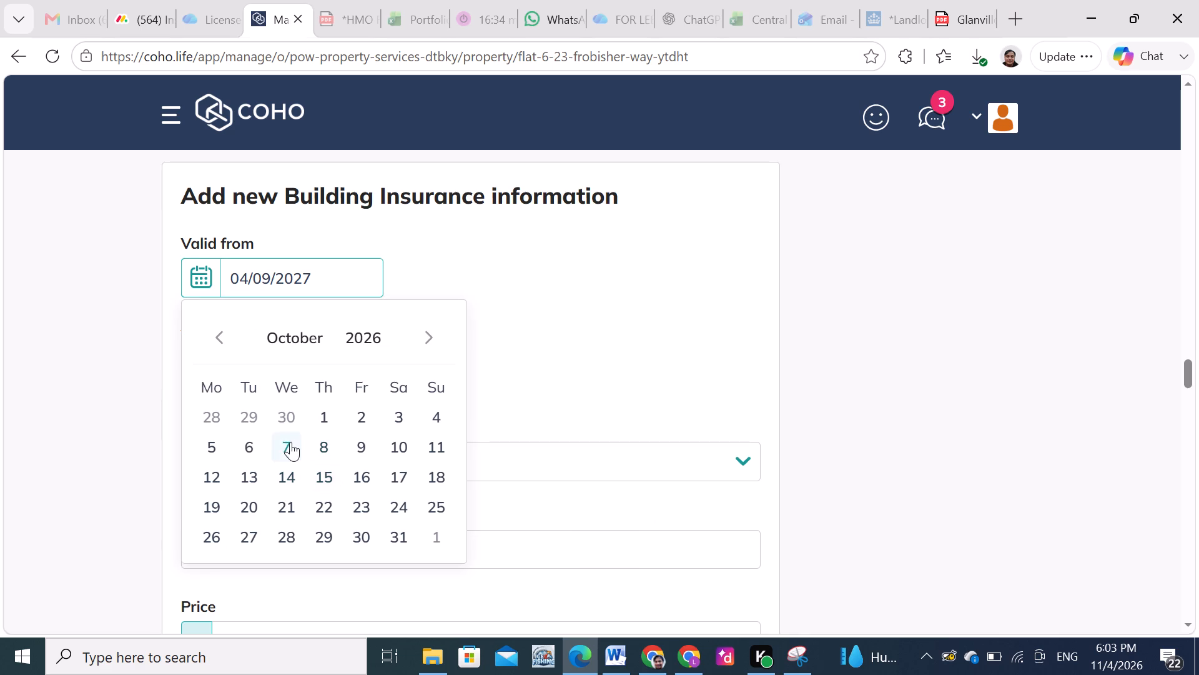
# Check the period of insurance in the Glanville House PDF and set Flat 6's new Building Insurance valid-to date to 03/09/2027.
pyautogui.click(969, 19)
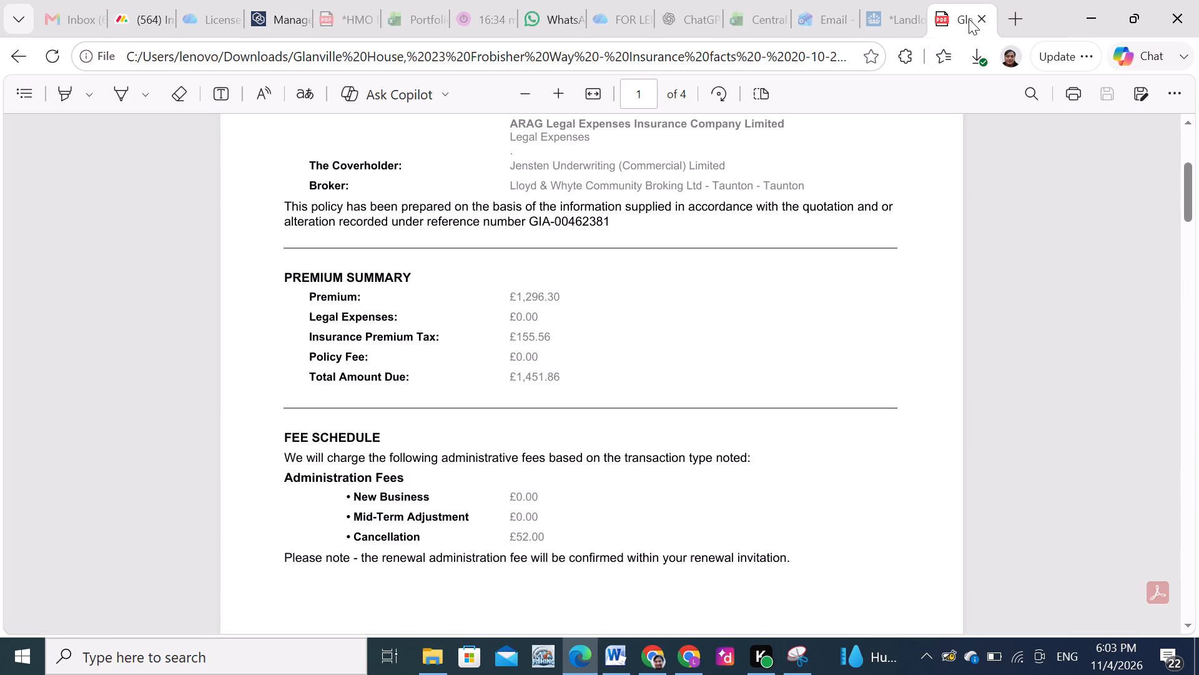
pyautogui.scroll(2, 713, 307)
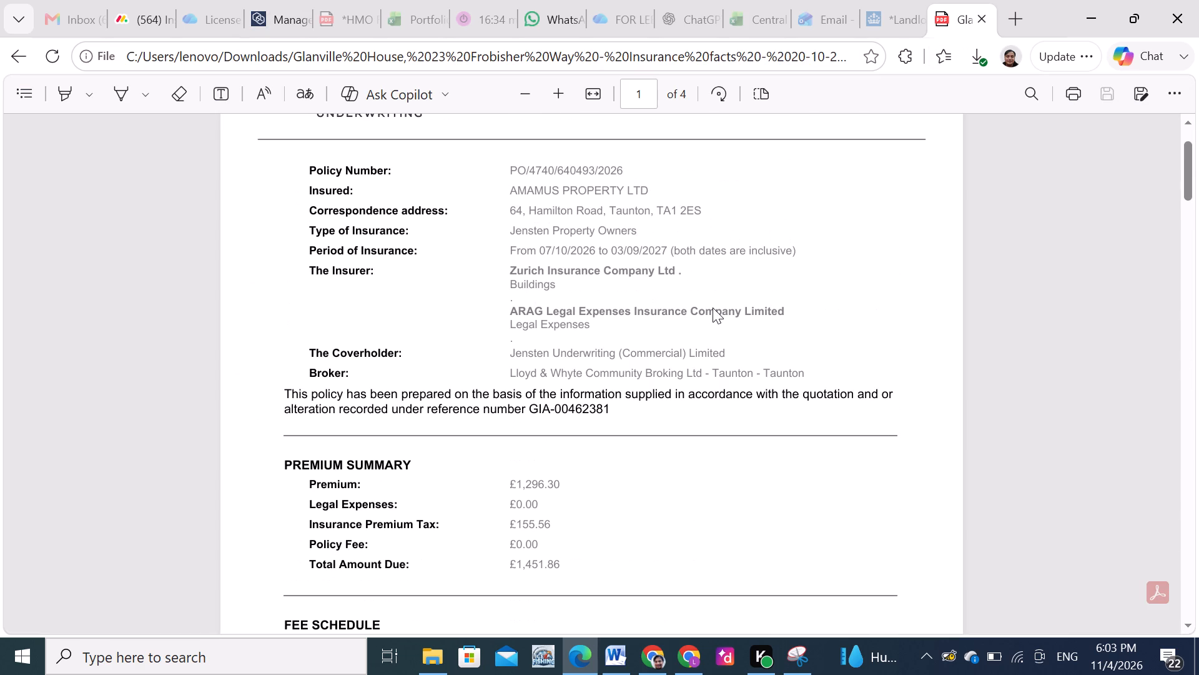
pyautogui.scroll(-1, 669, 242)
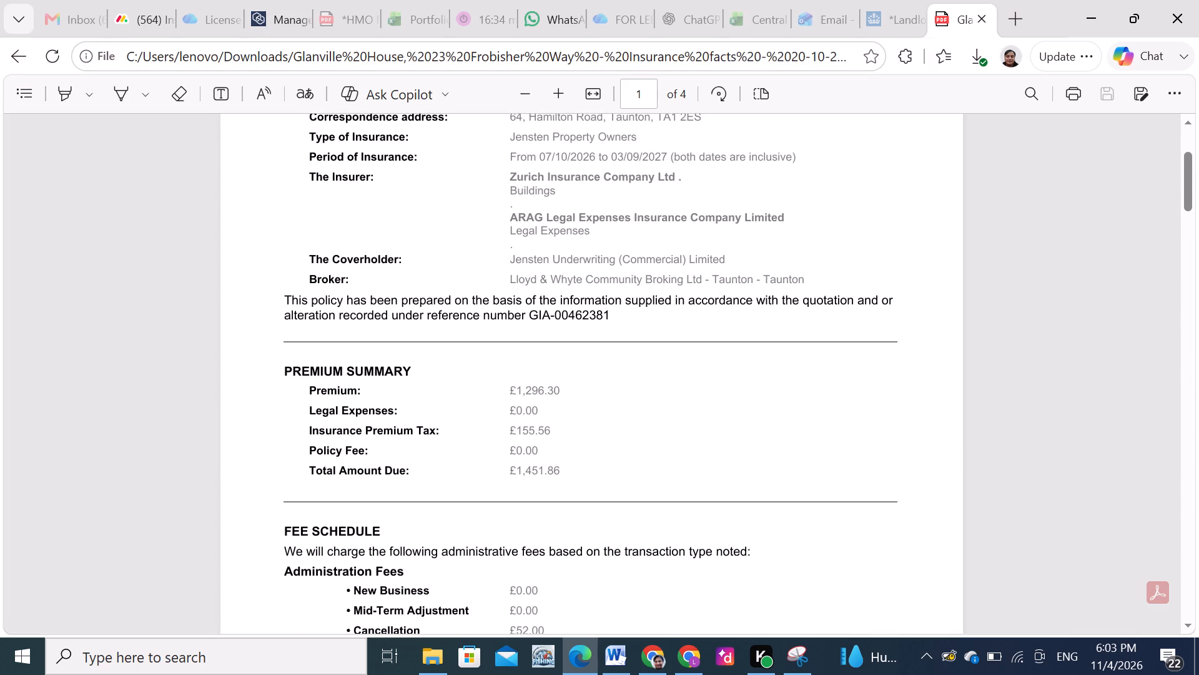
pyautogui.scroll(1, 669, 242)
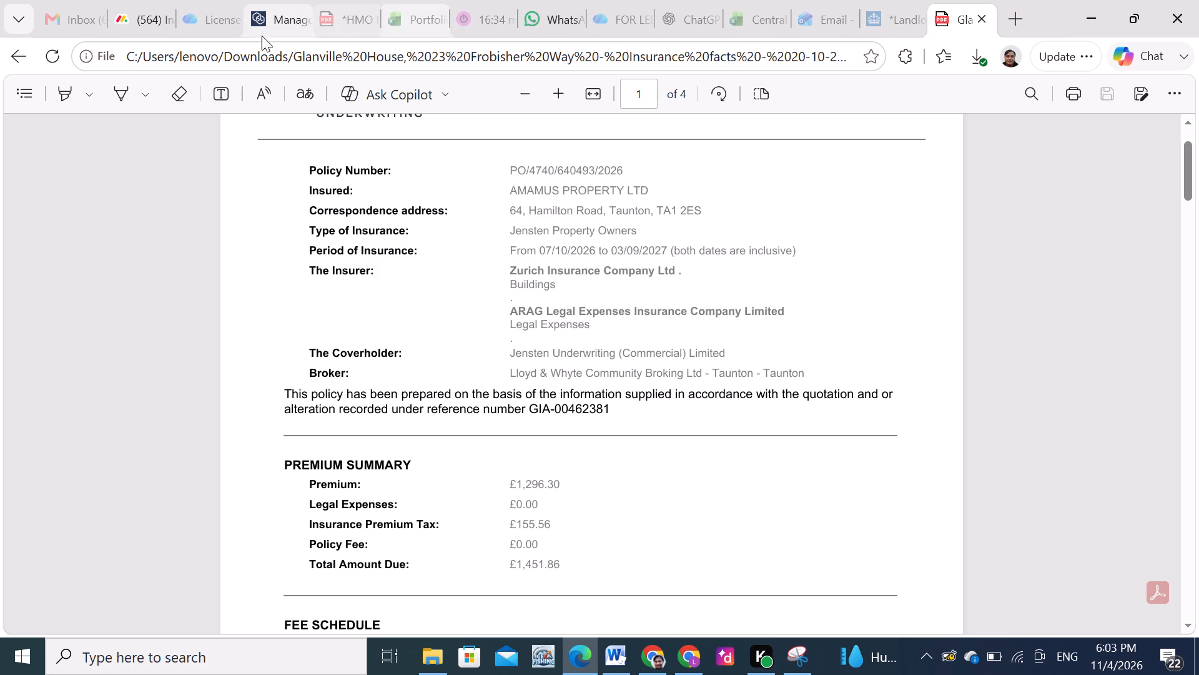
pyautogui.click(273, 19)
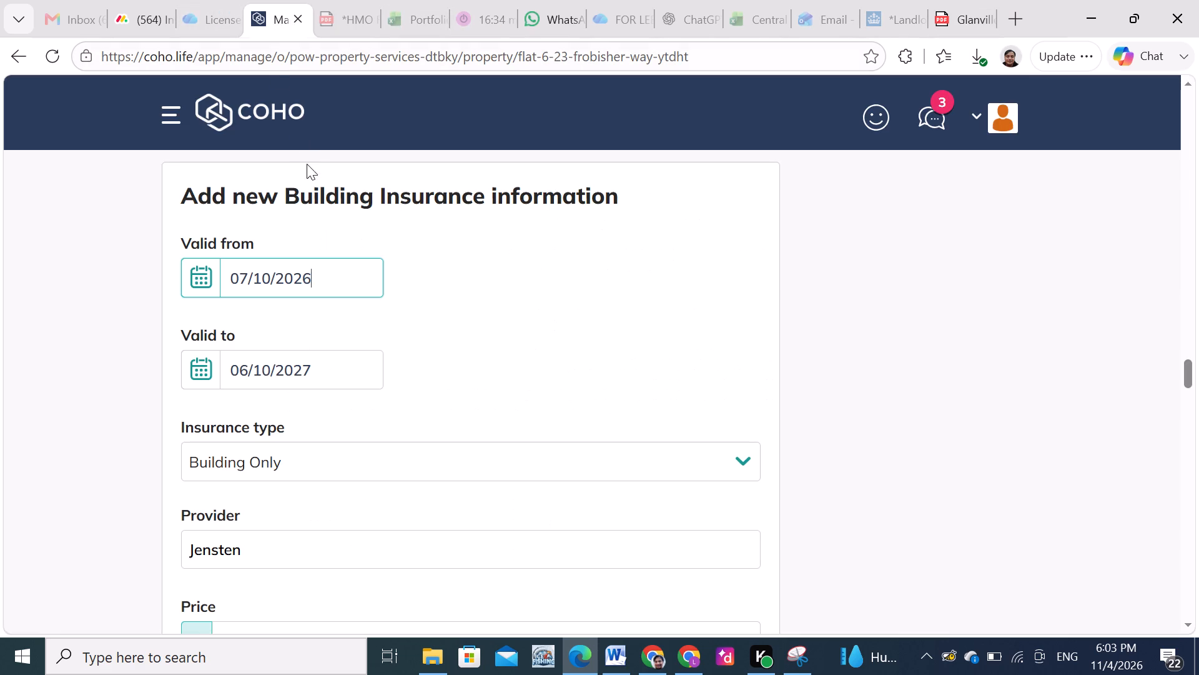
pyautogui.click(209, 374)
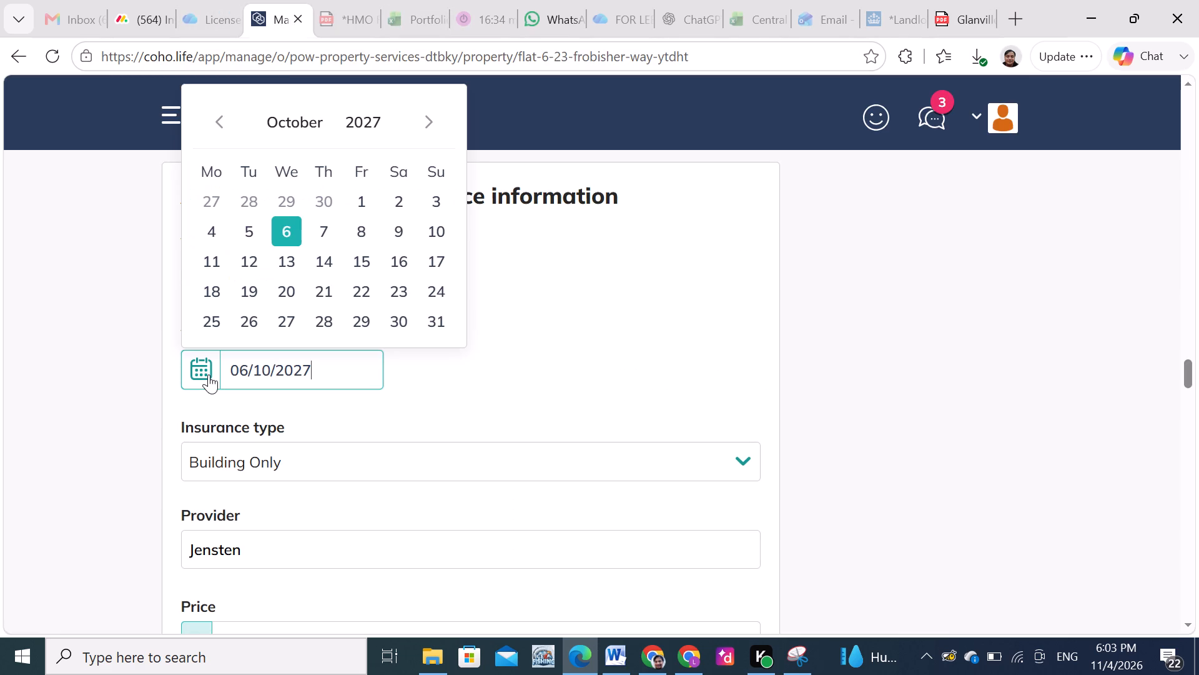
pyautogui.click(224, 127)
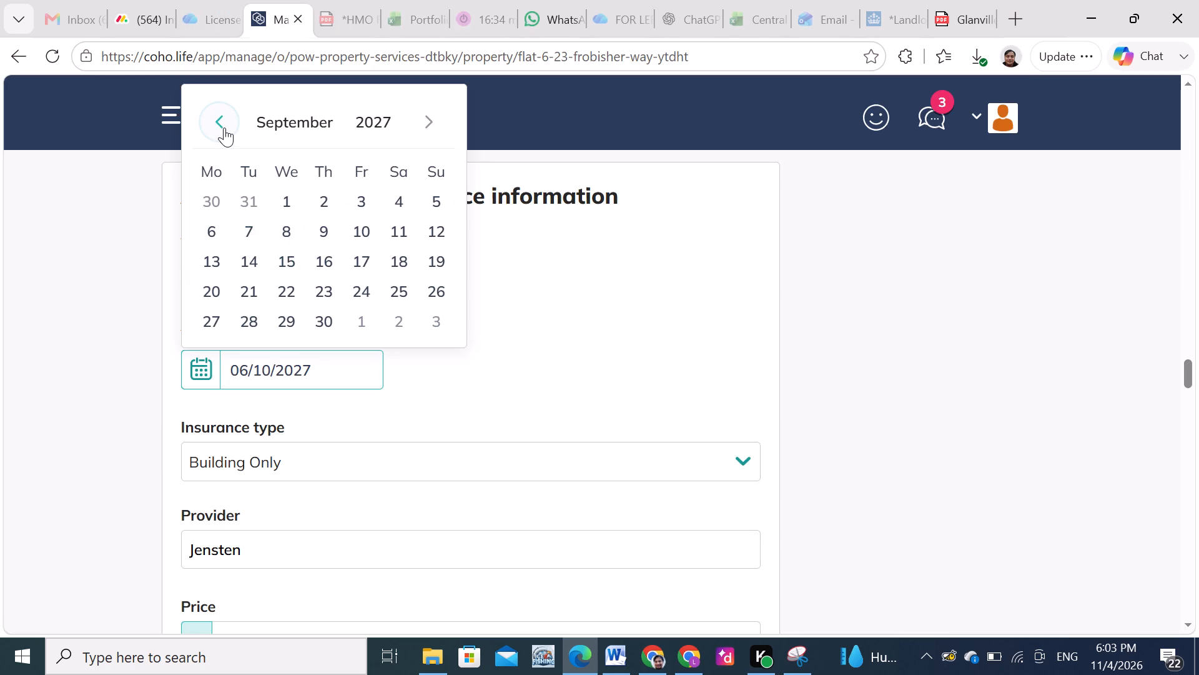
pyautogui.click(358, 199)
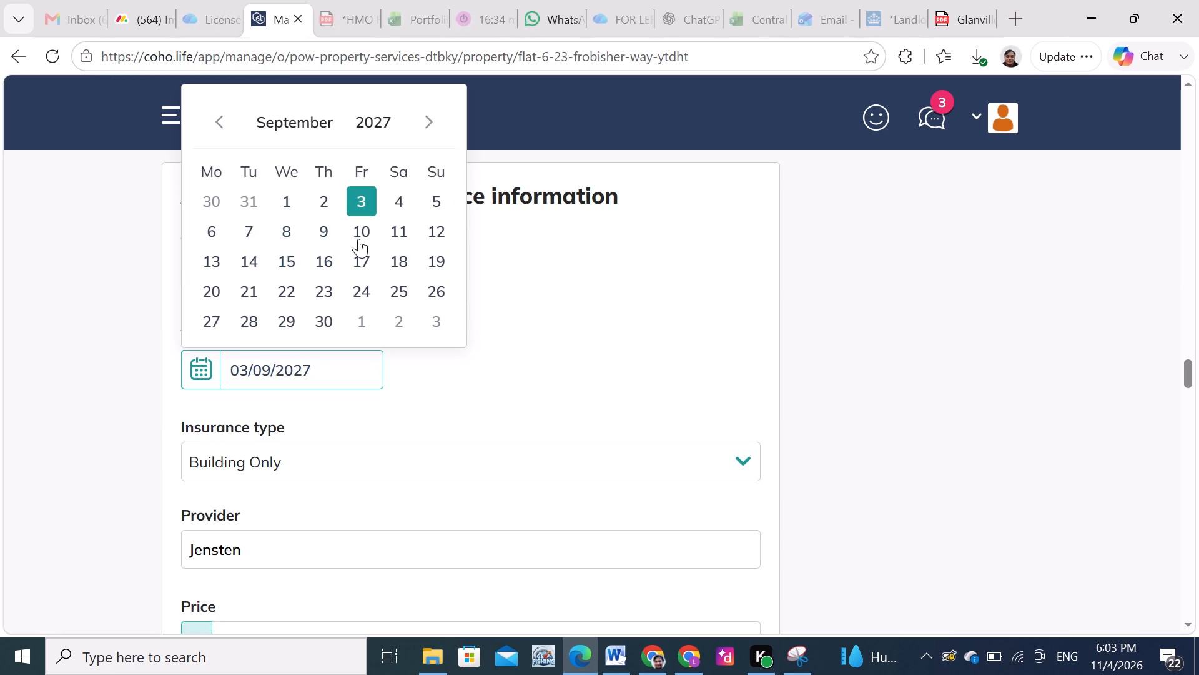
pyautogui.click(903, 359)
# Set the price of Flat 6's new Building Insurance record to £1451.86.
pyautogui.scroll(-2, 772, 396)
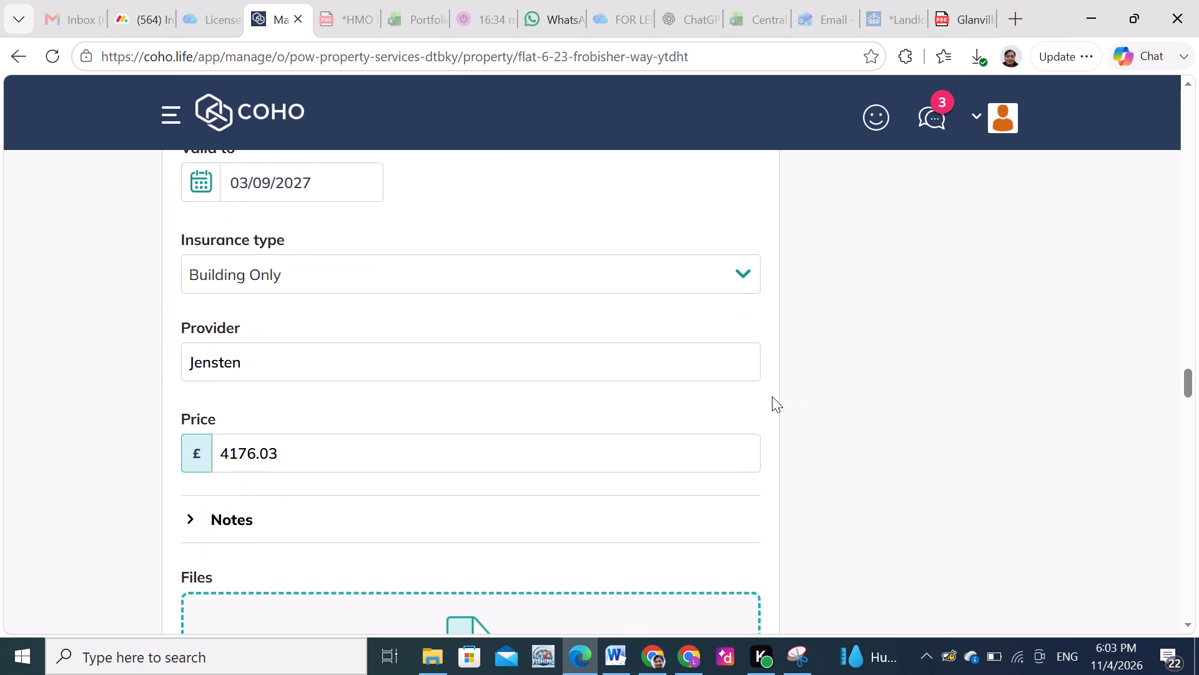
pyautogui.scroll(-1, 711, 387)
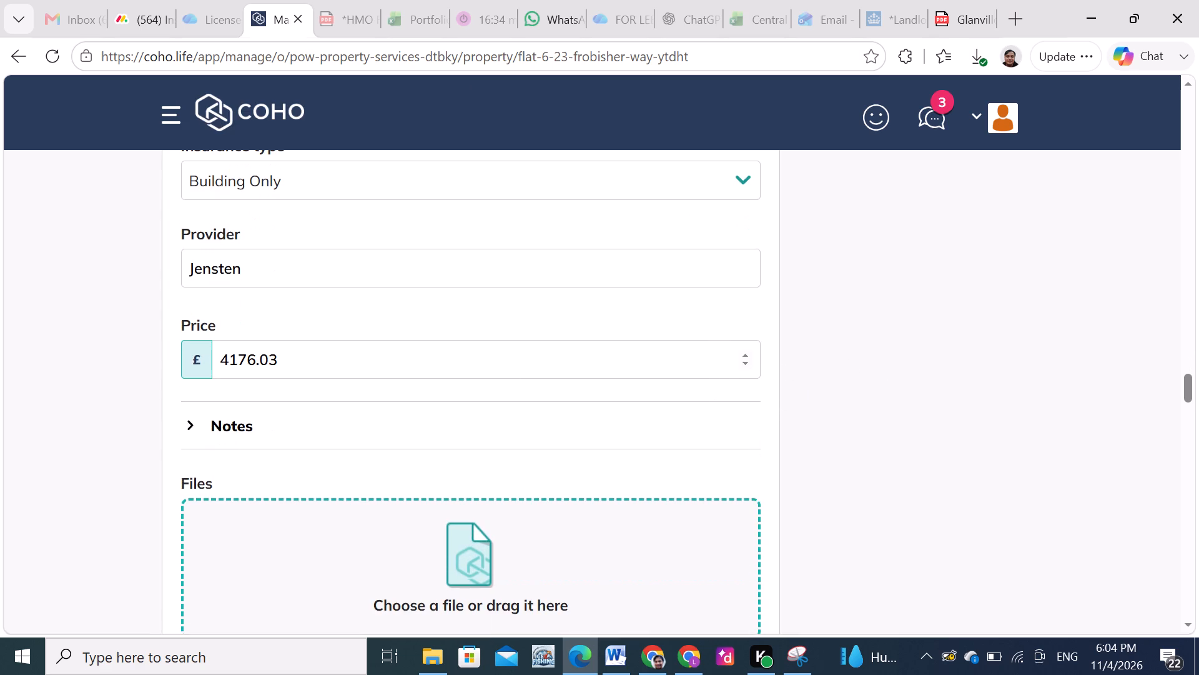
pyautogui.moveTo(293, 357); pyautogui.dragTo(192, 357)
pyautogui.press('1')
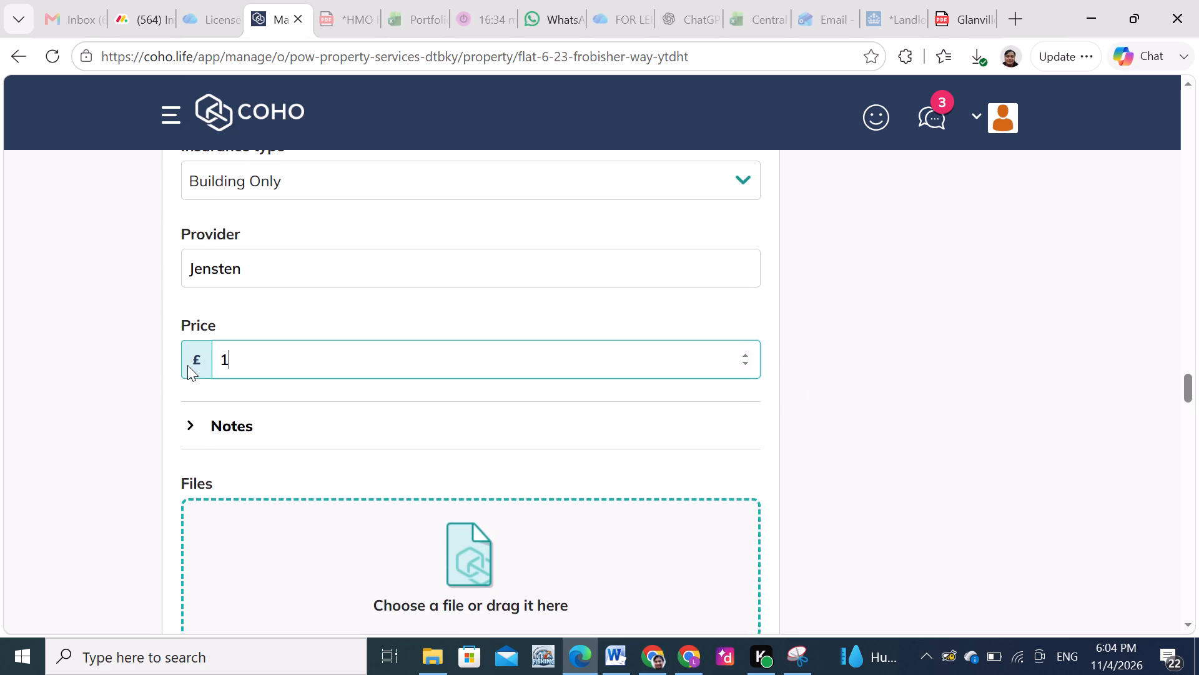
pyautogui.write('45')
pyautogui.write('1.')
pyautogui.write('86')
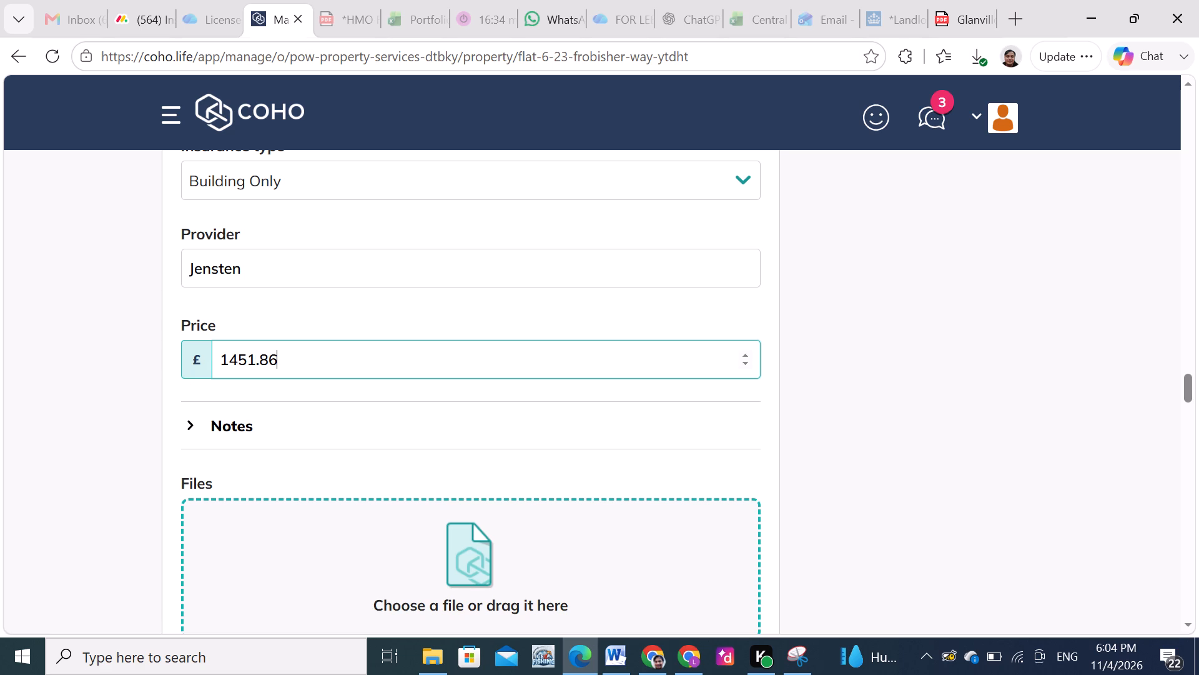
pyautogui.click(1102, 395)
pyautogui.scroll(-3, 1089, 401)
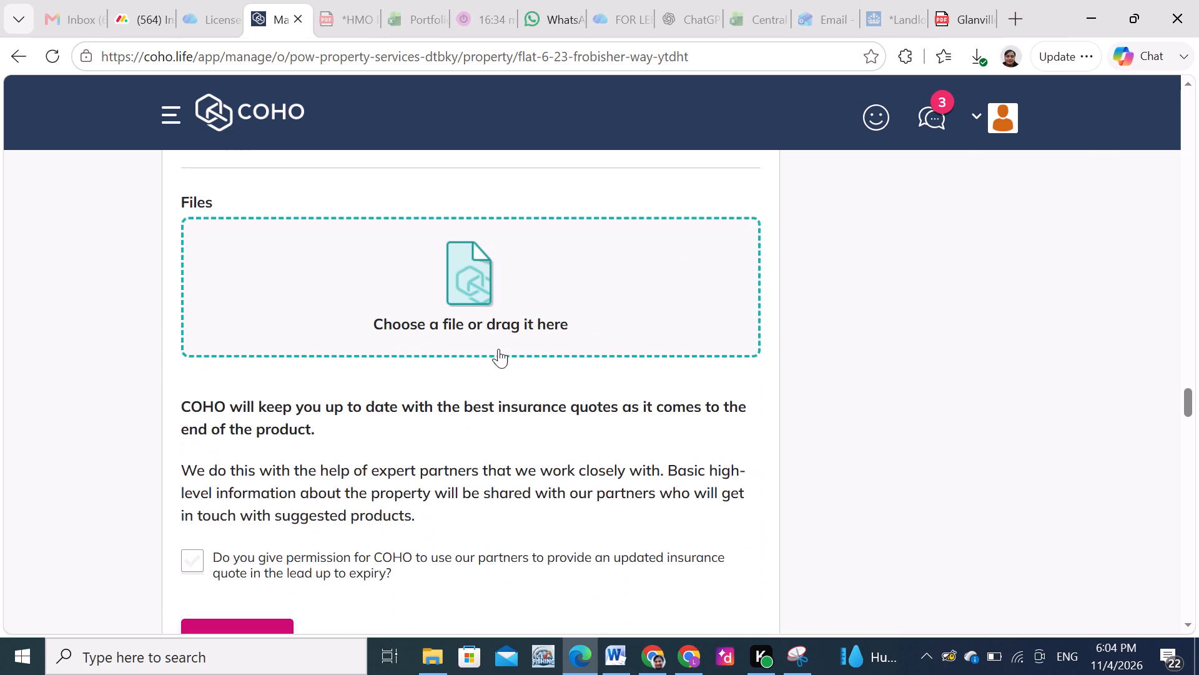
pyautogui.click(475, 296)
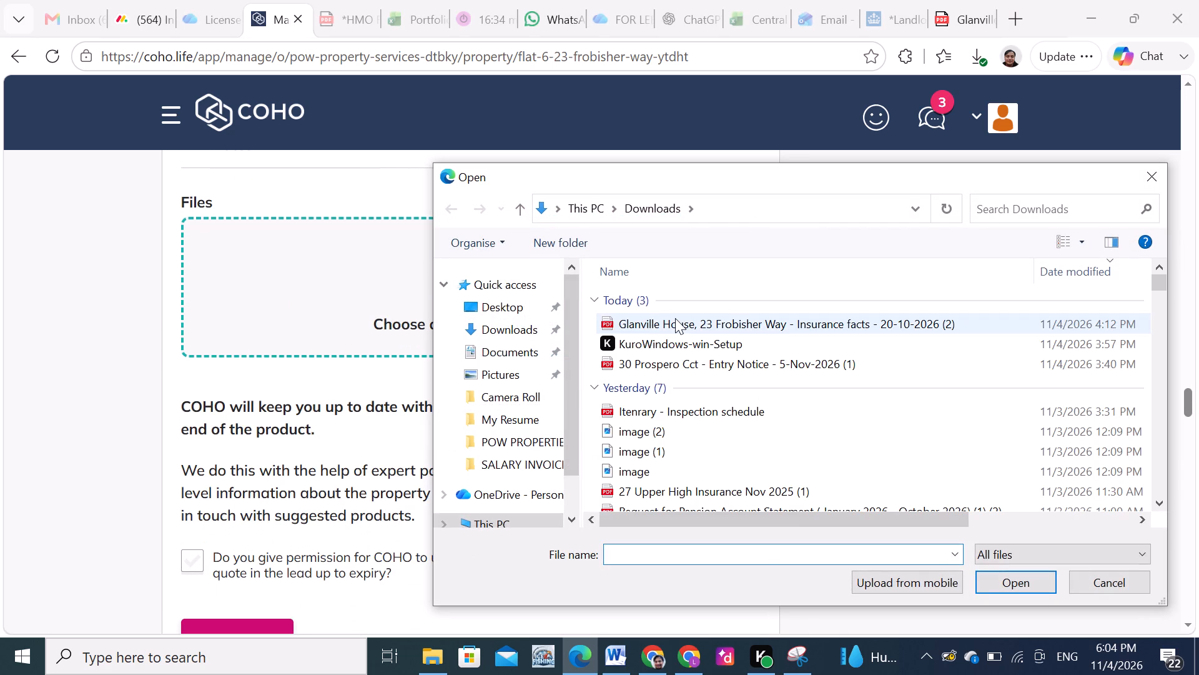
pyautogui.click(675, 318)
pyautogui.moveTo(1014, 584); pyautogui.dragTo(1009, 584)
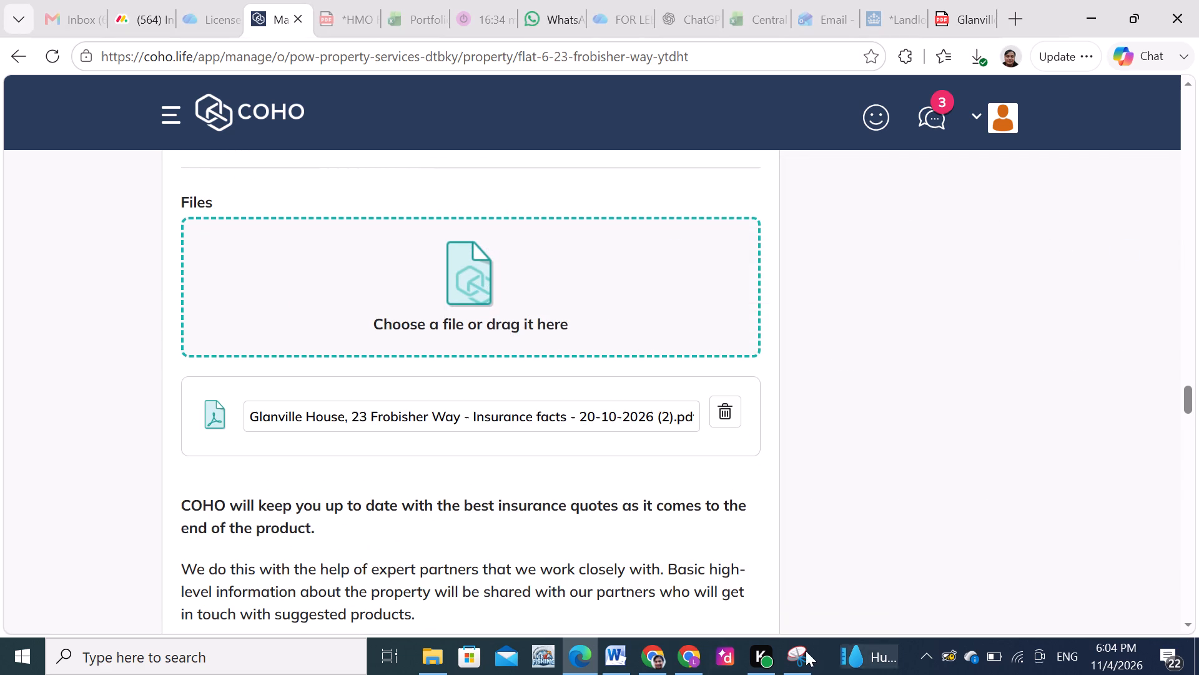
pyautogui.scroll(-3, 811, 484)
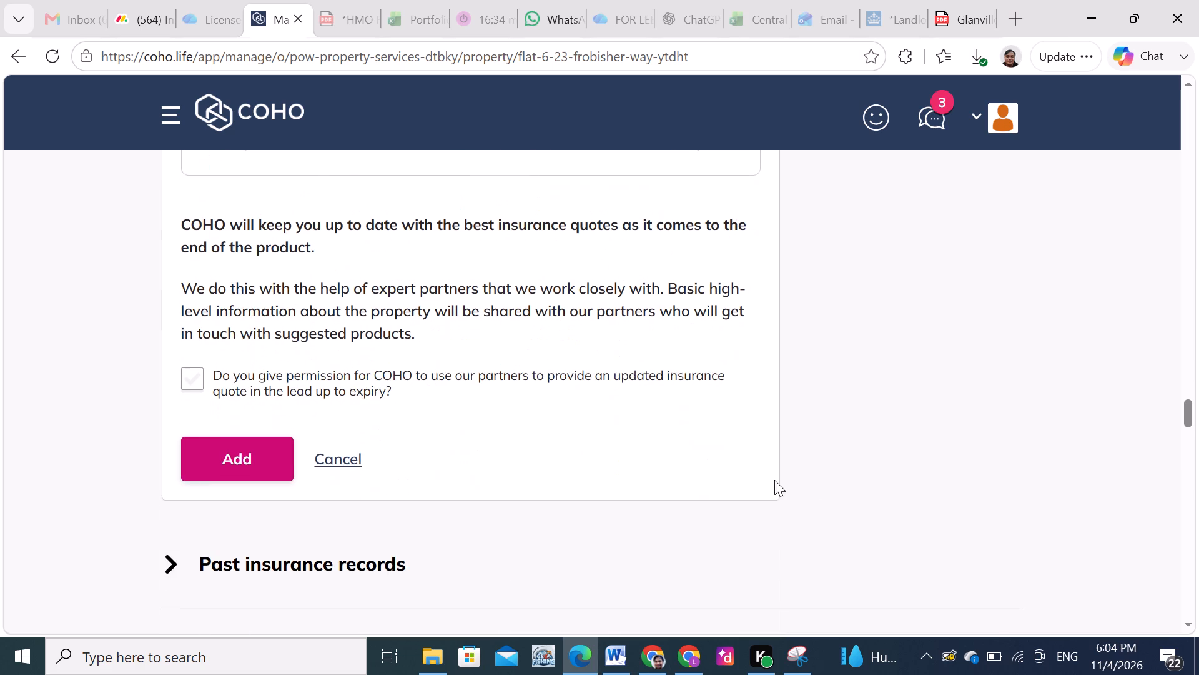
pyautogui.click(245, 465)
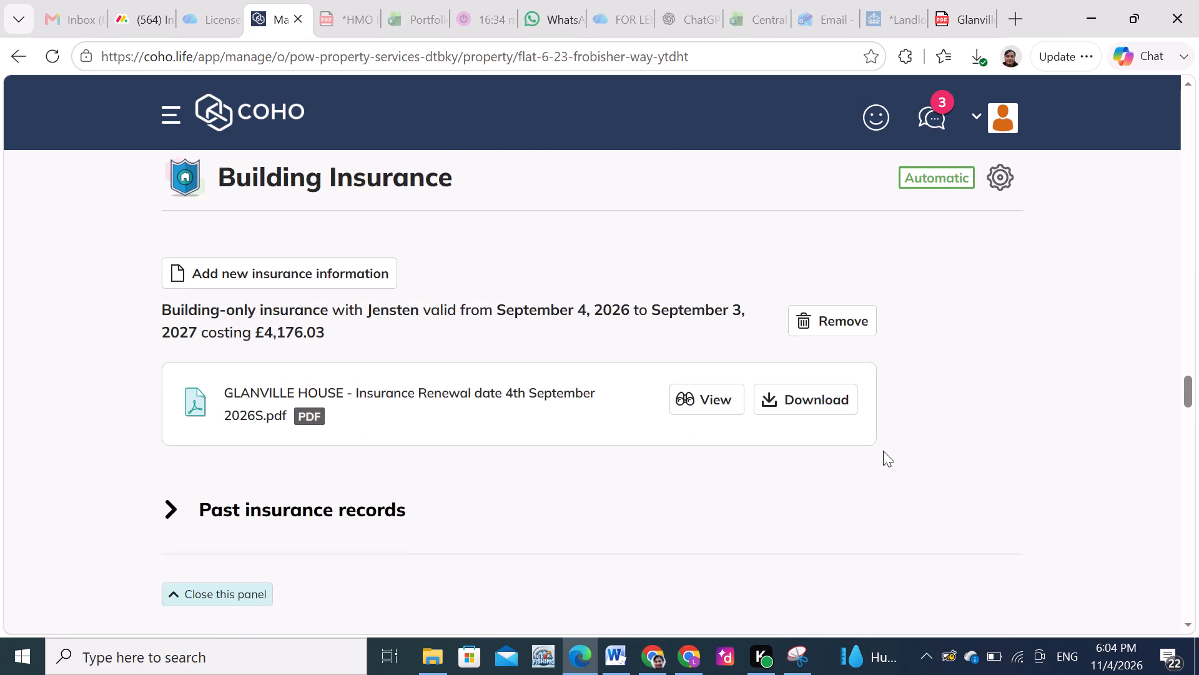
pyautogui.scroll(4, 882, 451)
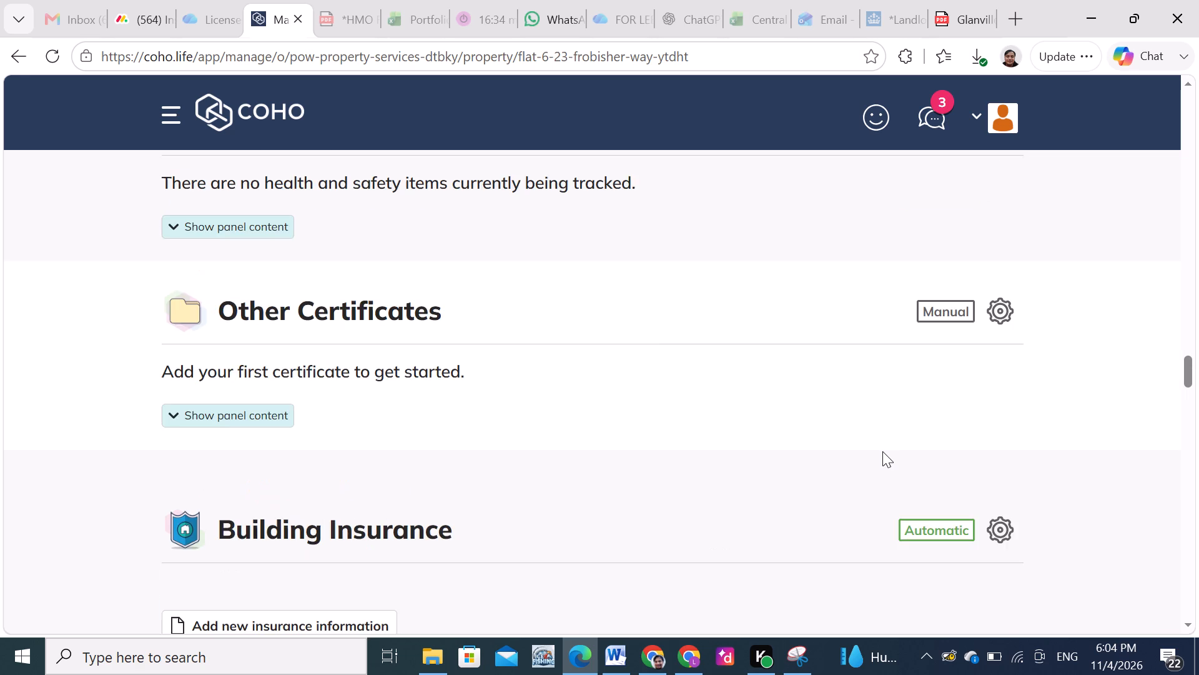
pyautogui.scroll(17, 882, 451)
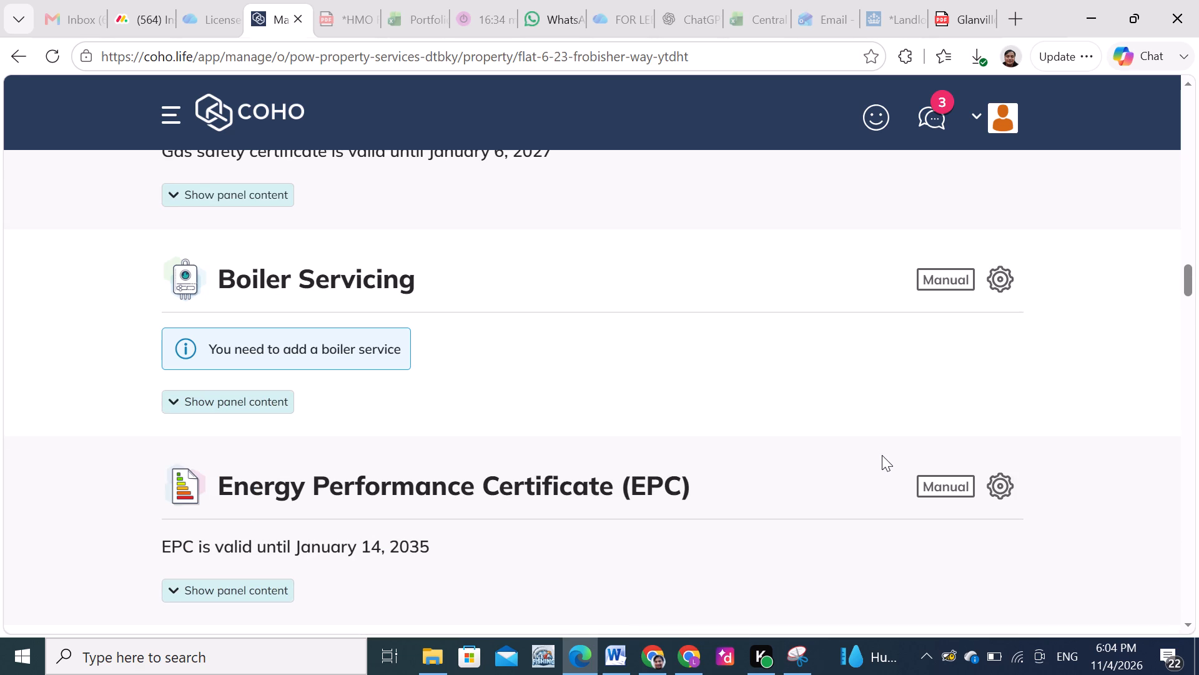
pyautogui.scroll(18, 880, 456)
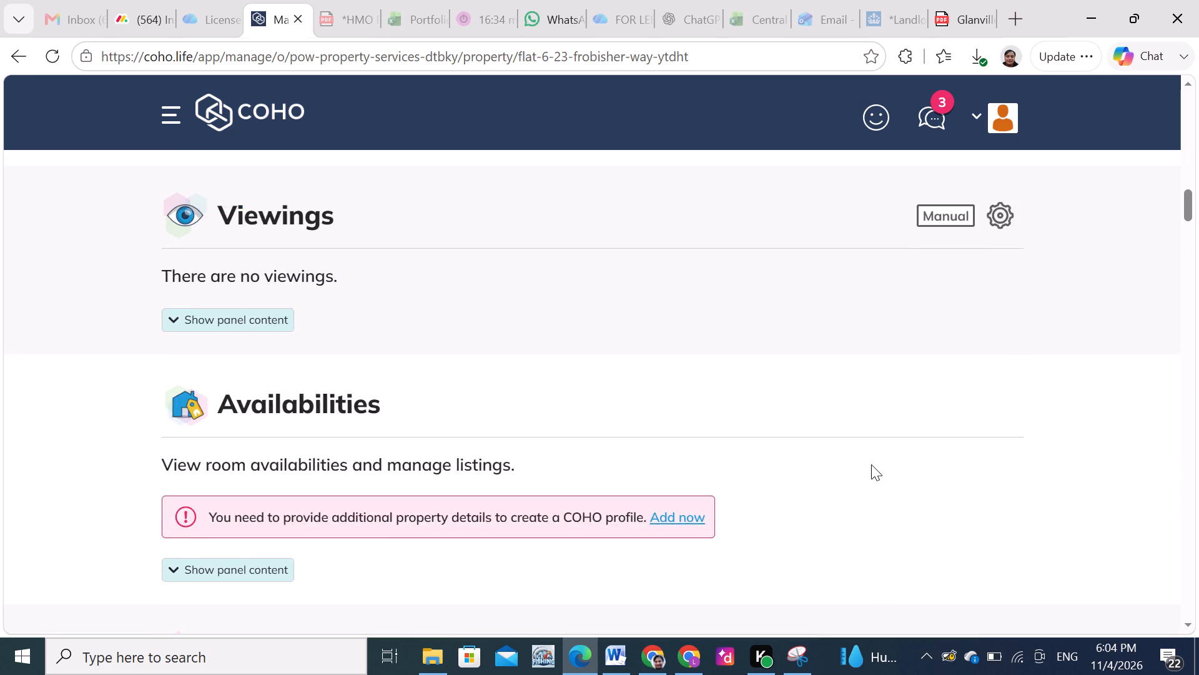
pyautogui.scroll(11, 869, 466)
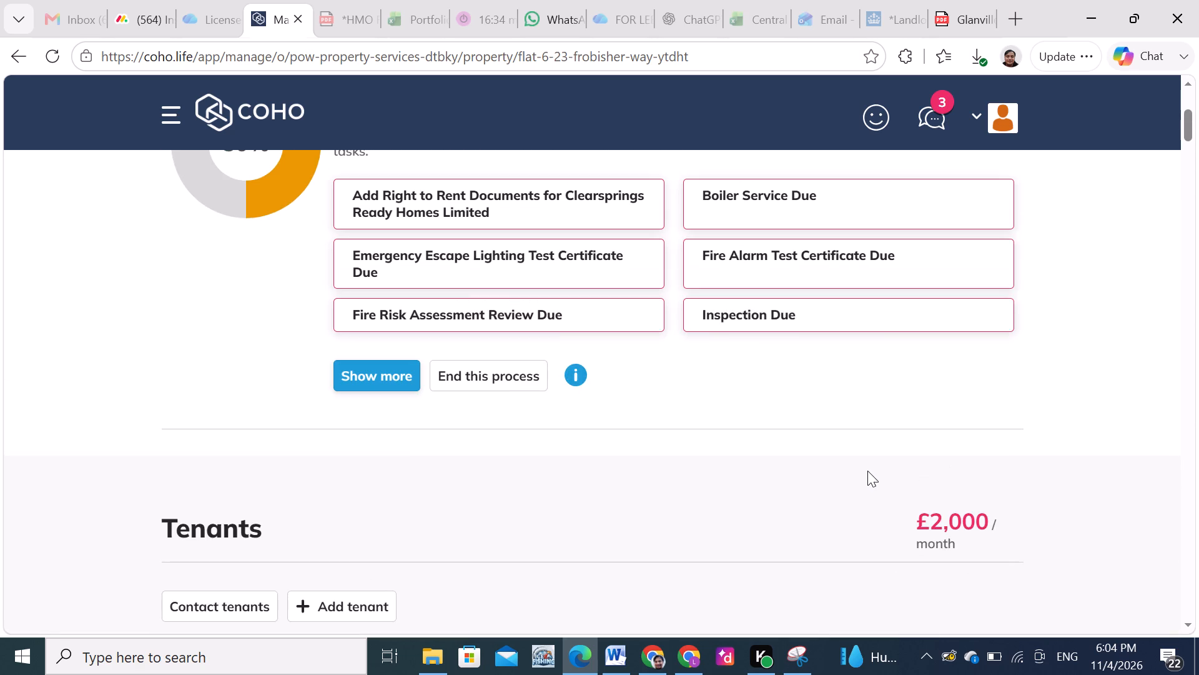
pyautogui.scroll(4, 867, 471)
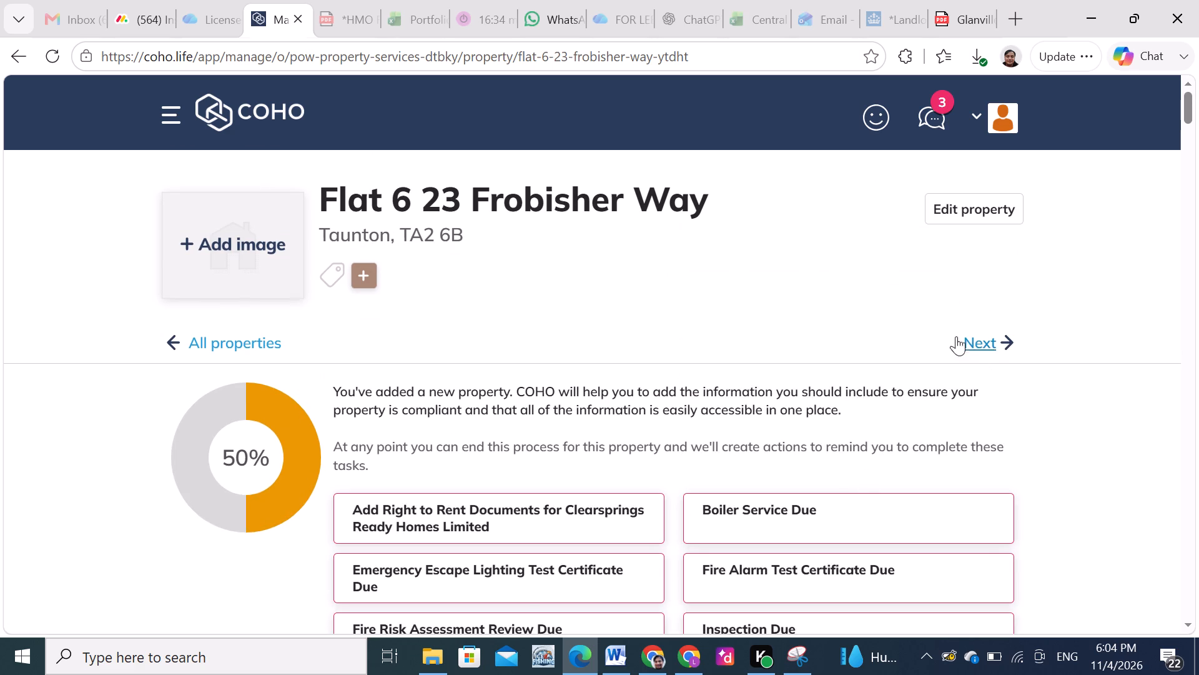
pyautogui.click(990, 339)
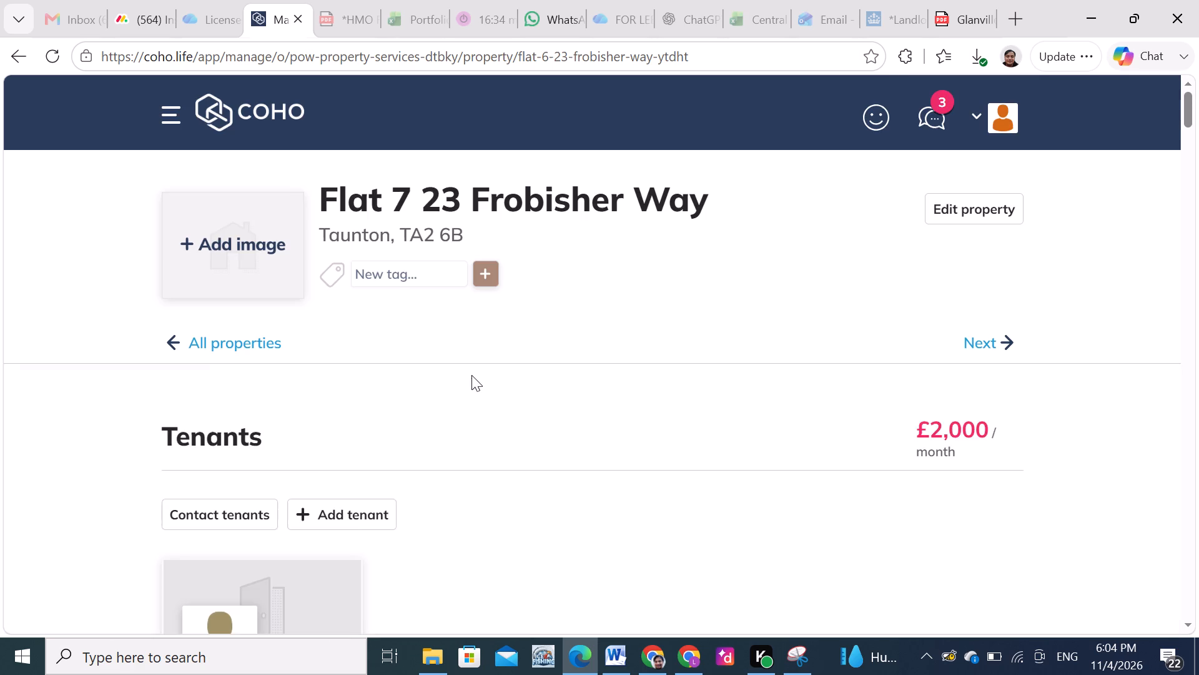
# Start a new Building Insurance record for Flat 7 and set its valid-from date to 07/10/2026.
pyautogui.scroll(-4, 431, 414)
pyautogui.scroll(-1, 352, 473)
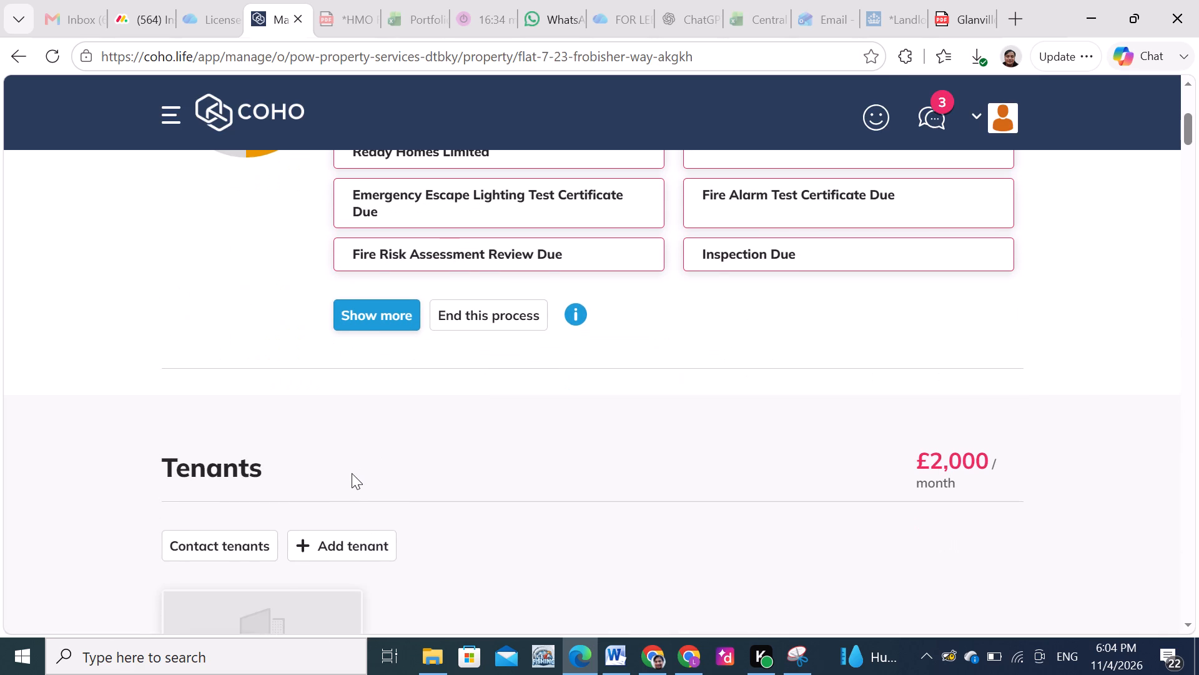
pyautogui.scroll(-5, 352, 473)
pyautogui.scroll(-9, 604, 474)
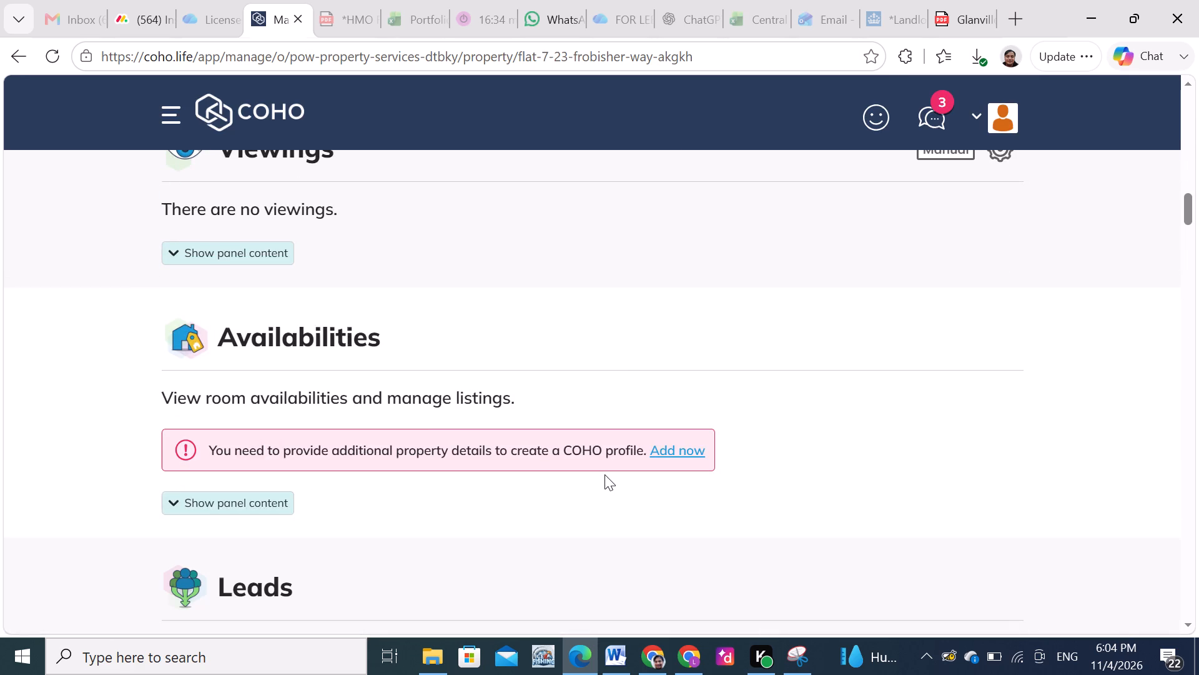
pyautogui.scroll(-14, 604, 474)
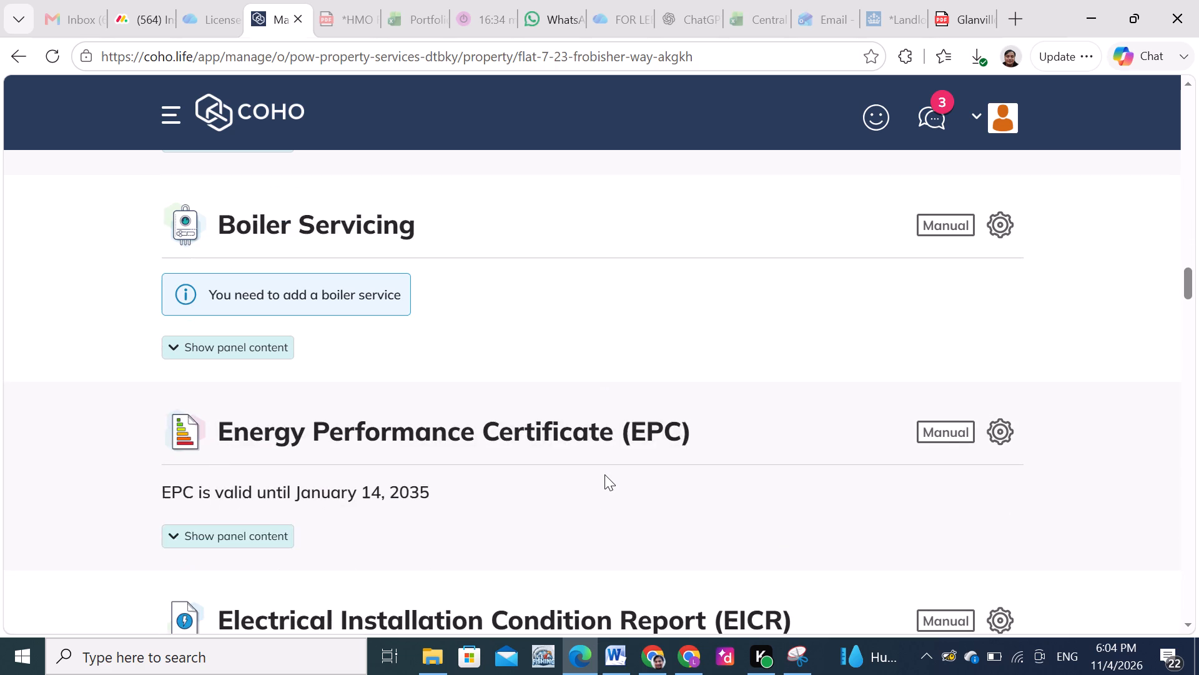
pyautogui.scroll(-12, 604, 474)
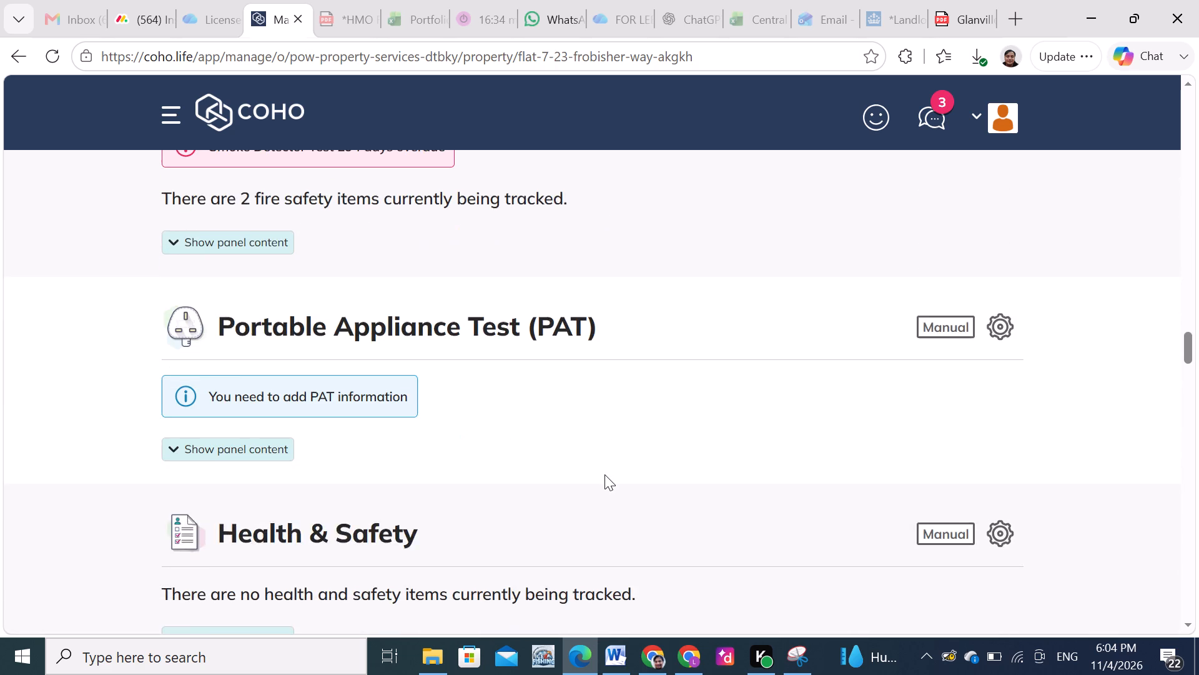
pyautogui.scroll(-9, 604, 474)
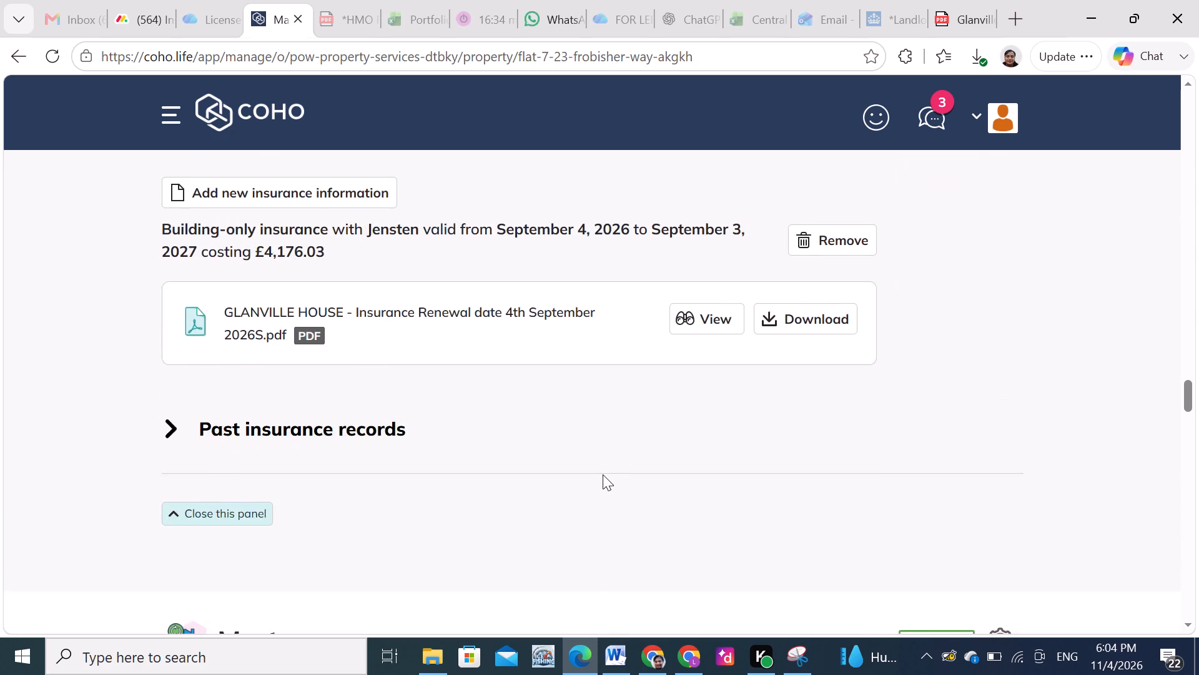
pyautogui.scroll(2, 602, 474)
pyautogui.click(342, 381)
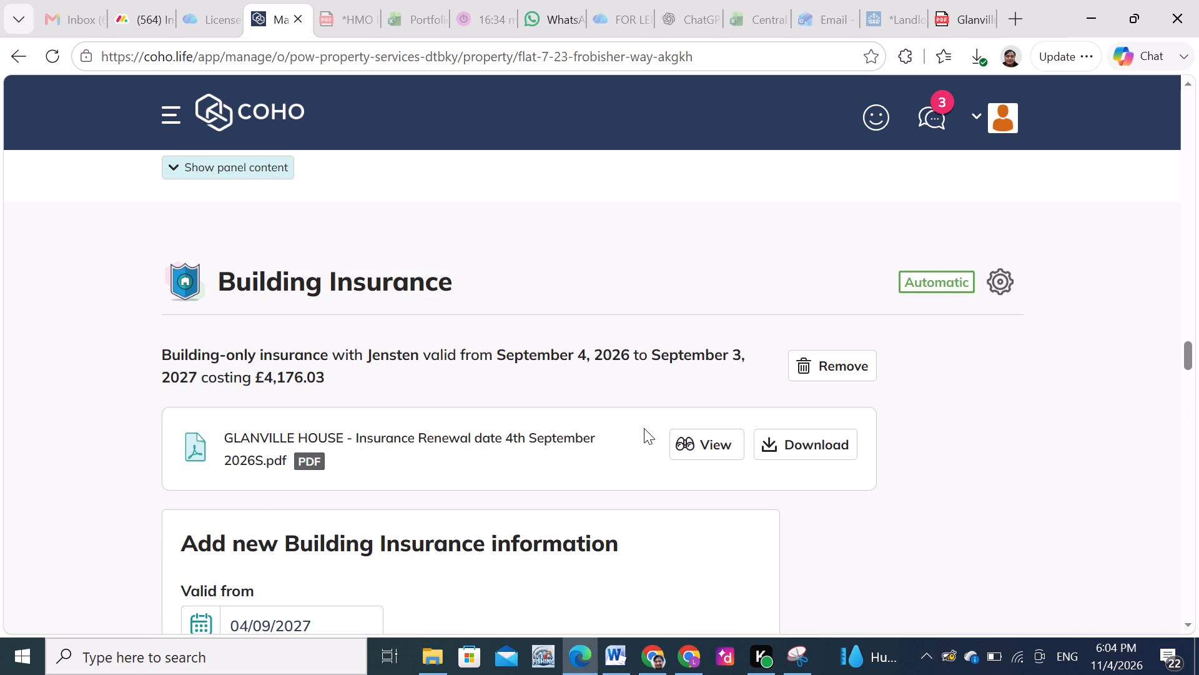
pyautogui.scroll(-3, 636, 429)
pyautogui.click(199, 345)
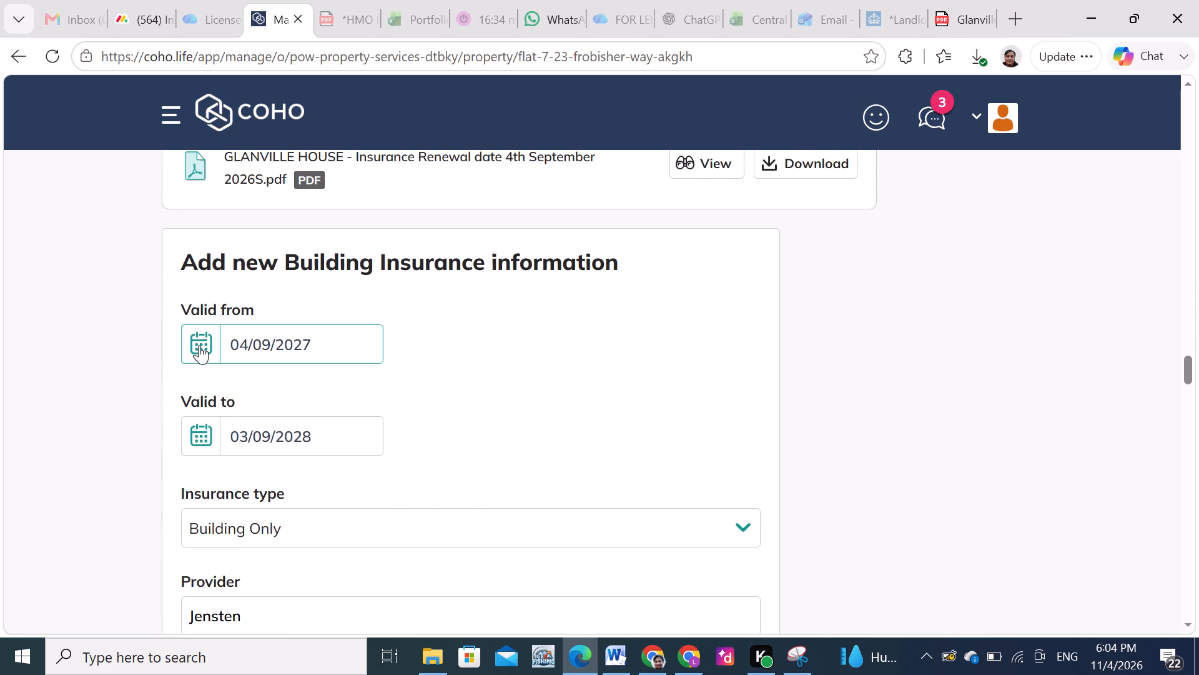
pyautogui.click(382, 404)
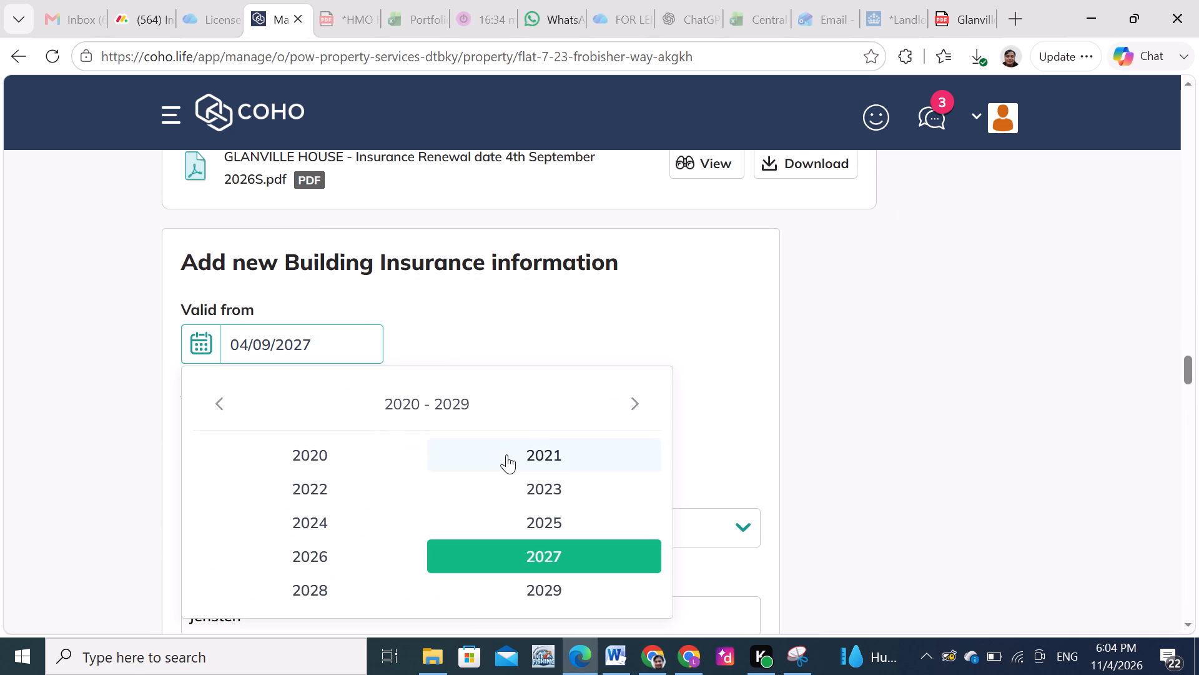
pyautogui.click(313, 557)
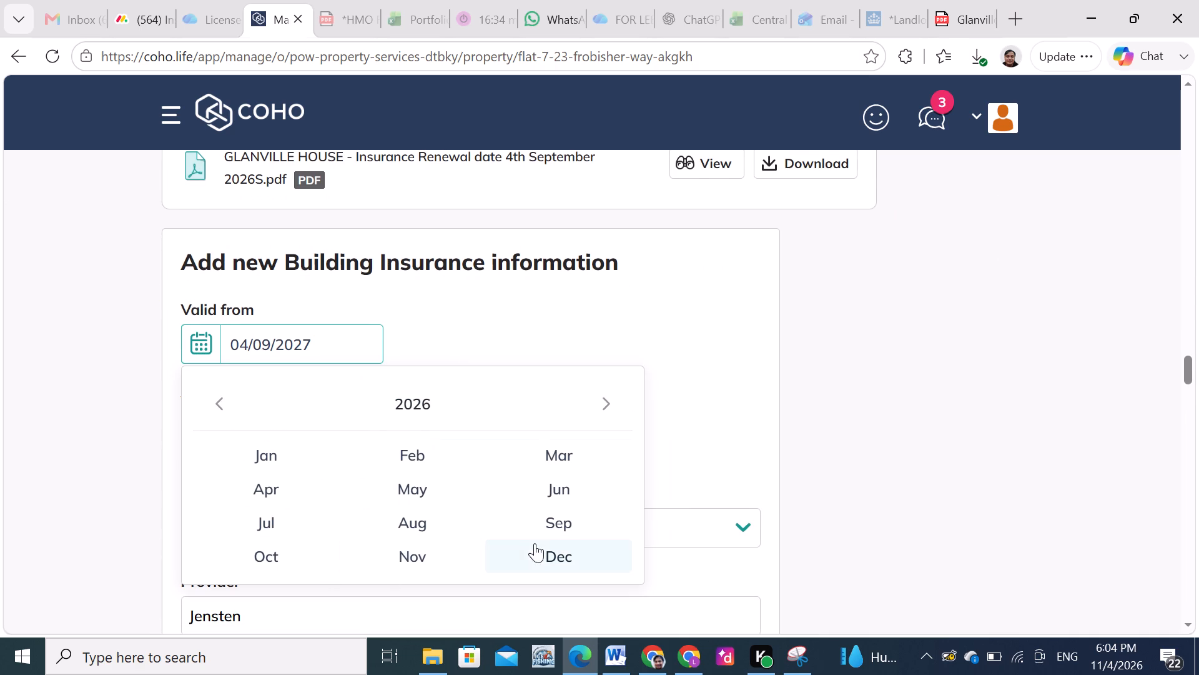
pyautogui.click(262, 564)
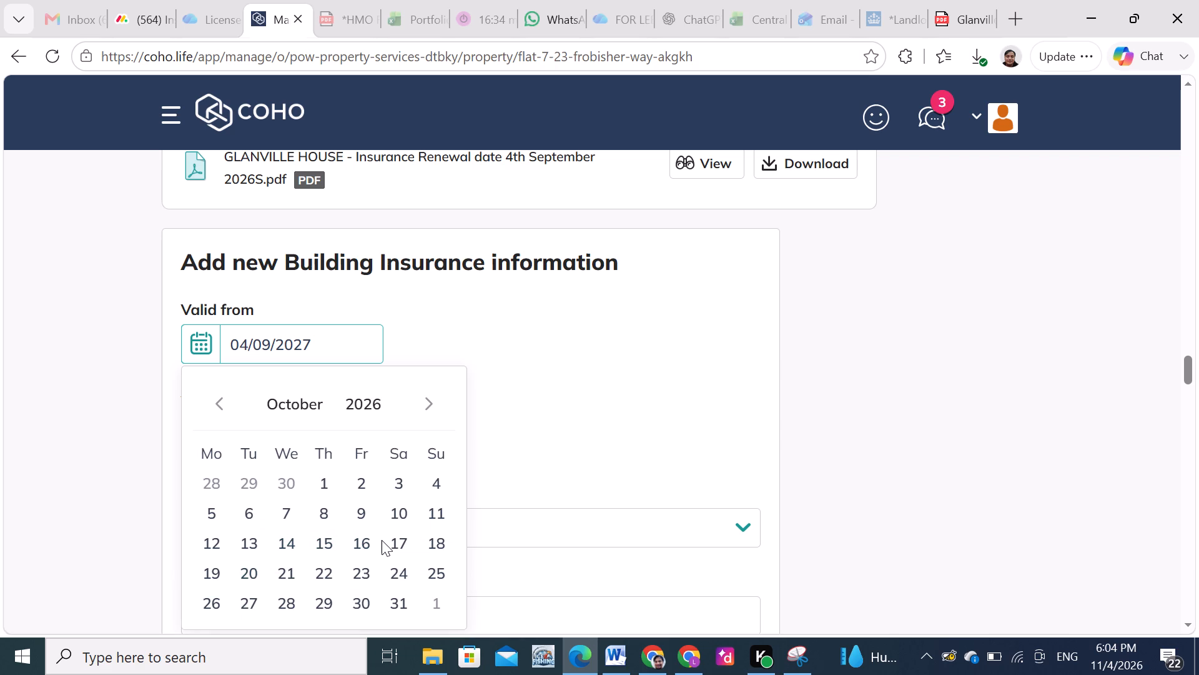
pyautogui.click(287, 514)
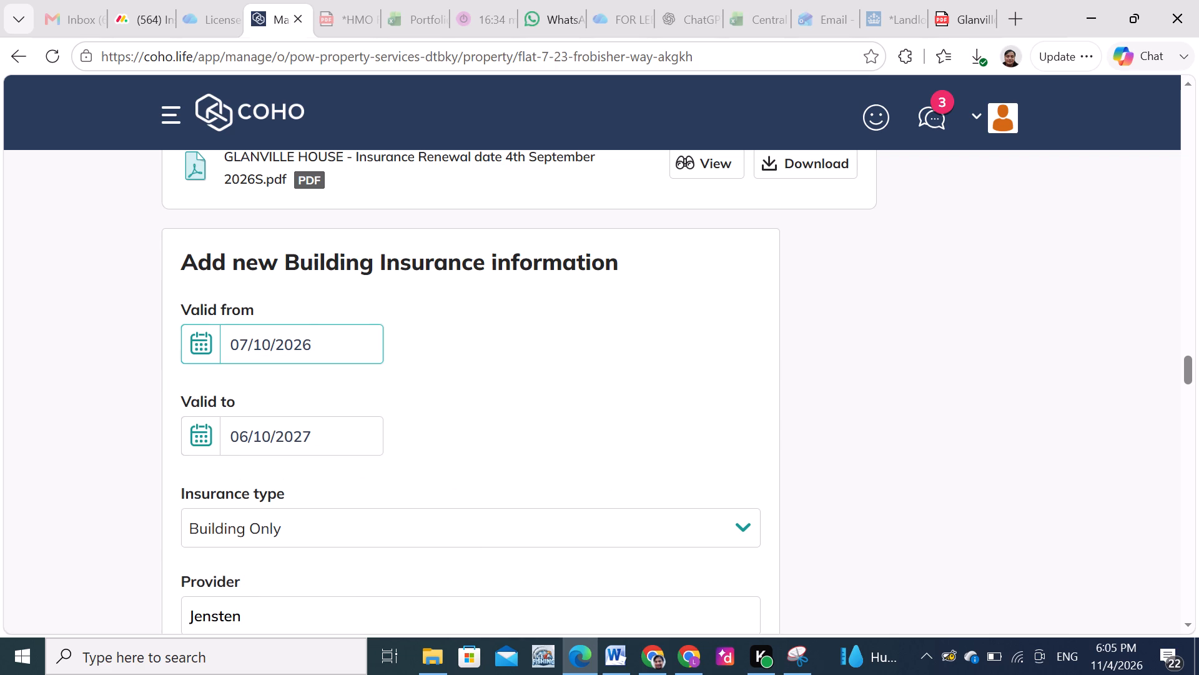
# Set the valid-to date of Flat 7's new Building Insurance record to 03/09/2027.
pyautogui.click(212, 435)
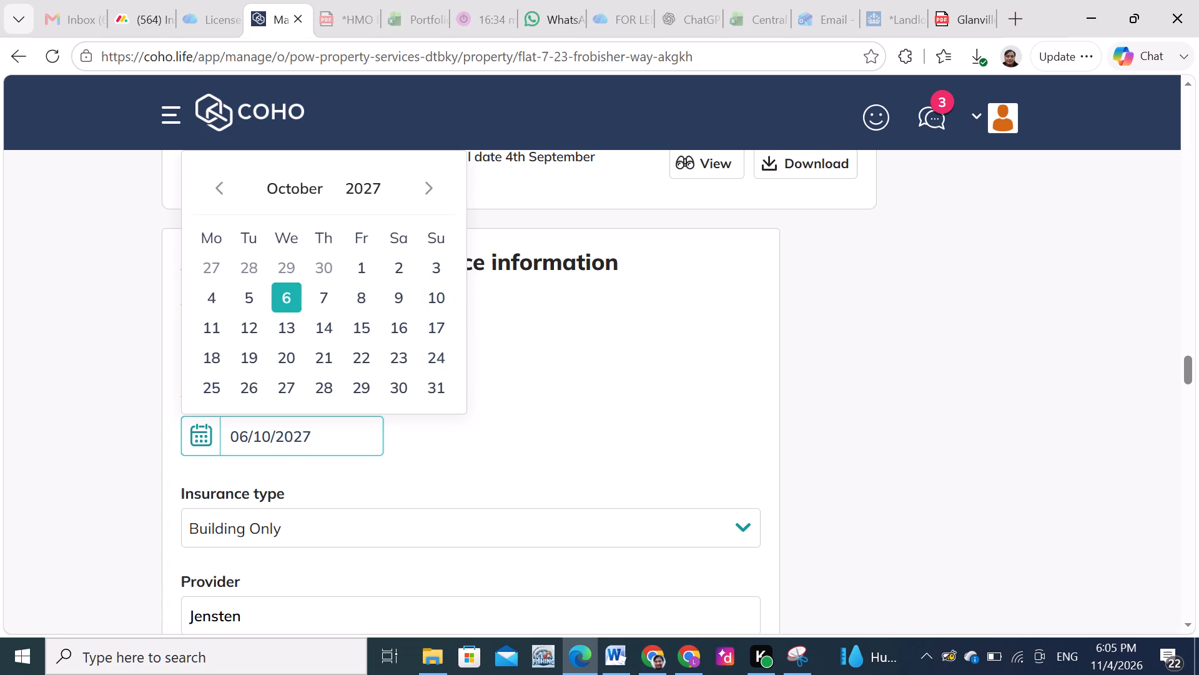
pyautogui.click(222, 188)
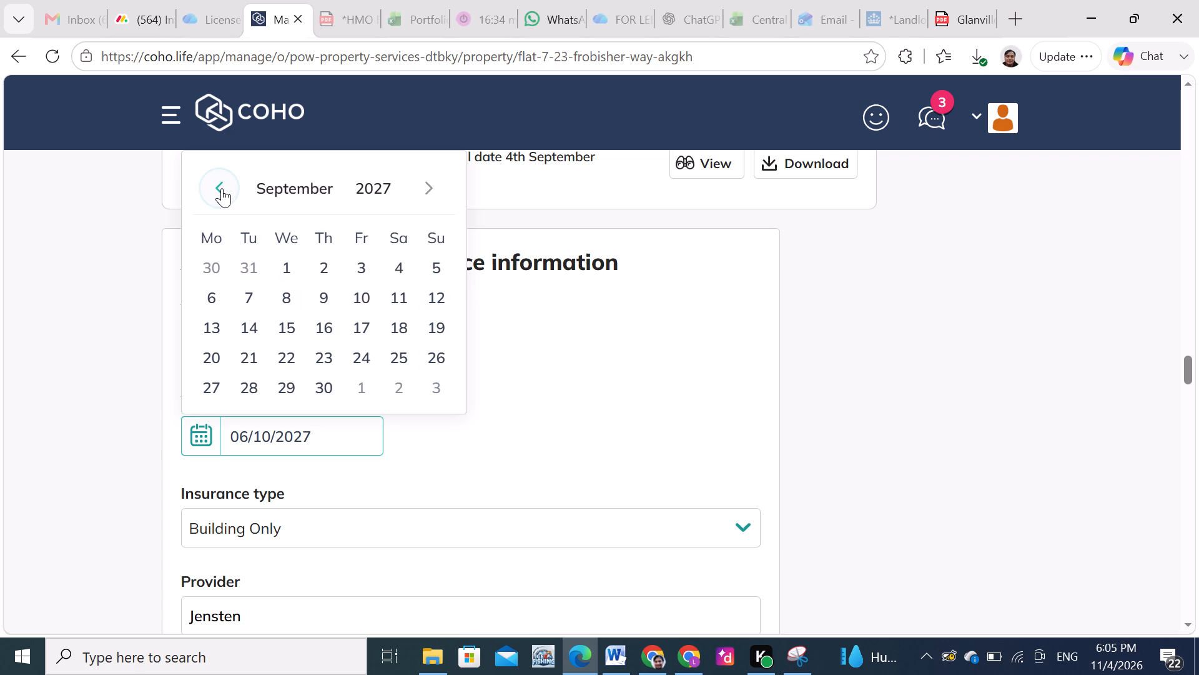
pyautogui.click(358, 266)
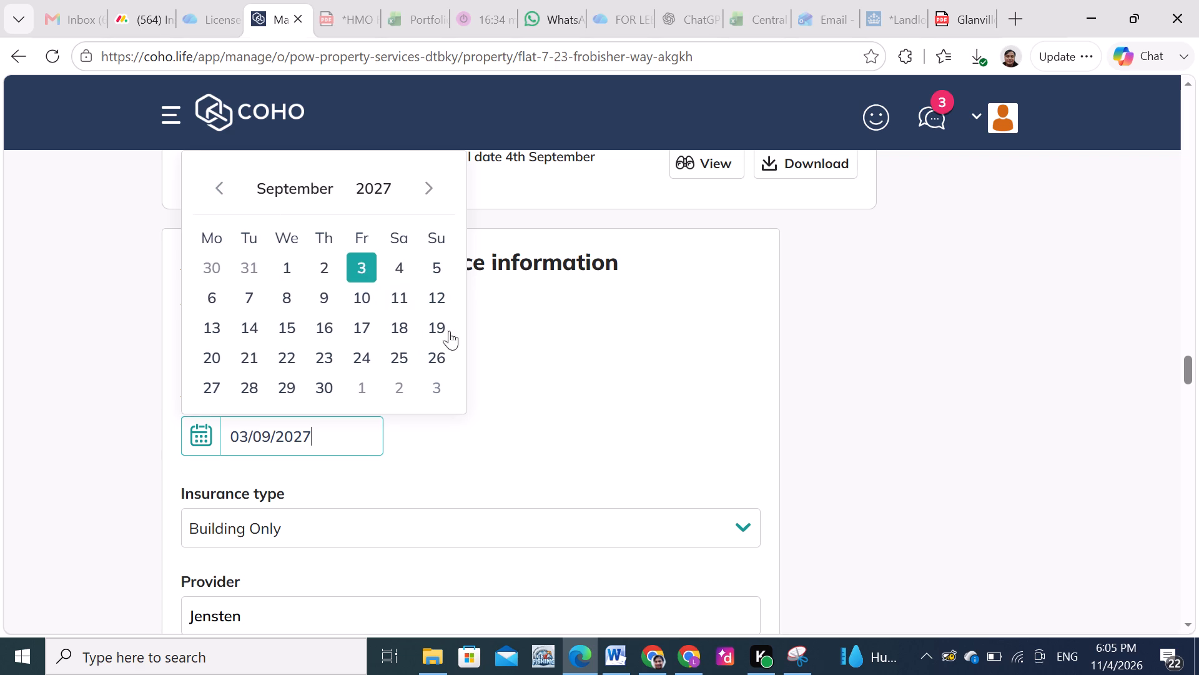
pyautogui.click(662, 408)
pyautogui.scroll(-3, 662, 408)
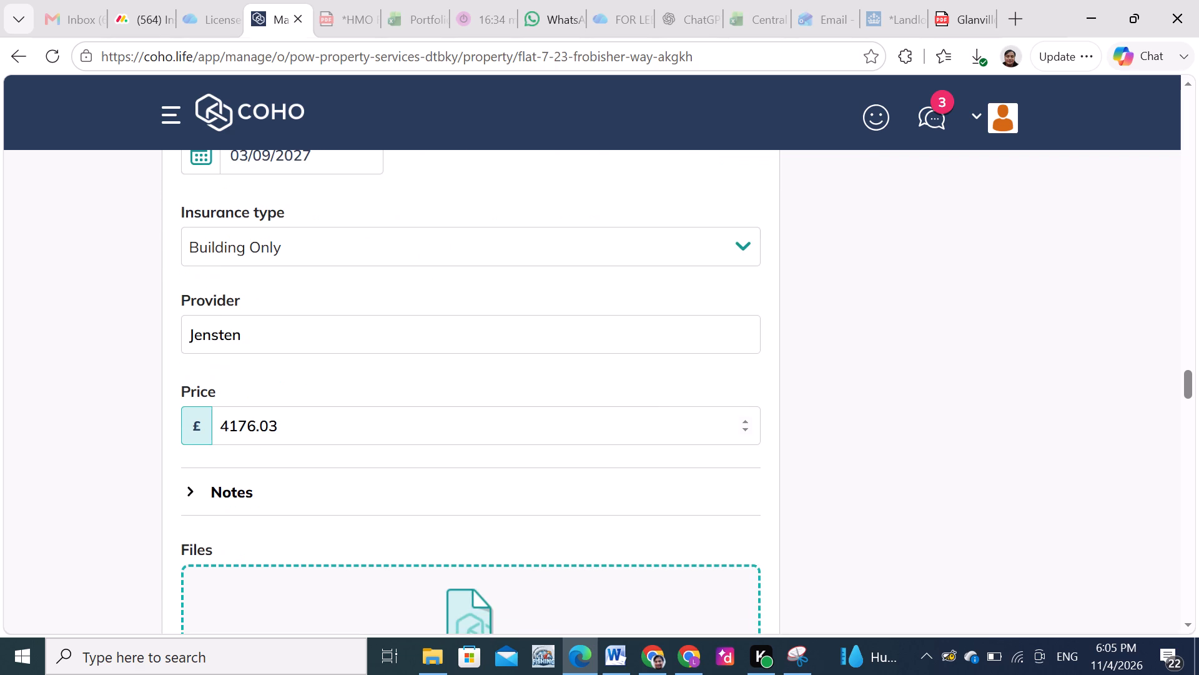
pyautogui.moveTo(306, 423); pyautogui.dragTo(211, 421)
pyautogui.write('145')
pyautogui.write('1.')
pyautogui.write('86')
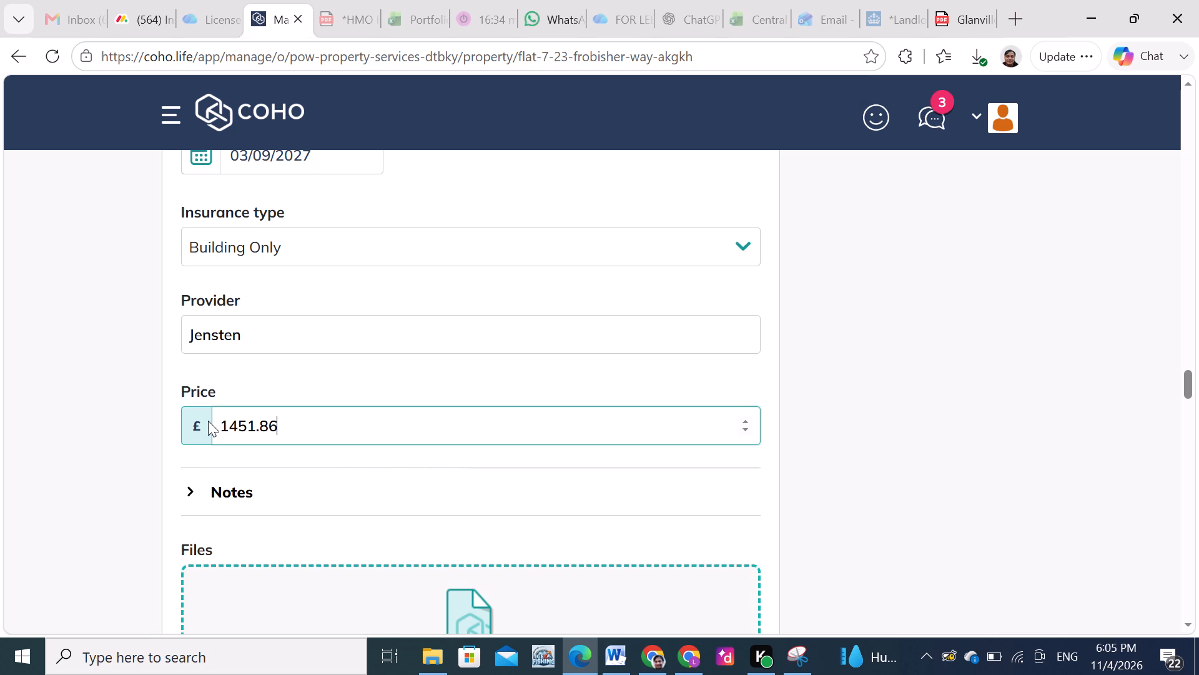
pyautogui.click(969, 21)
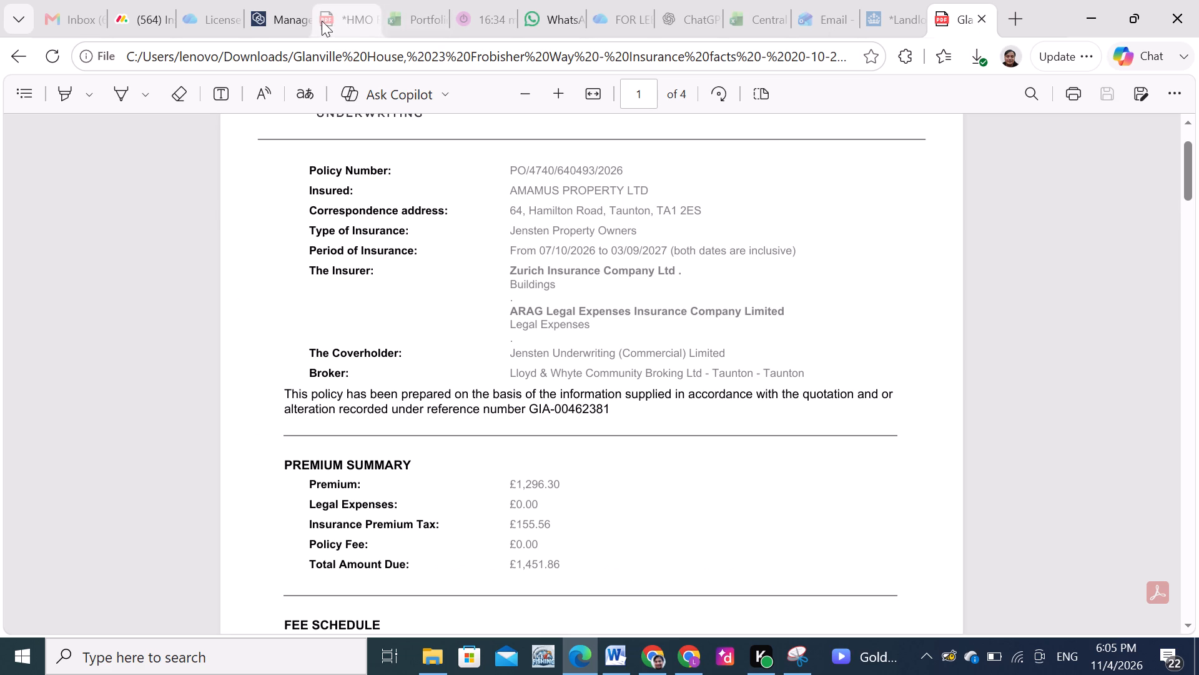
pyautogui.click(281, 21)
pyautogui.click(1086, 468)
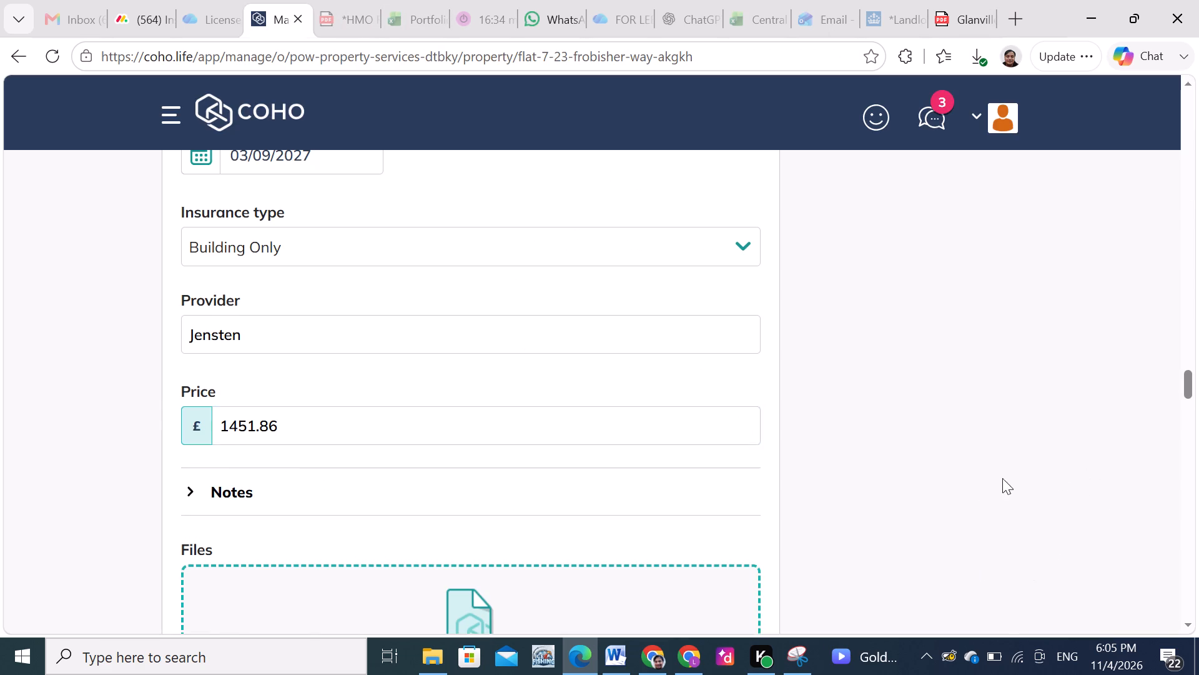
pyautogui.scroll(-2, 992, 479)
pyautogui.click(476, 426)
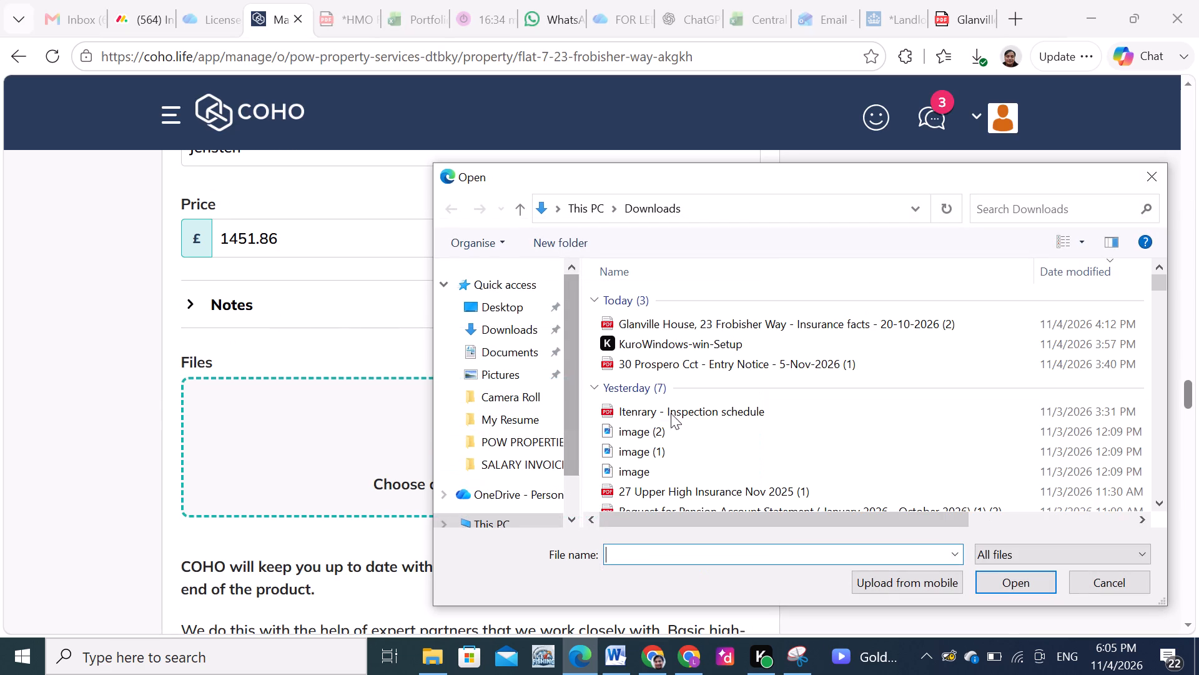
pyautogui.click(741, 319)
pyautogui.click(1017, 576)
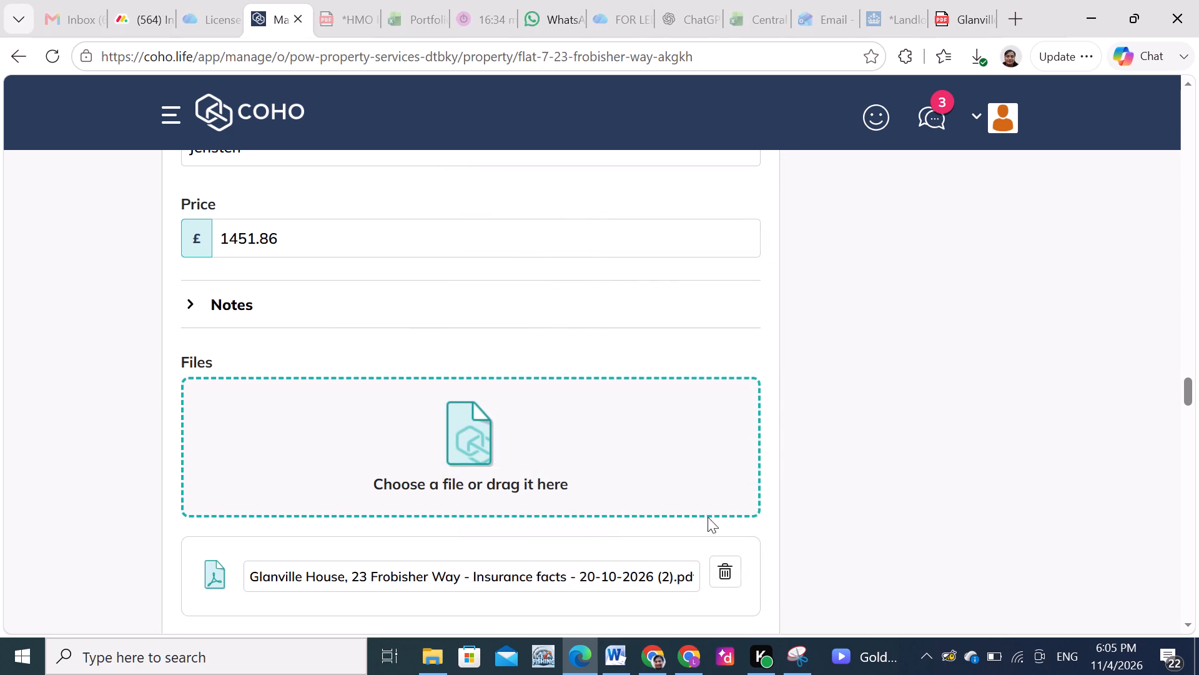
pyautogui.scroll(-4, 852, 431)
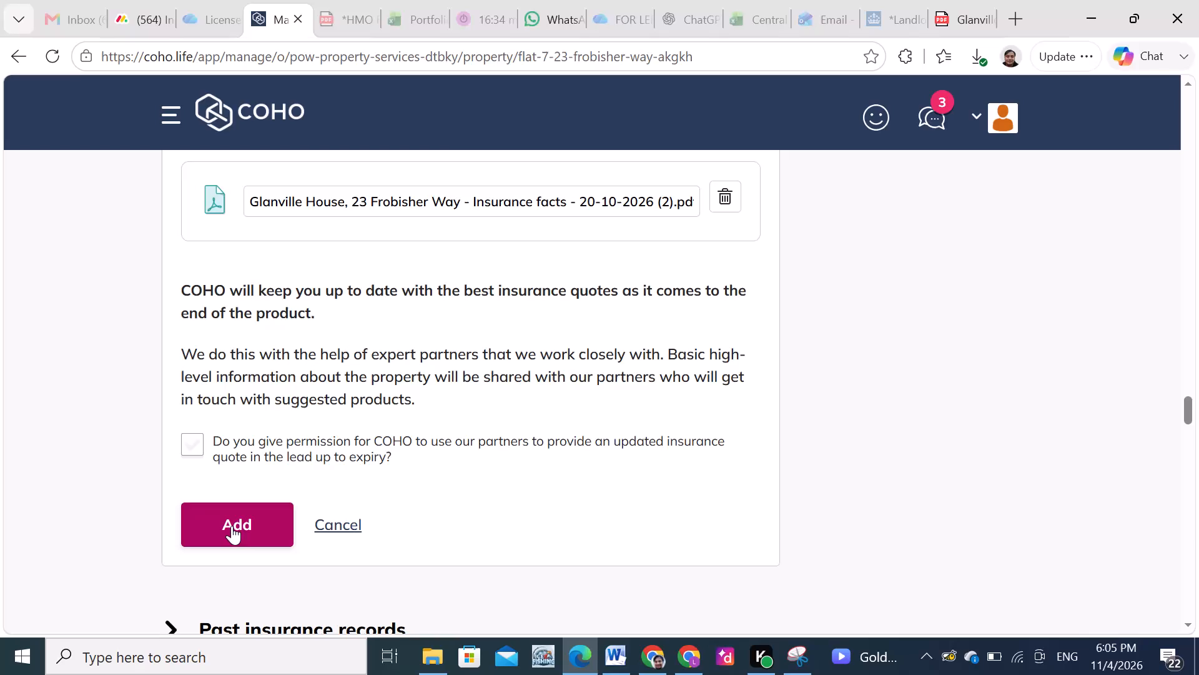
pyautogui.click(232, 526)
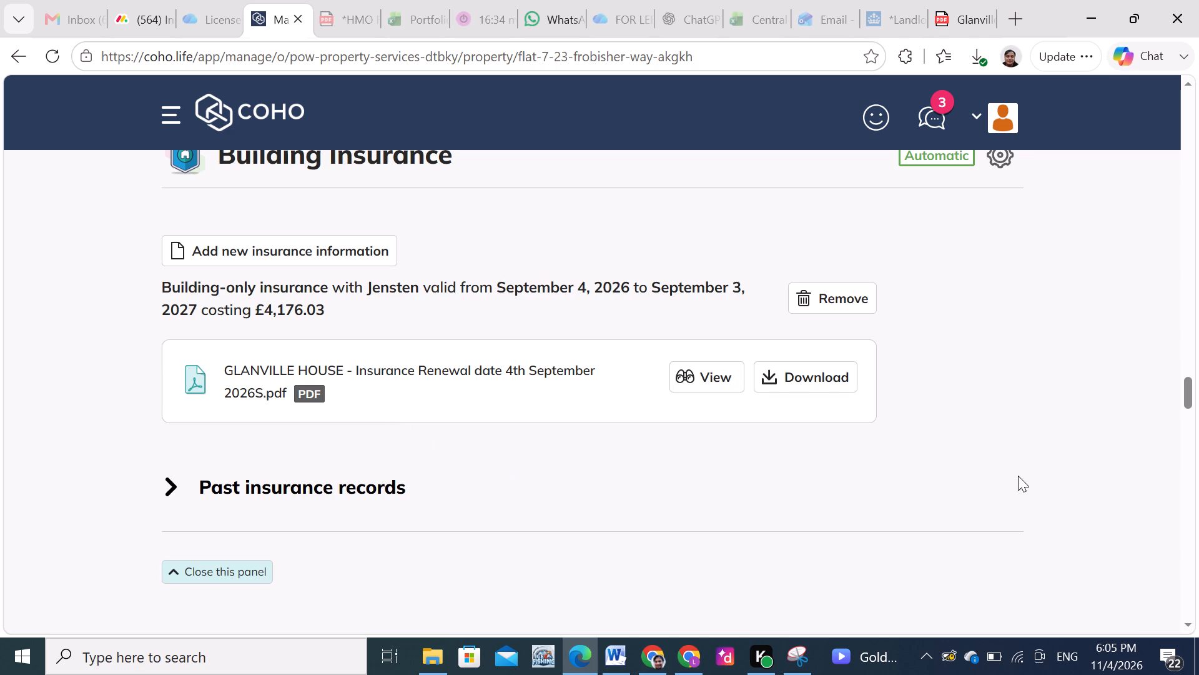
pyautogui.scroll(5, 1018, 475)
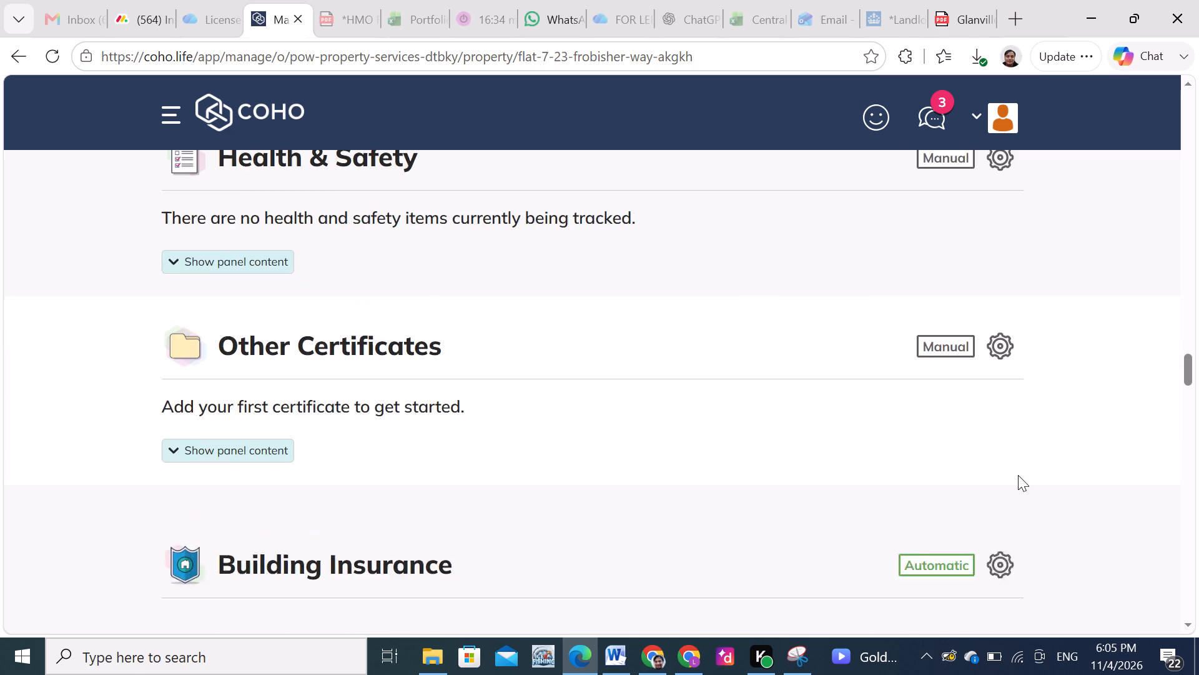
pyautogui.scroll(9, 1020, 479)
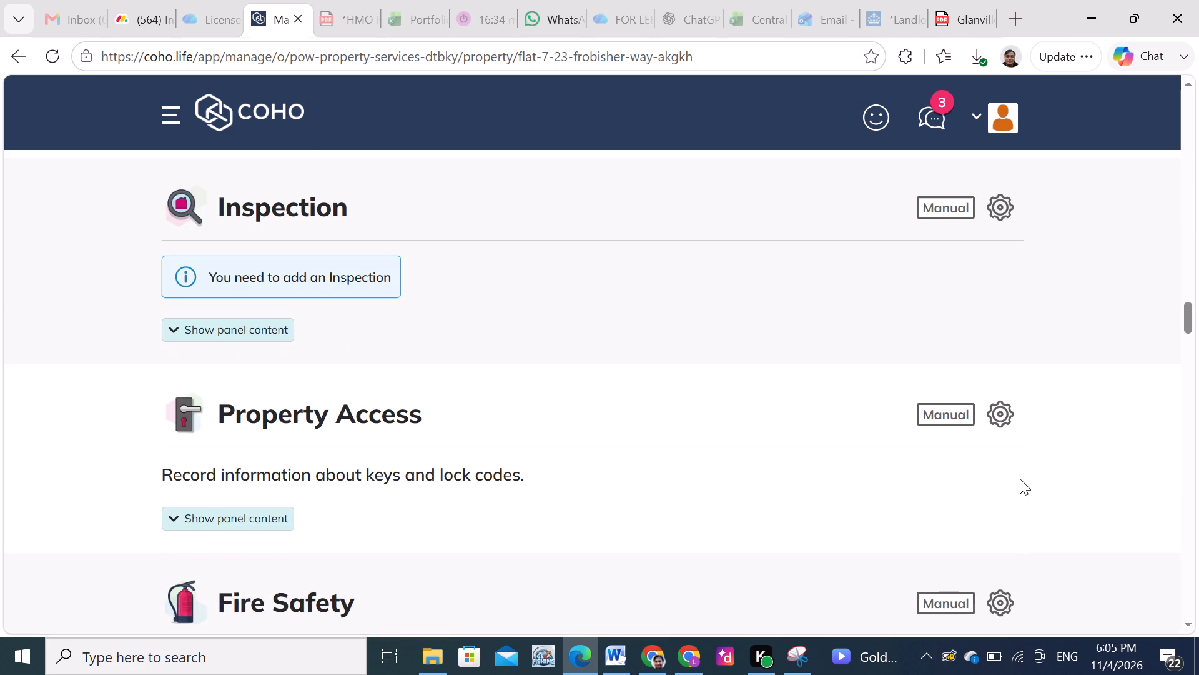
pyautogui.scroll(4, 1020, 479)
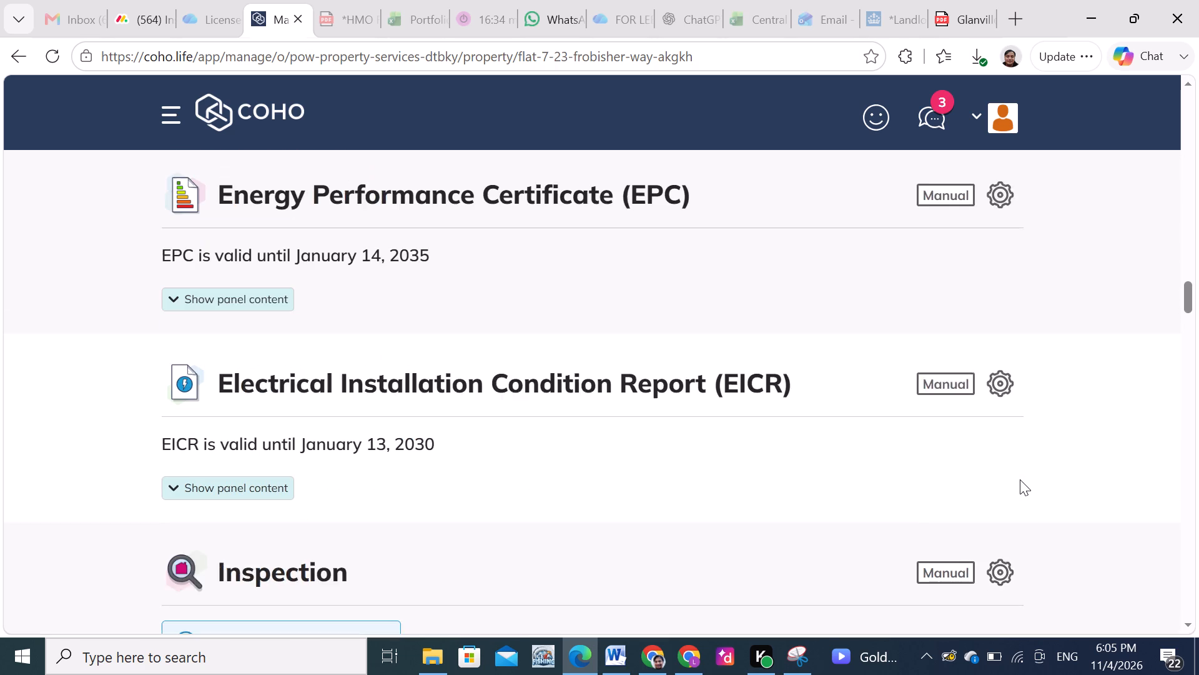
pyautogui.scroll(19, 1020, 479)
pyautogui.scroll(17, 1020, 480)
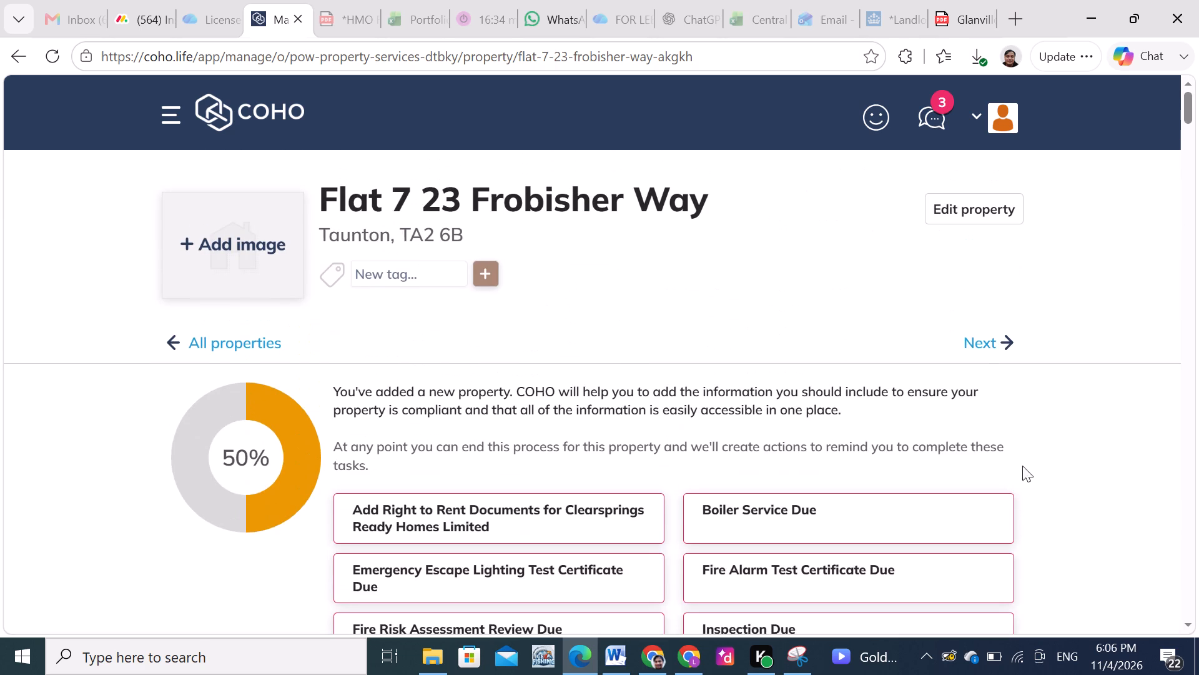
pyautogui.click(975, 343)
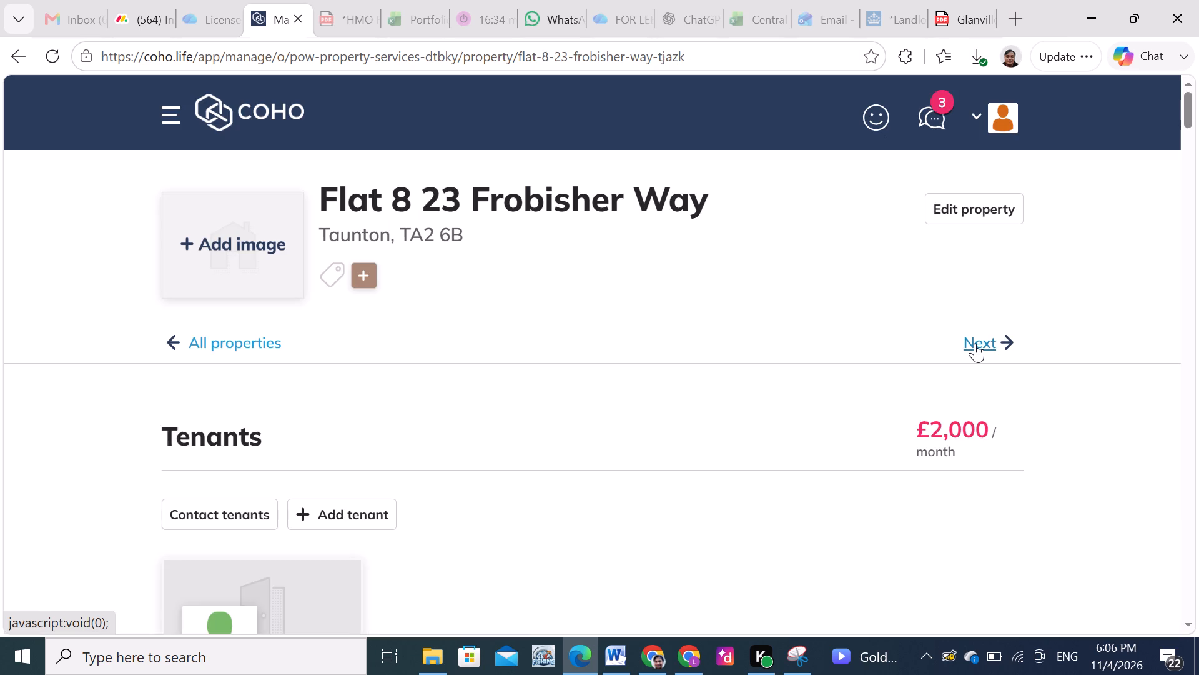
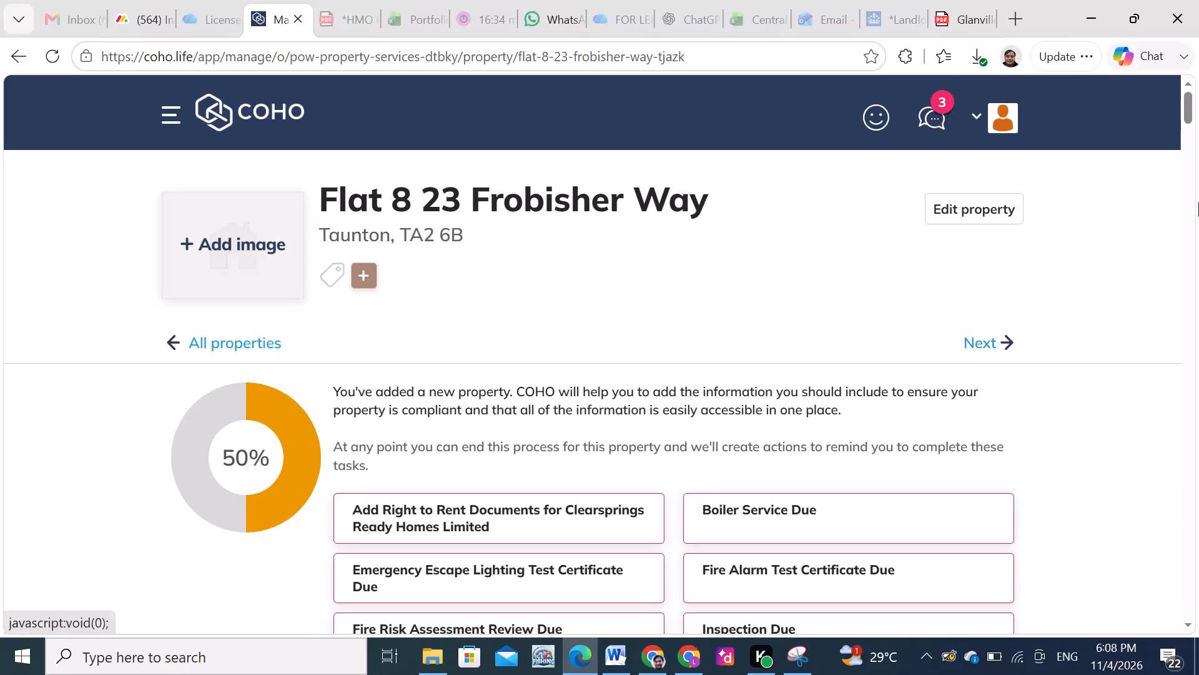
# Start a new Building Insurance record for Flat 8 and set its valid-from date to 07/10/2026.
pyautogui.scroll(-13, 1105, 349)
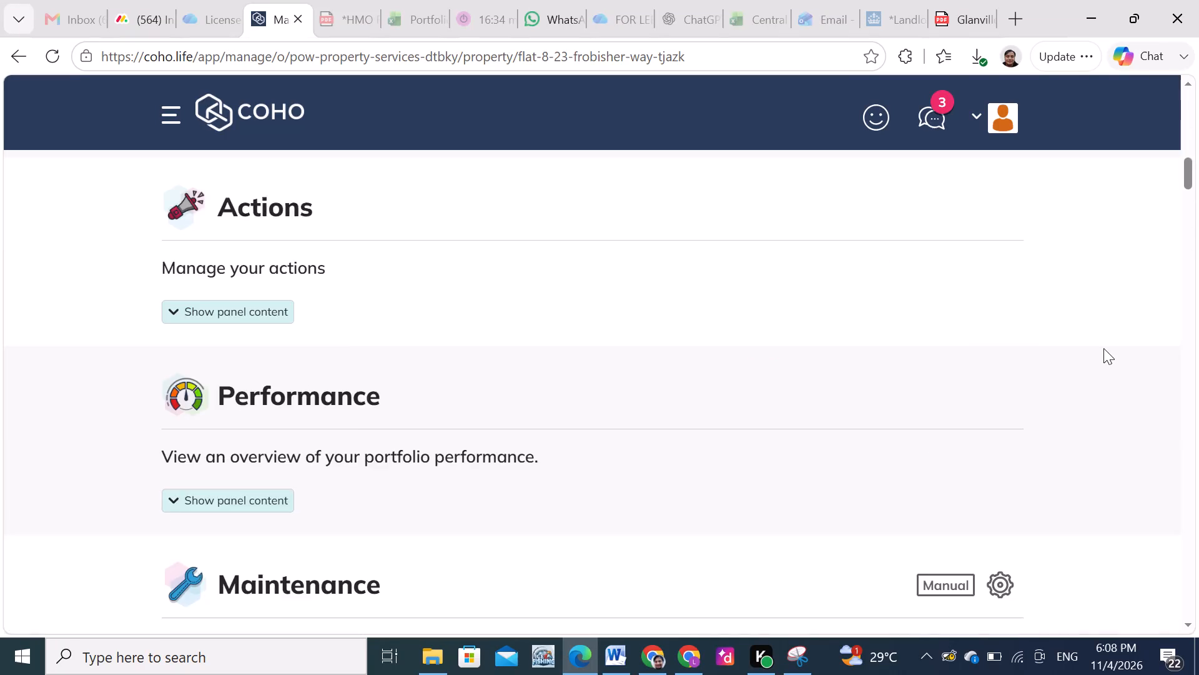
pyautogui.scroll(-20, 1103, 348)
pyautogui.scroll(-15, 1103, 348)
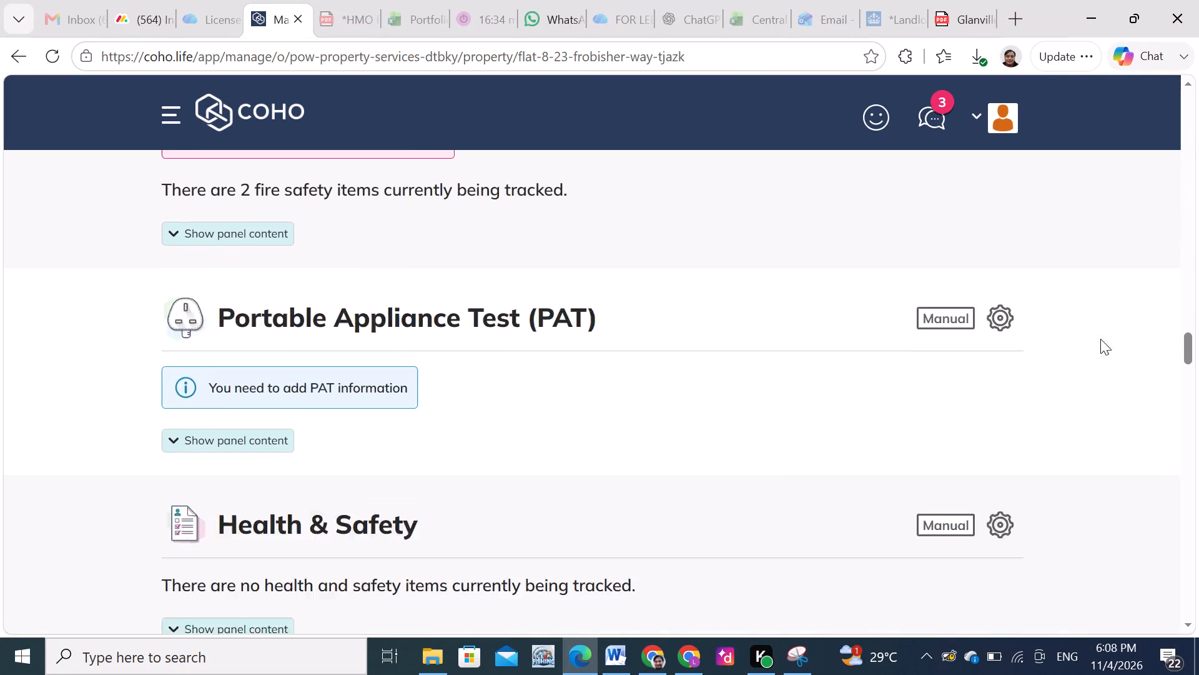
pyautogui.scroll(-5, 1100, 339)
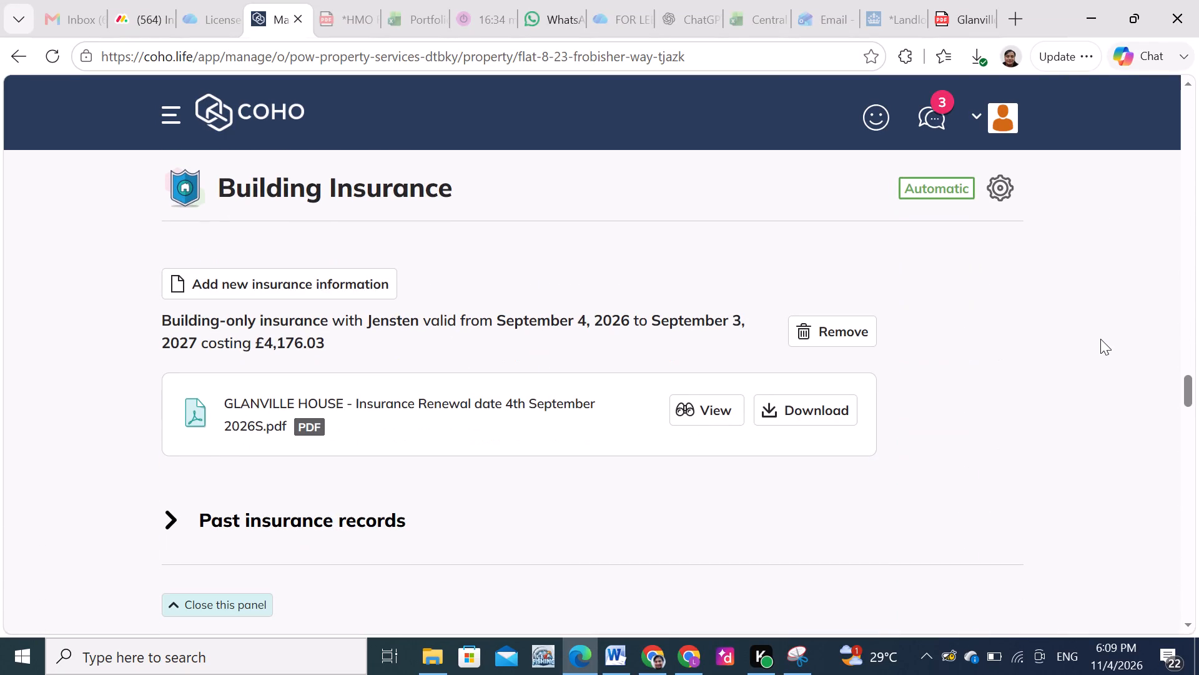
pyautogui.click(329, 276)
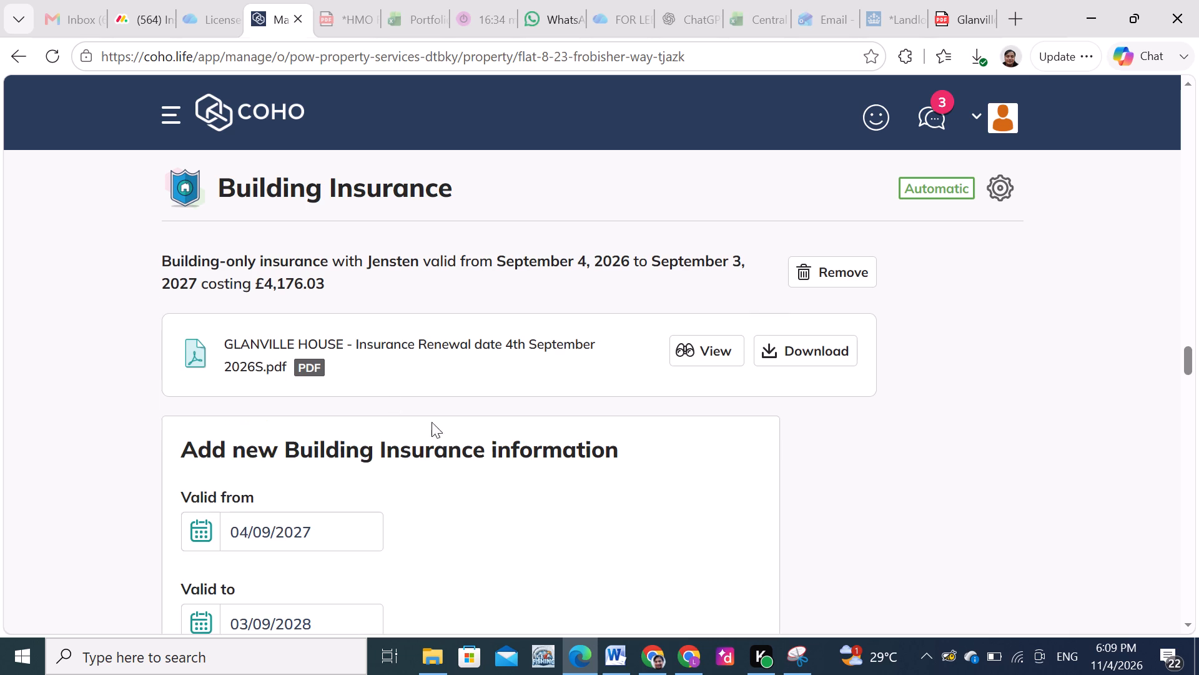
pyautogui.click(210, 532)
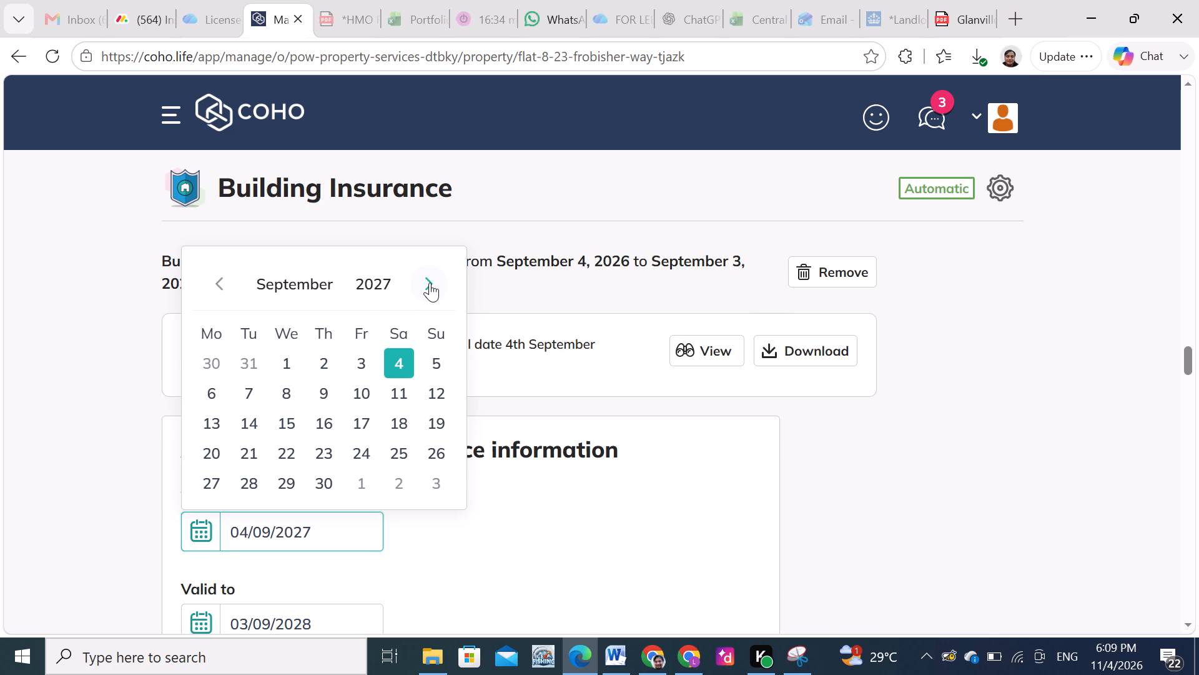
pyautogui.click(377, 284)
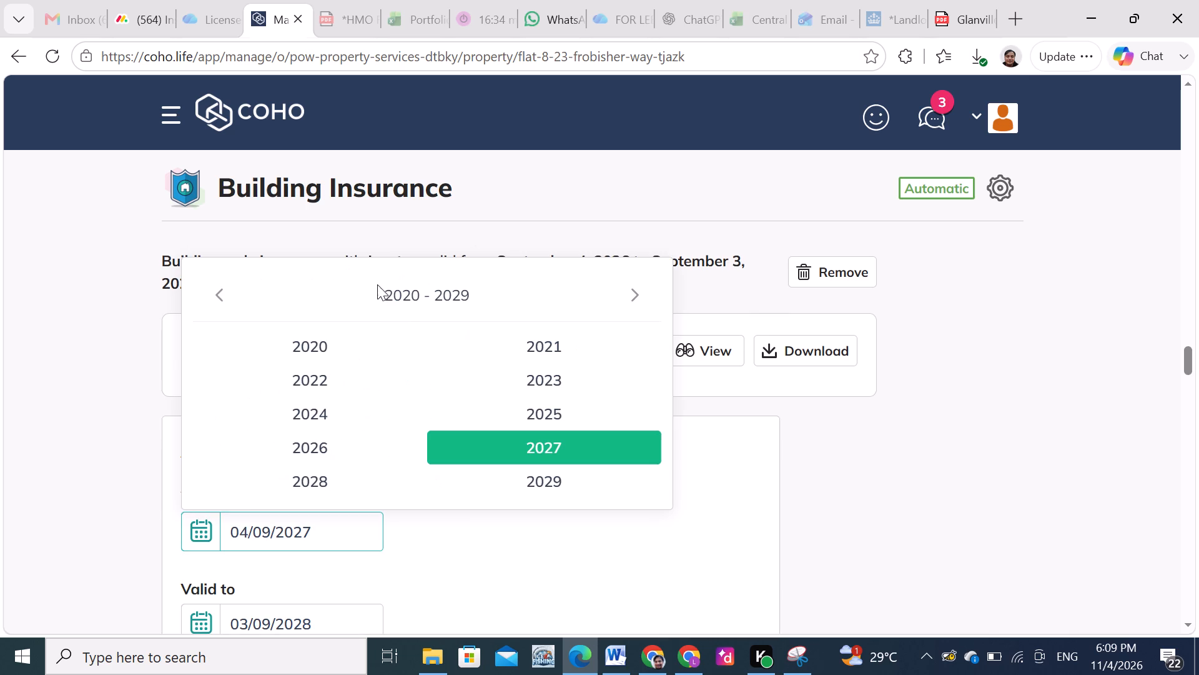
pyautogui.click(304, 451)
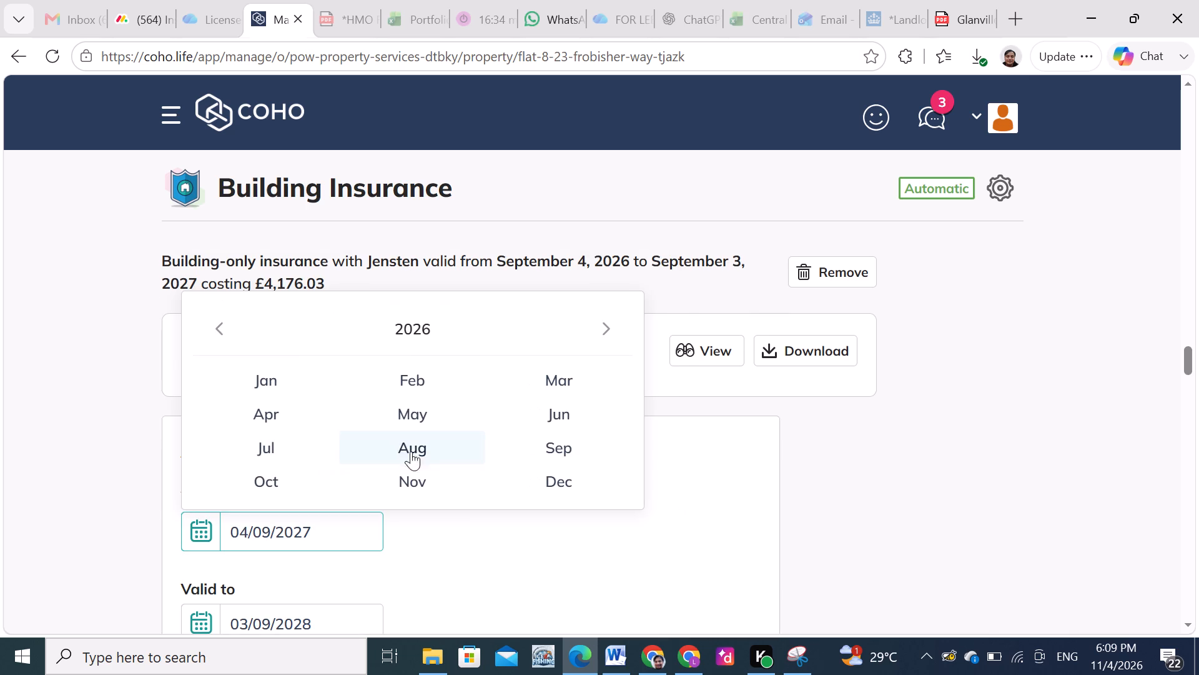
pyautogui.click(270, 486)
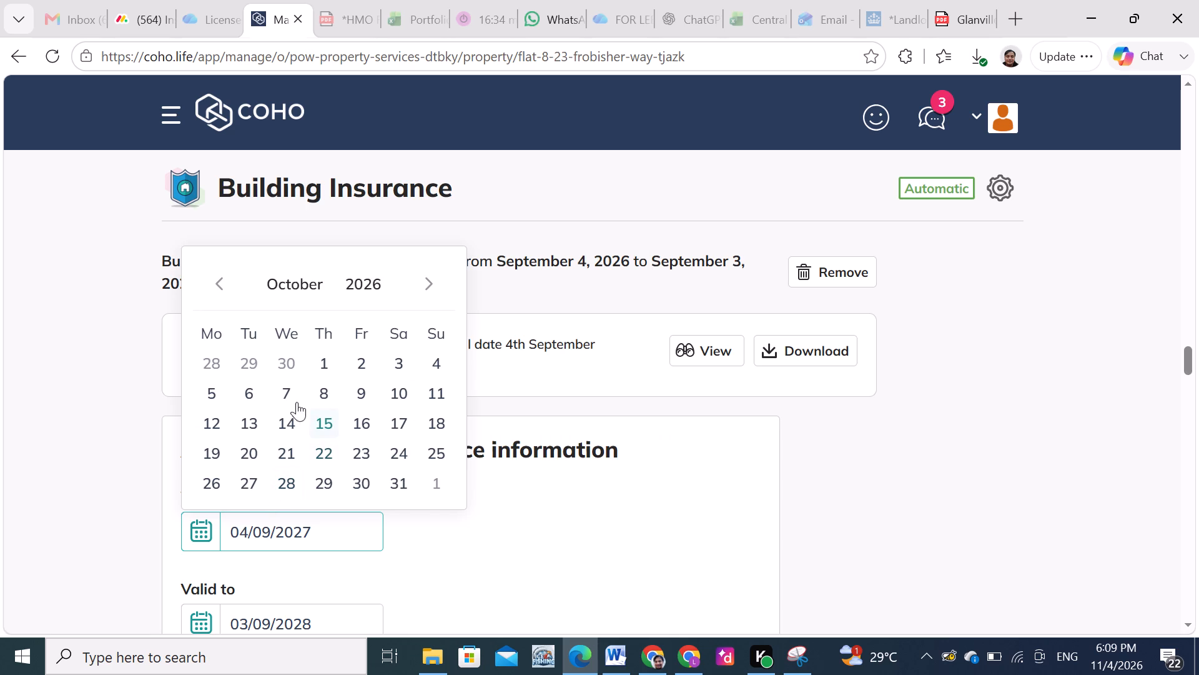
pyautogui.click(285, 393)
pyautogui.click(620, 537)
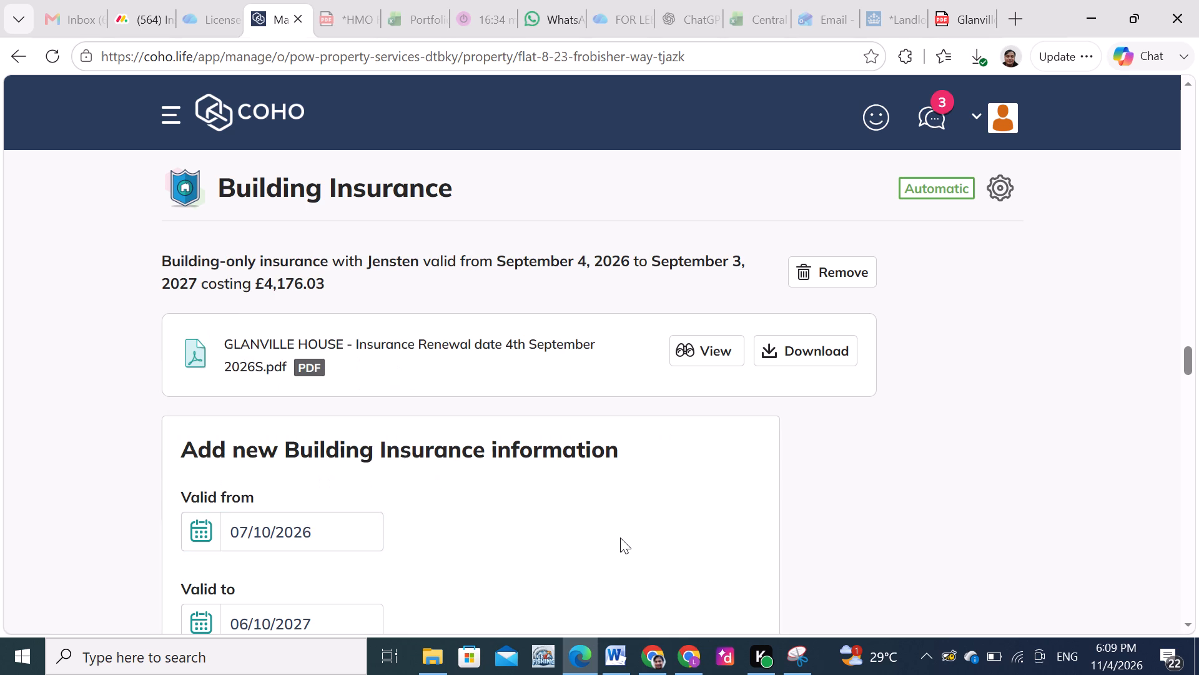
# Set the valid-to date of Flat 8's new Building Insurance record to 03/09/2027.
pyautogui.scroll(-2, 617, 537)
pyautogui.click(197, 440)
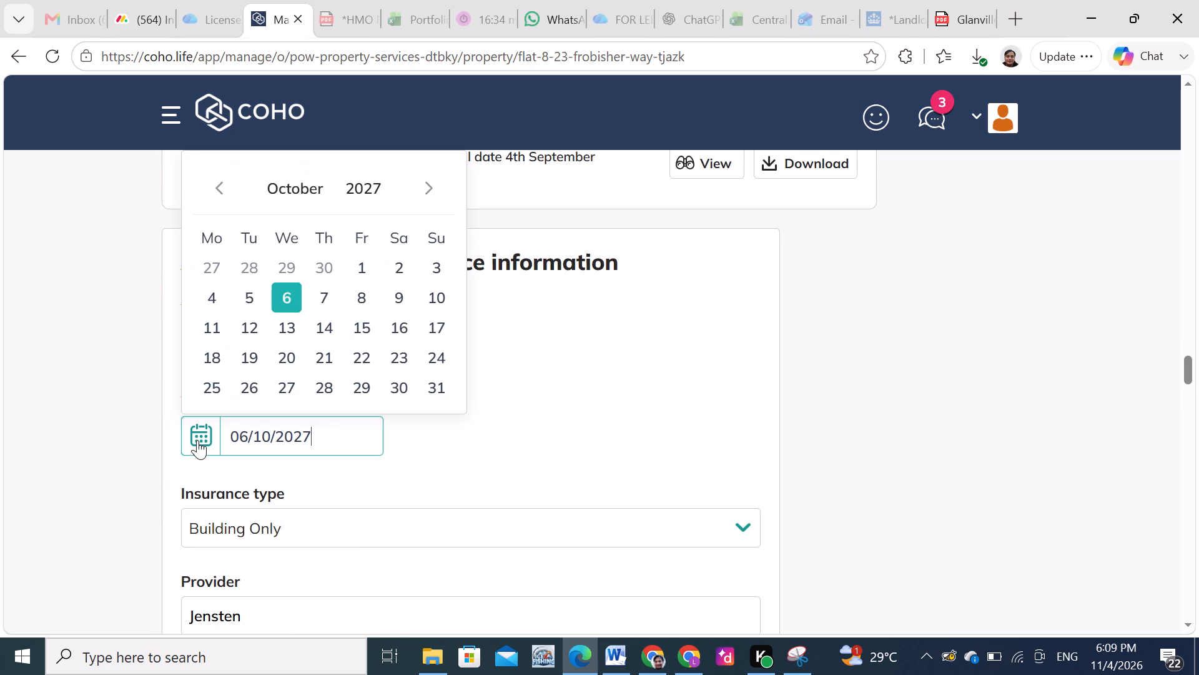
pyautogui.click(228, 187)
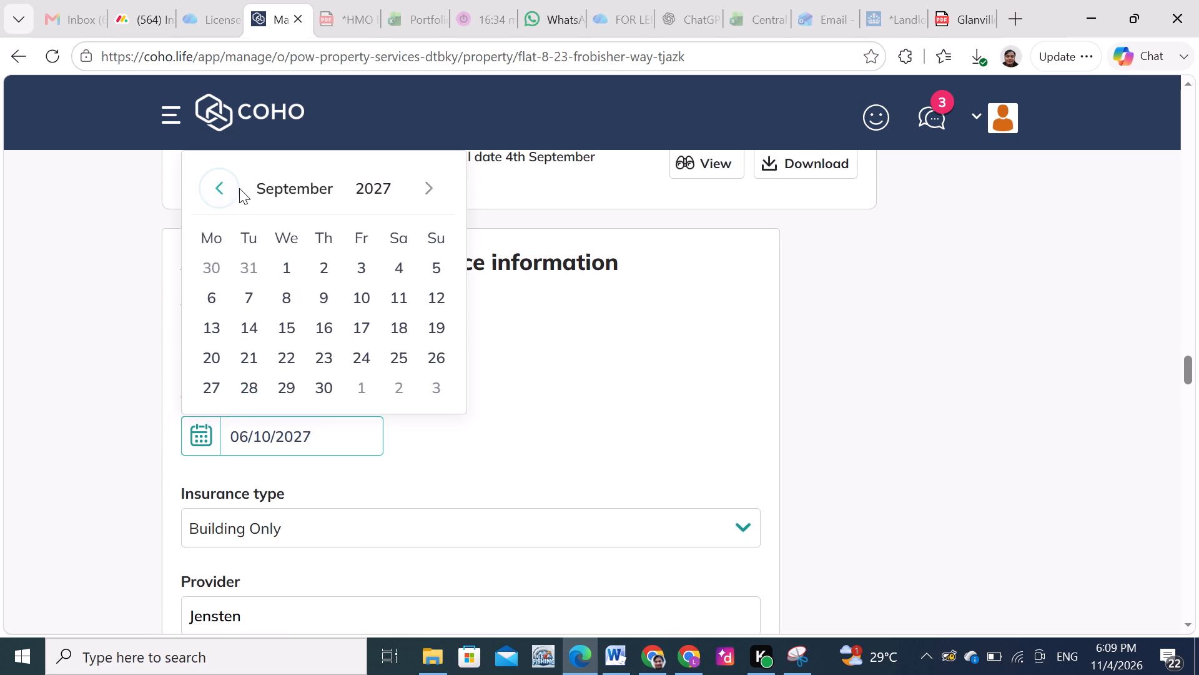
pyautogui.click(357, 267)
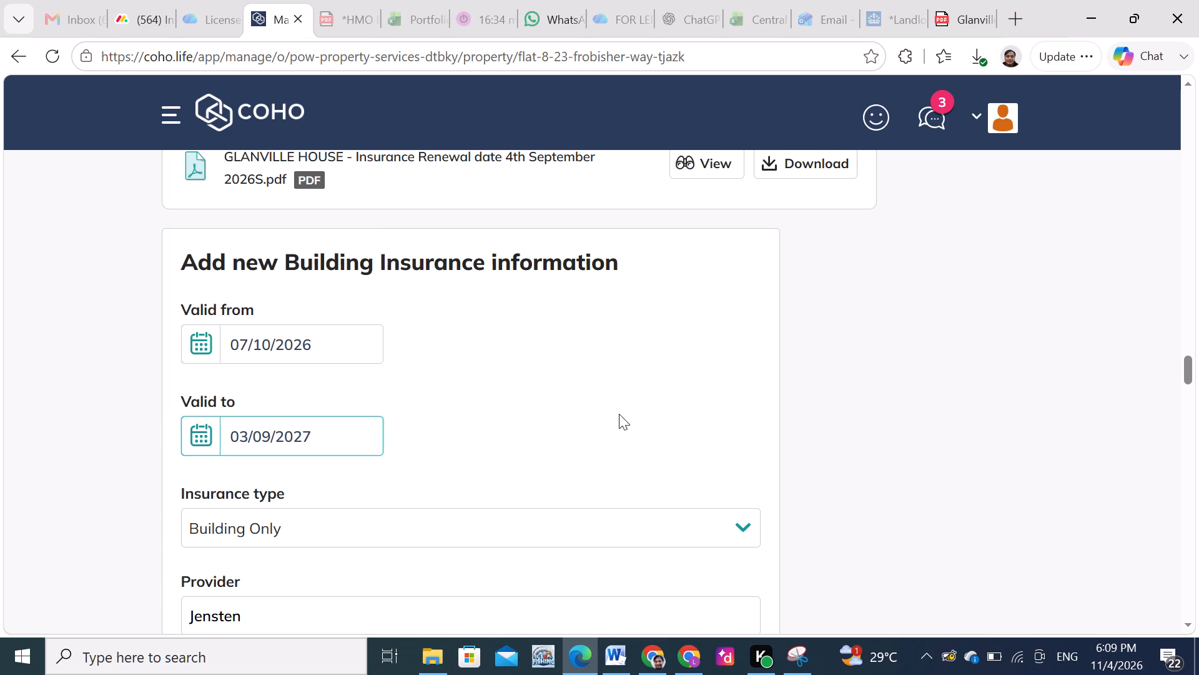
pyautogui.click(623, 416)
# Set the price of Flat 8's new Building Insurance record to £1451.86.
pyautogui.scroll(-3, 603, 416)
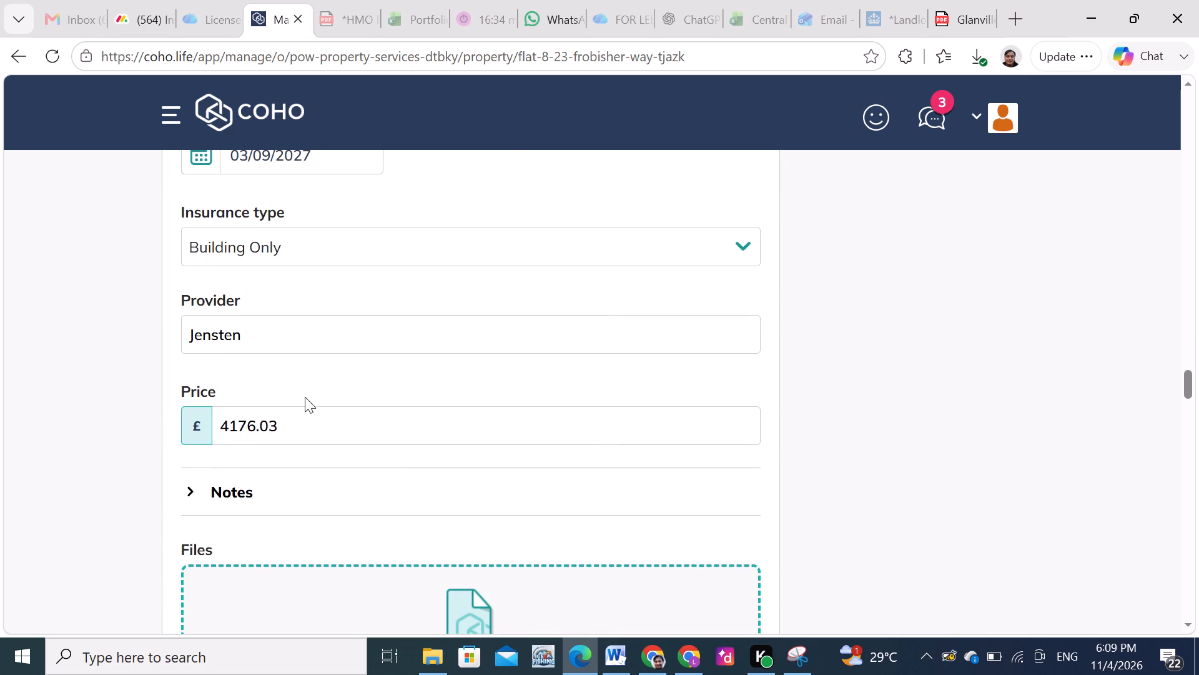
pyautogui.moveTo(306, 427); pyautogui.dragTo(204, 431)
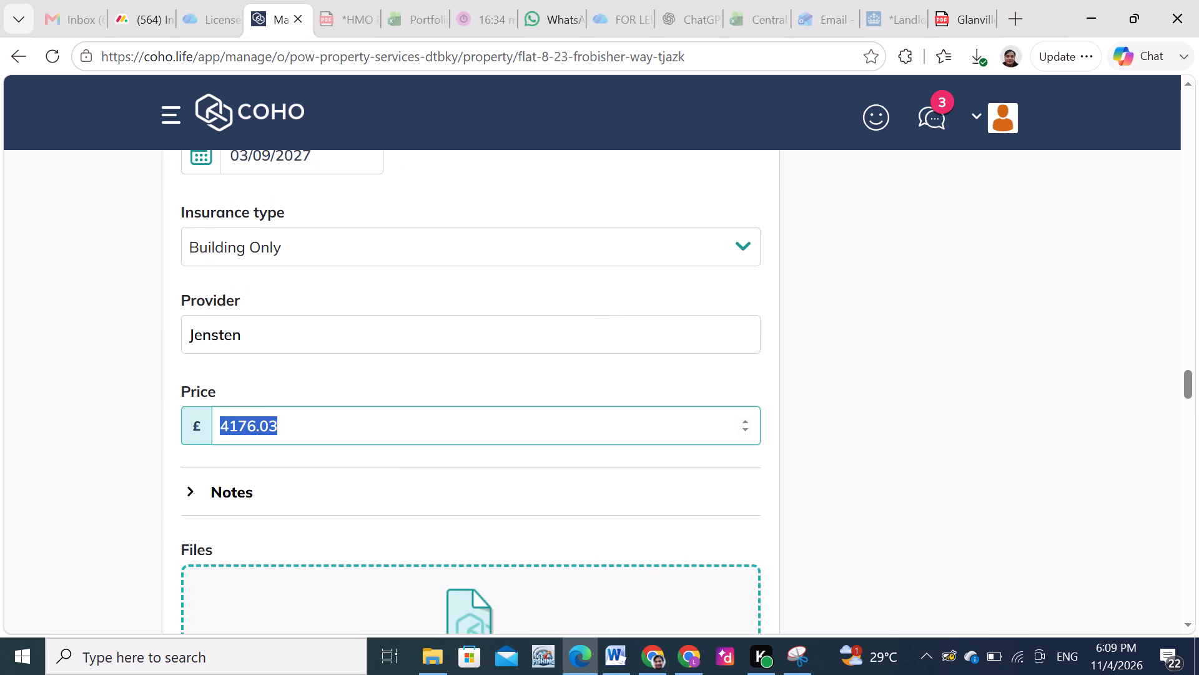
pyautogui.write('1451.')
pyautogui.write('86')
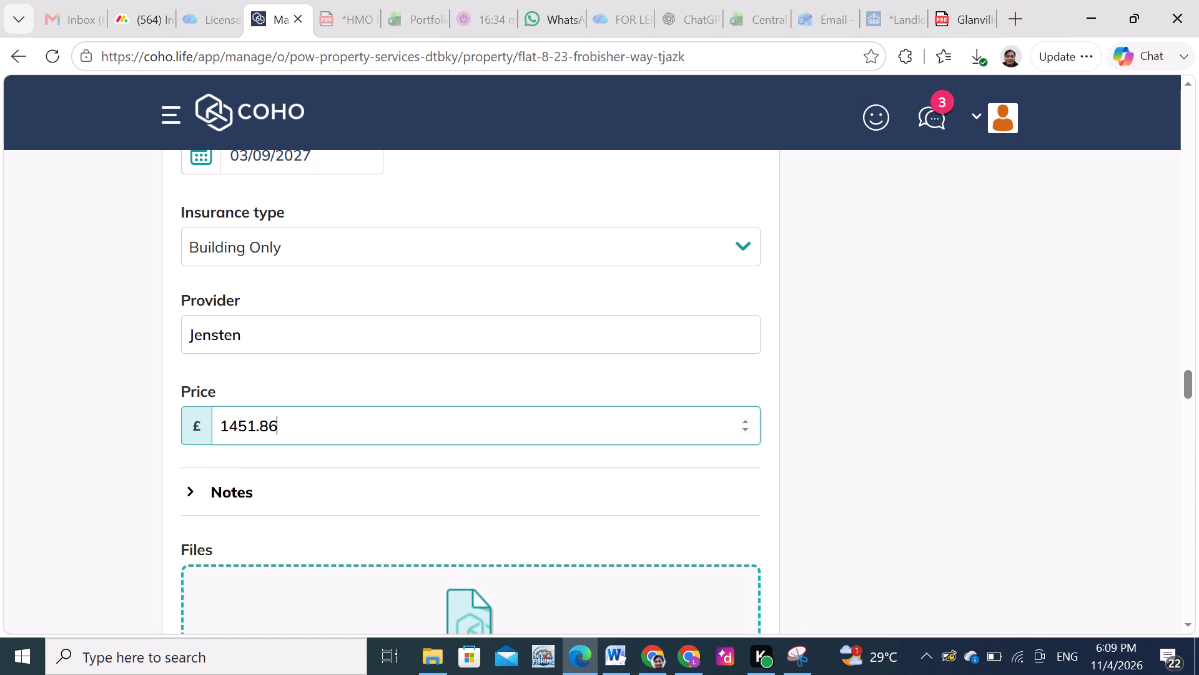
pyautogui.click(868, 406)
pyautogui.scroll(-2, 865, 405)
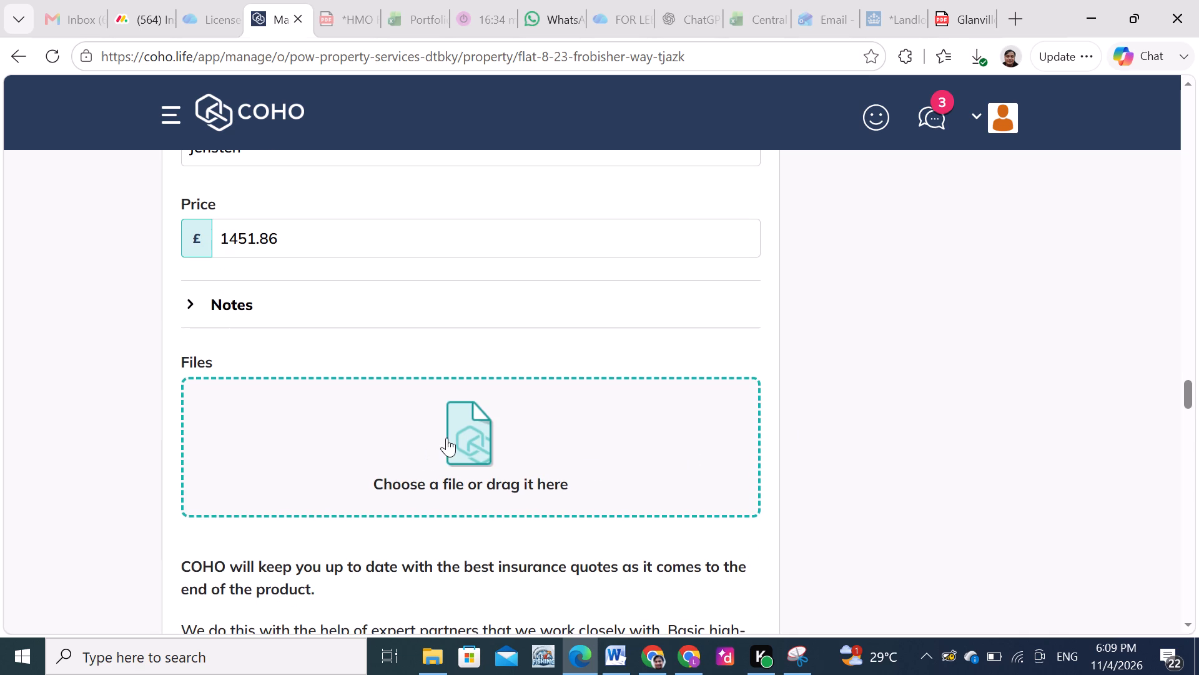
pyautogui.click(448, 437)
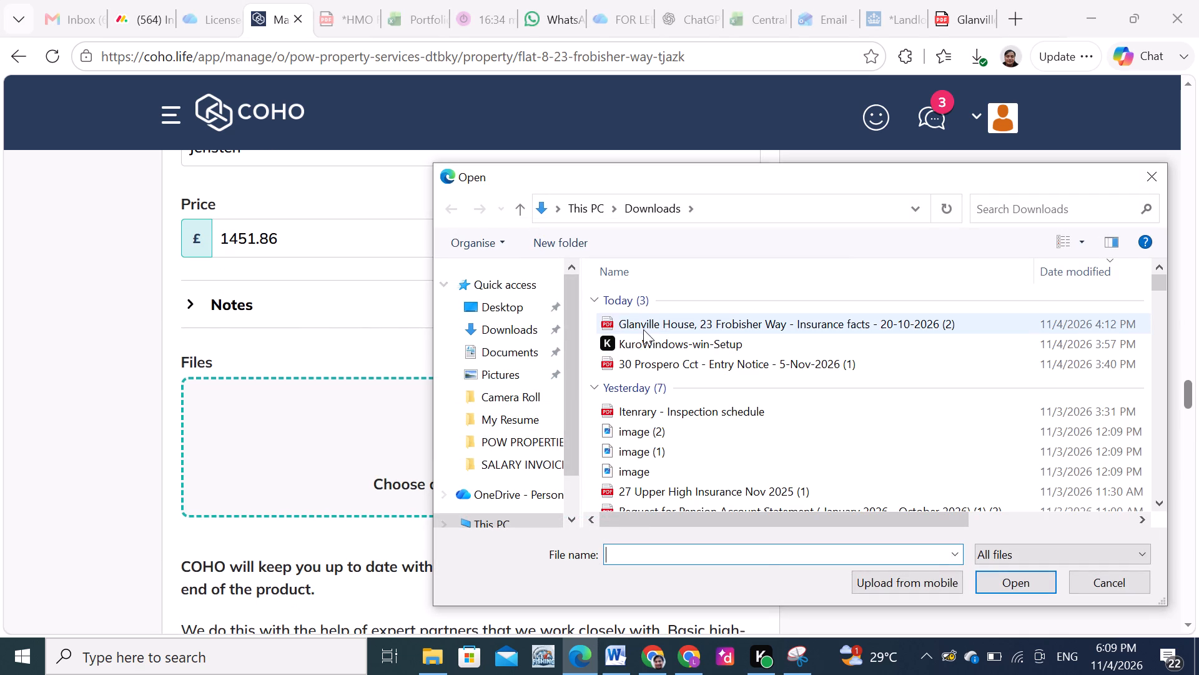
pyautogui.click(644, 328)
pyautogui.click(992, 583)
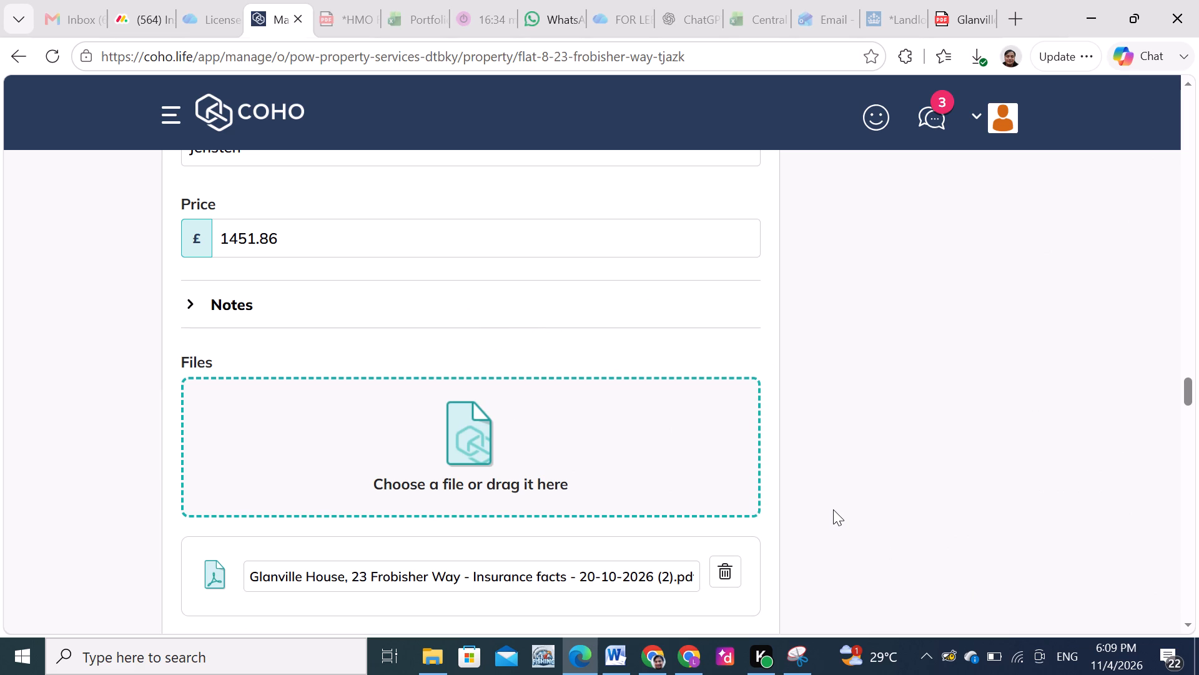
pyautogui.scroll(-5, 833, 509)
pyautogui.click(223, 427)
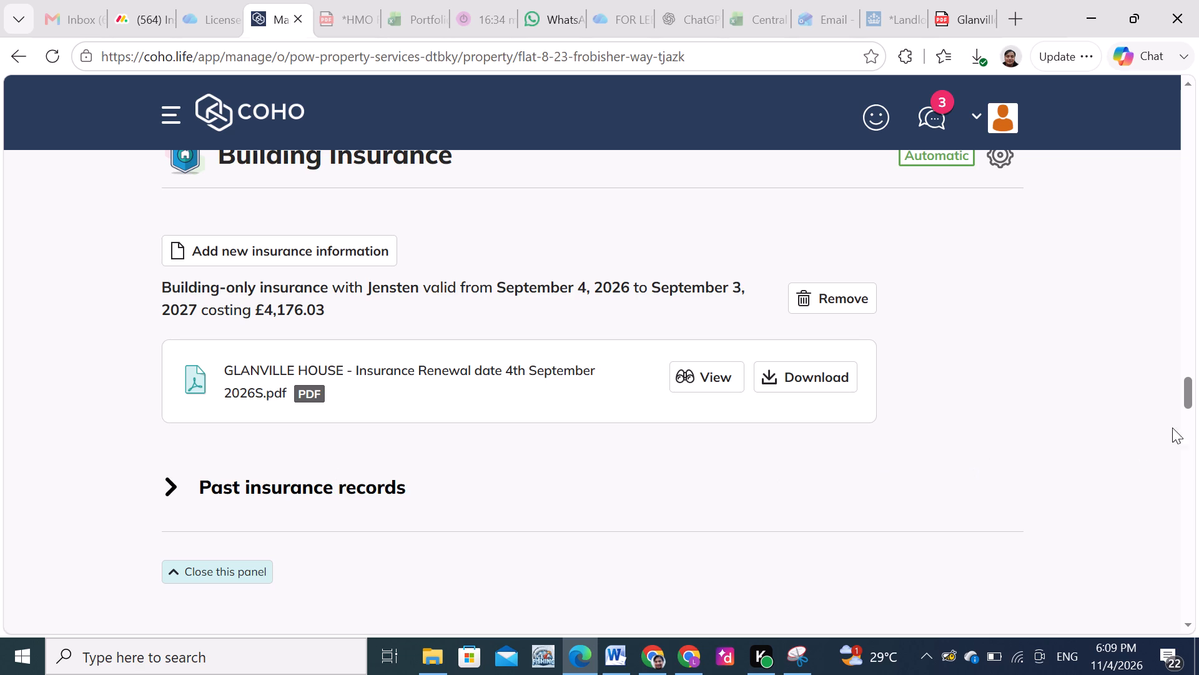
pyautogui.moveTo(1186, 396); pyautogui.dragTo(1198, 269)
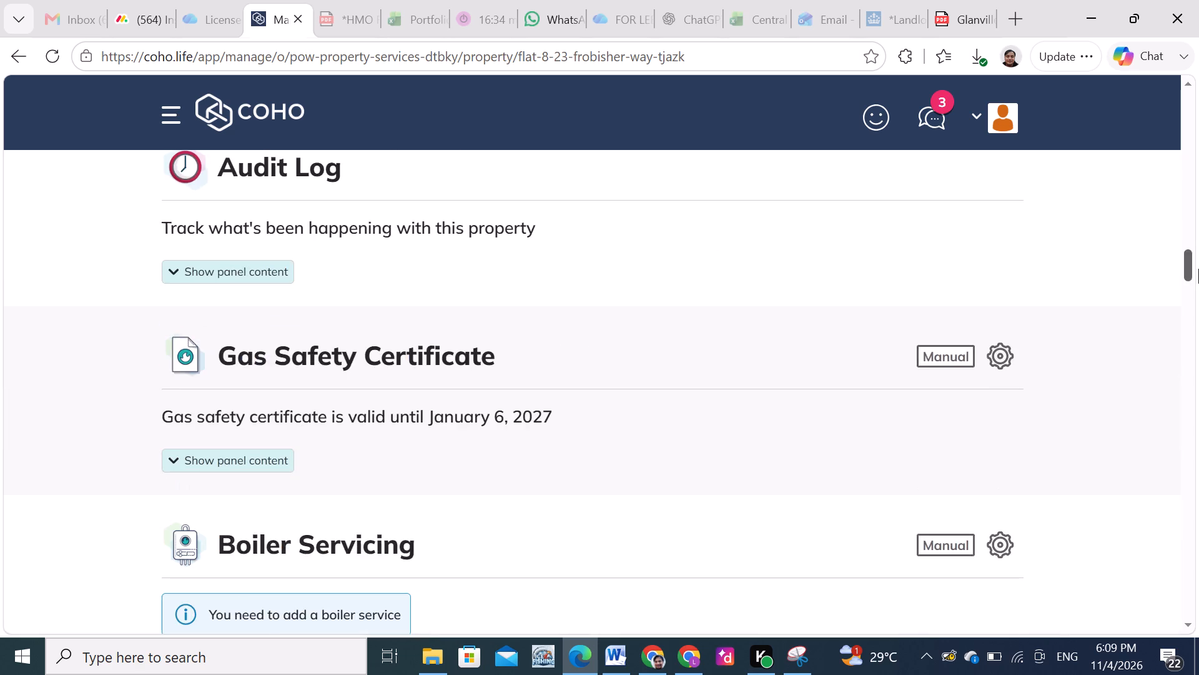
pyautogui.moveTo(1198, 269); pyautogui.dragTo(1198, 90)
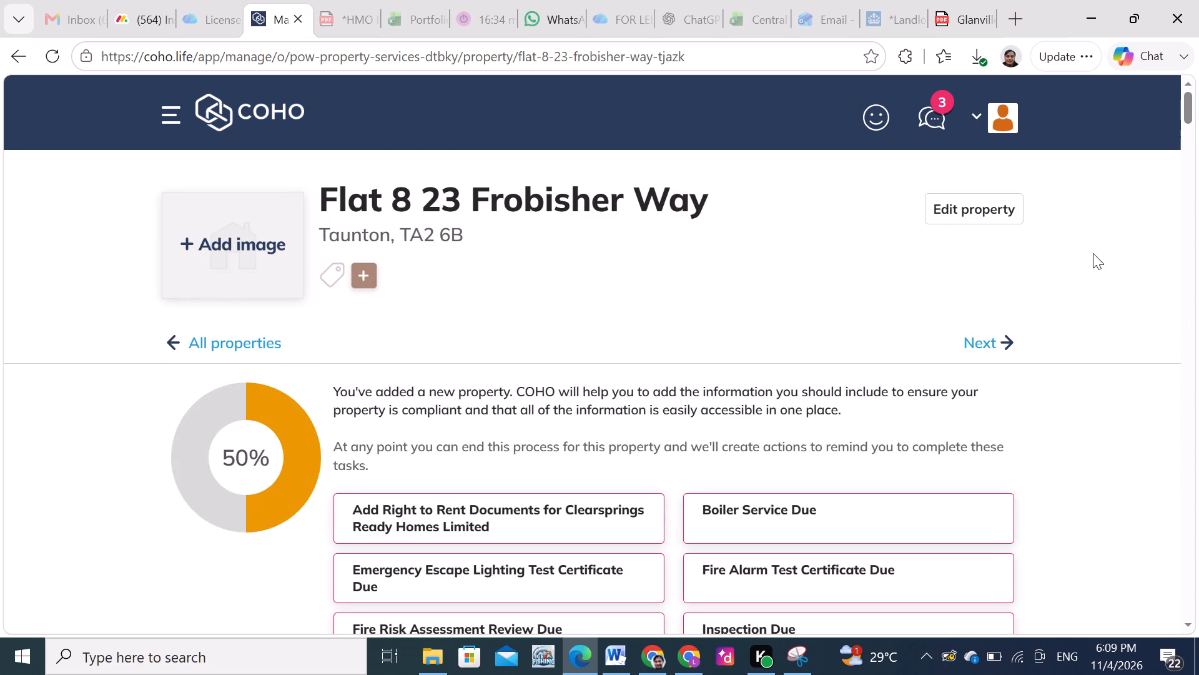
pyautogui.click(988, 337)
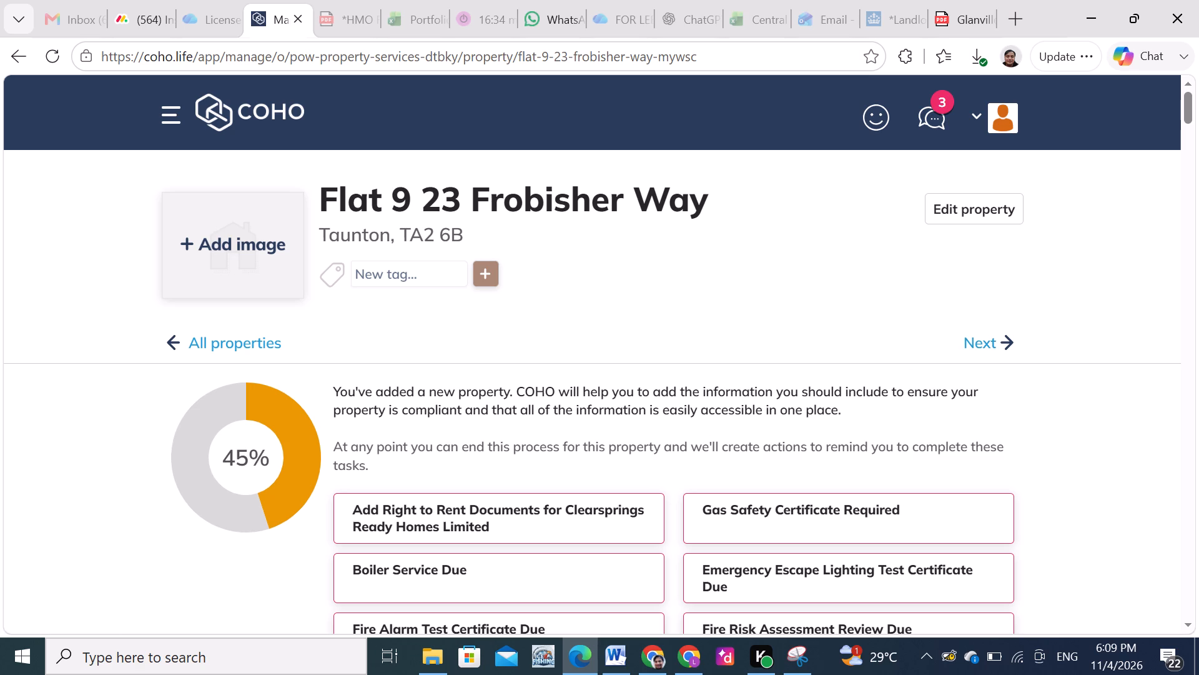
# Start a new Building Insurance record for Flat 9 and set its valid-from date to 07/10/2026.
pyautogui.scroll(-9, 567, 421)
pyautogui.scroll(-3, 910, 317)
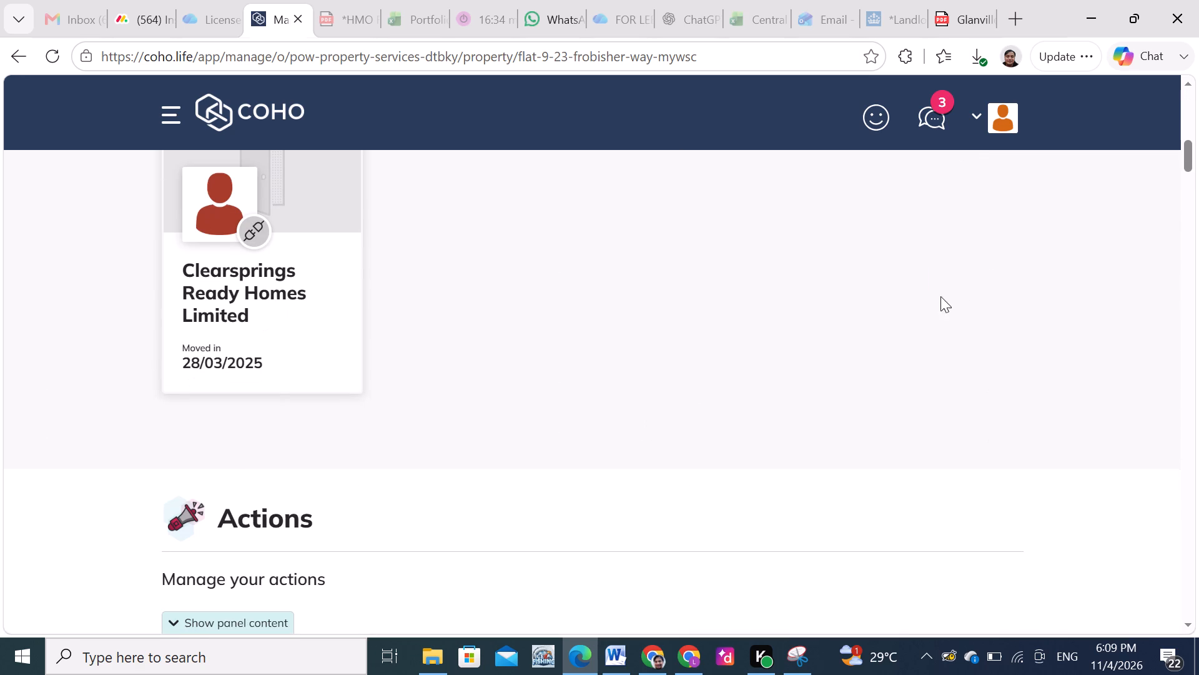
pyautogui.scroll(-18, 940, 296)
pyautogui.scroll(-5, 927, 327)
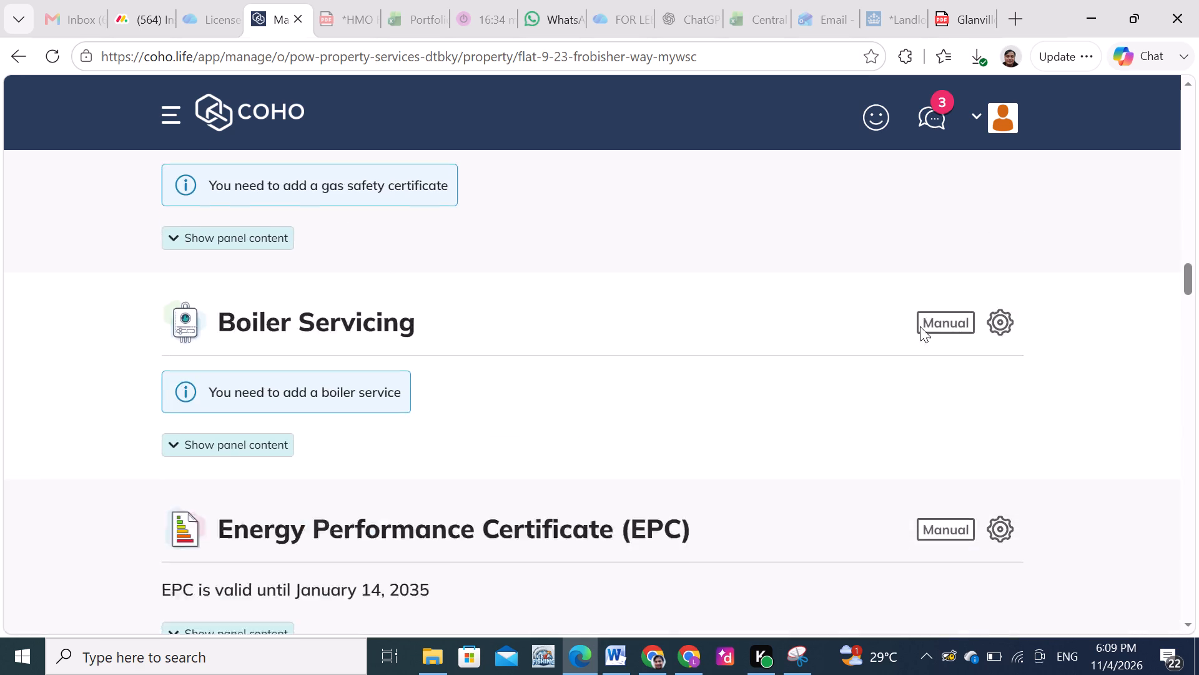
pyautogui.scroll(-17, 917, 325)
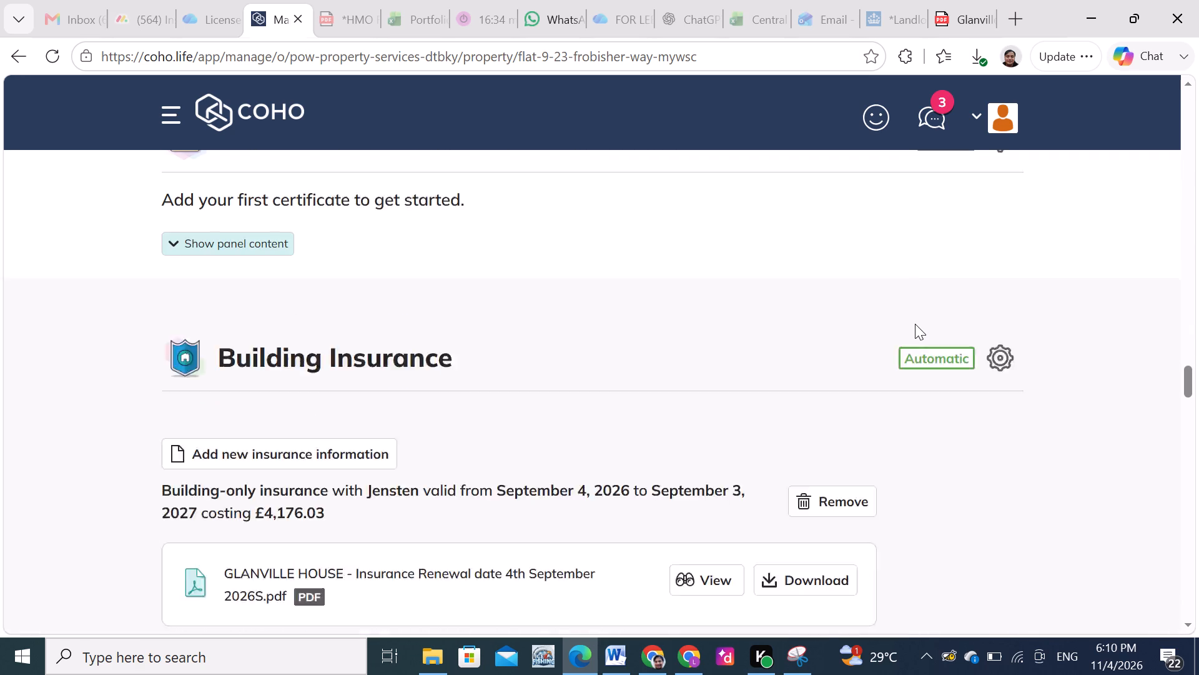
pyautogui.scroll(-1, 915, 324)
pyautogui.click(349, 296)
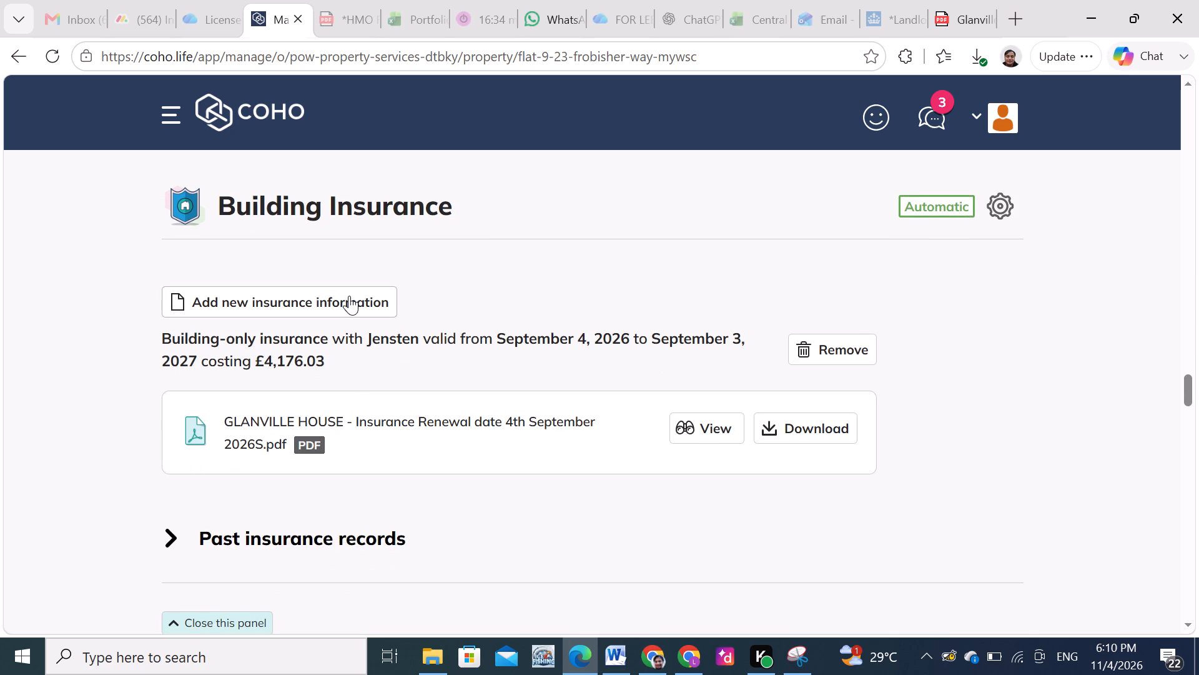
pyautogui.scroll(-3, 516, 521)
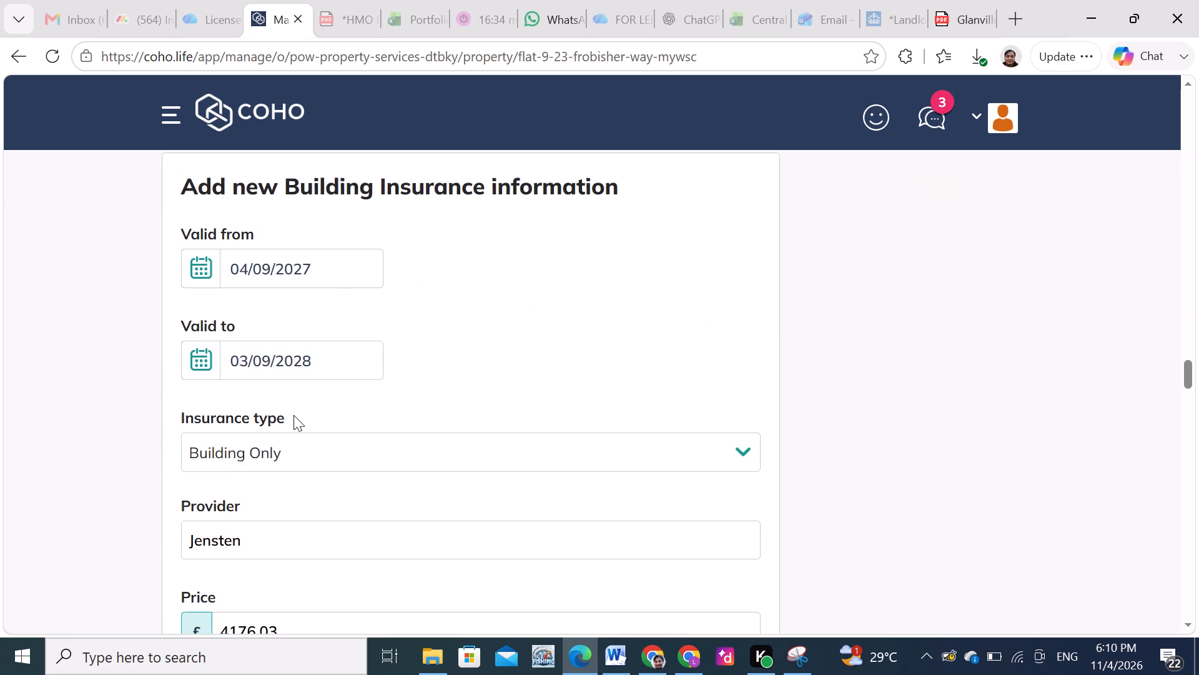
pyautogui.click(199, 271)
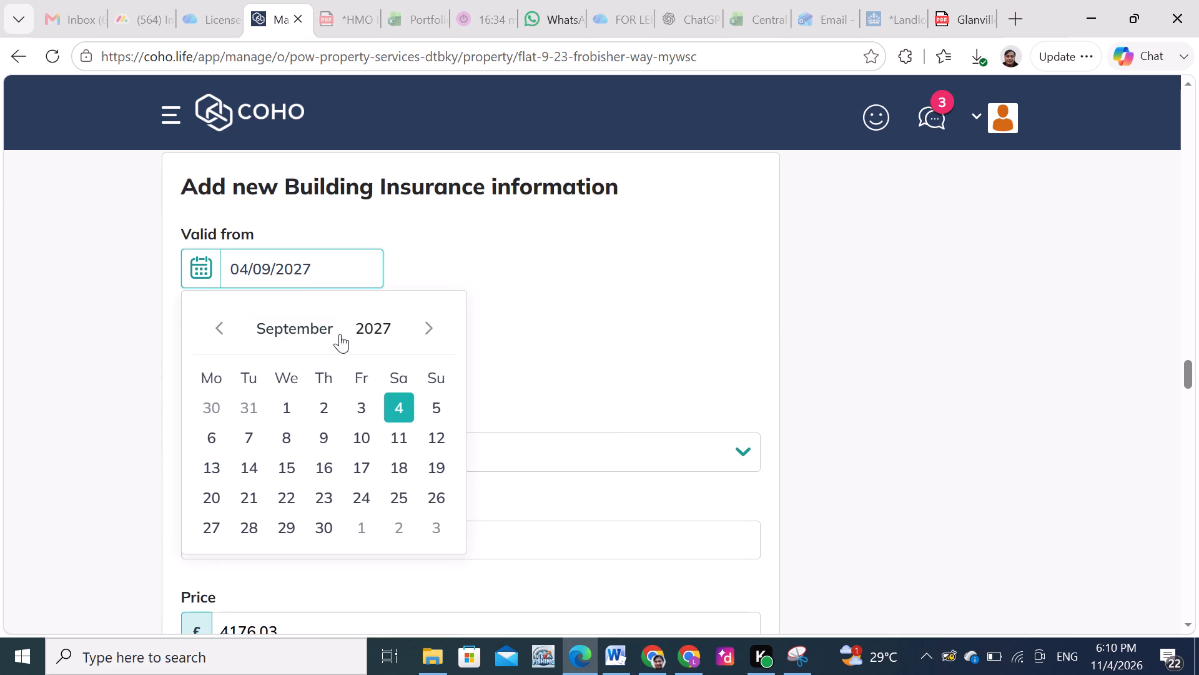
pyautogui.click(376, 325)
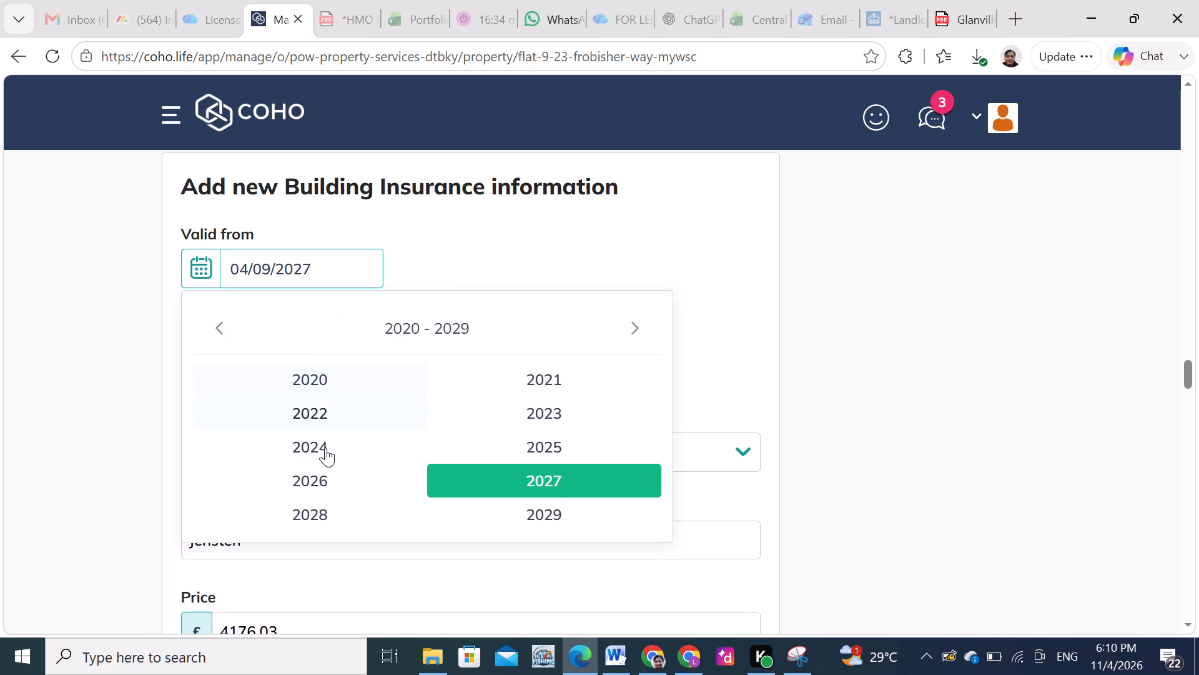
pyautogui.click(310, 474)
pyautogui.click(260, 489)
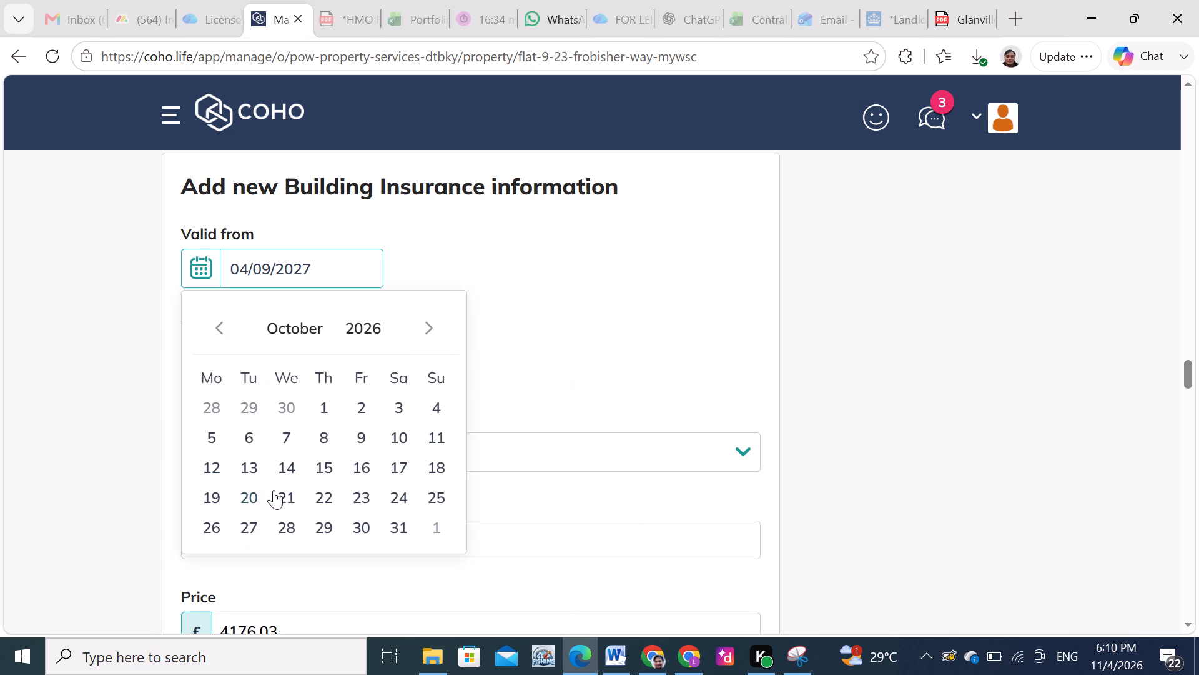
pyautogui.click(289, 436)
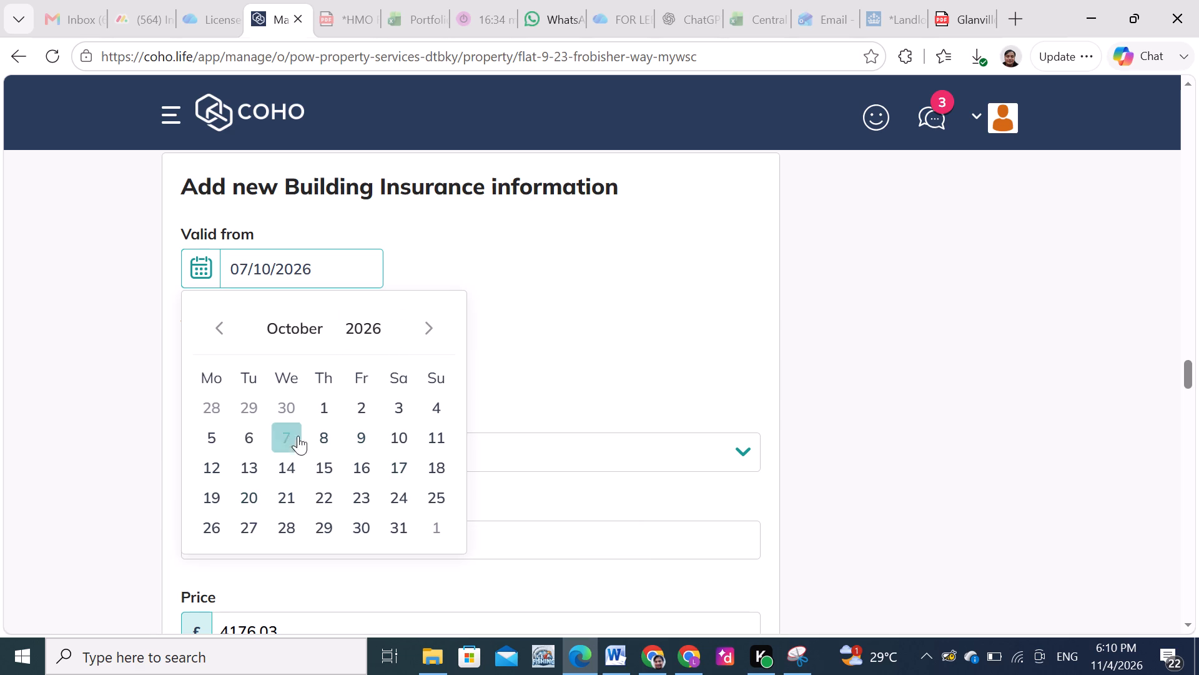
# Set the valid-to date of Flat 9's new Building Insurance record to 03/09/2027.
pyautogui.click(202, 365)
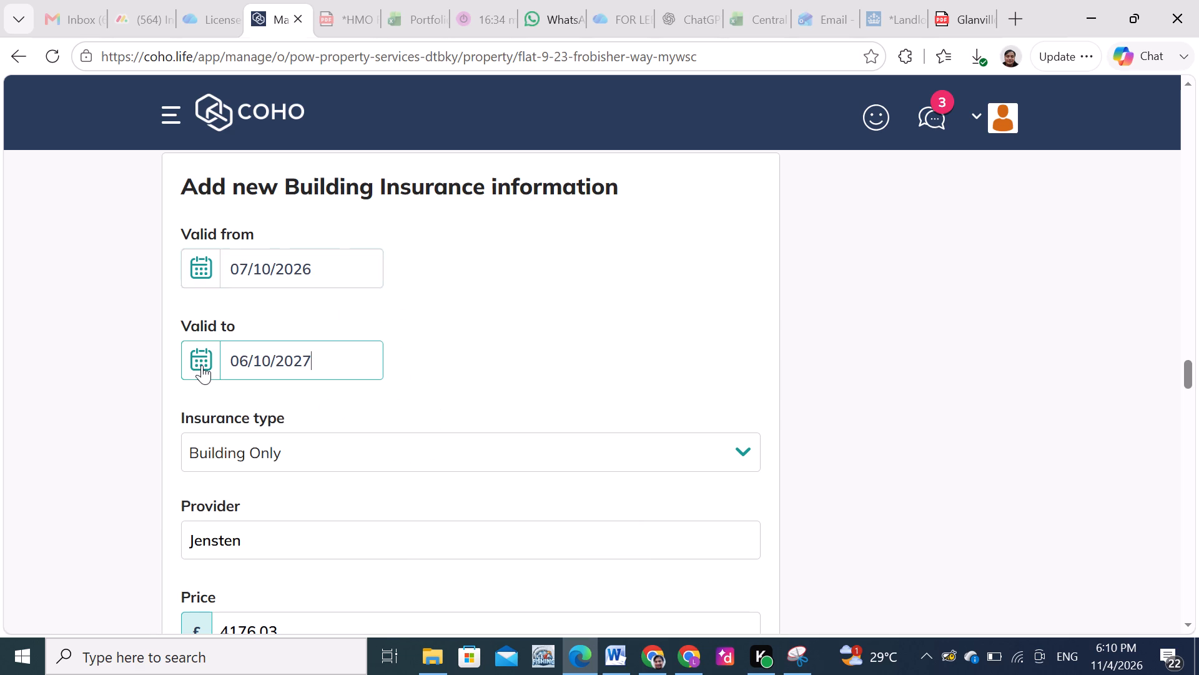
pyautogui.click(219, 122)
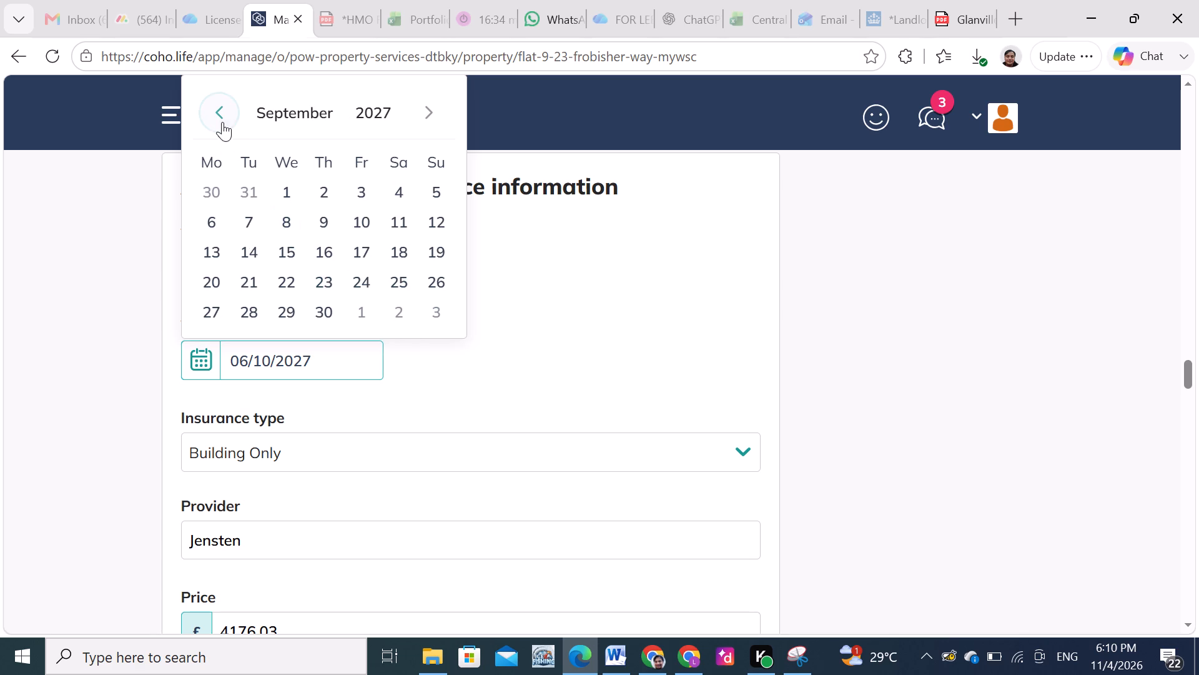
pyautogui.click(363, 189)
pyautogui.click(604, 361)
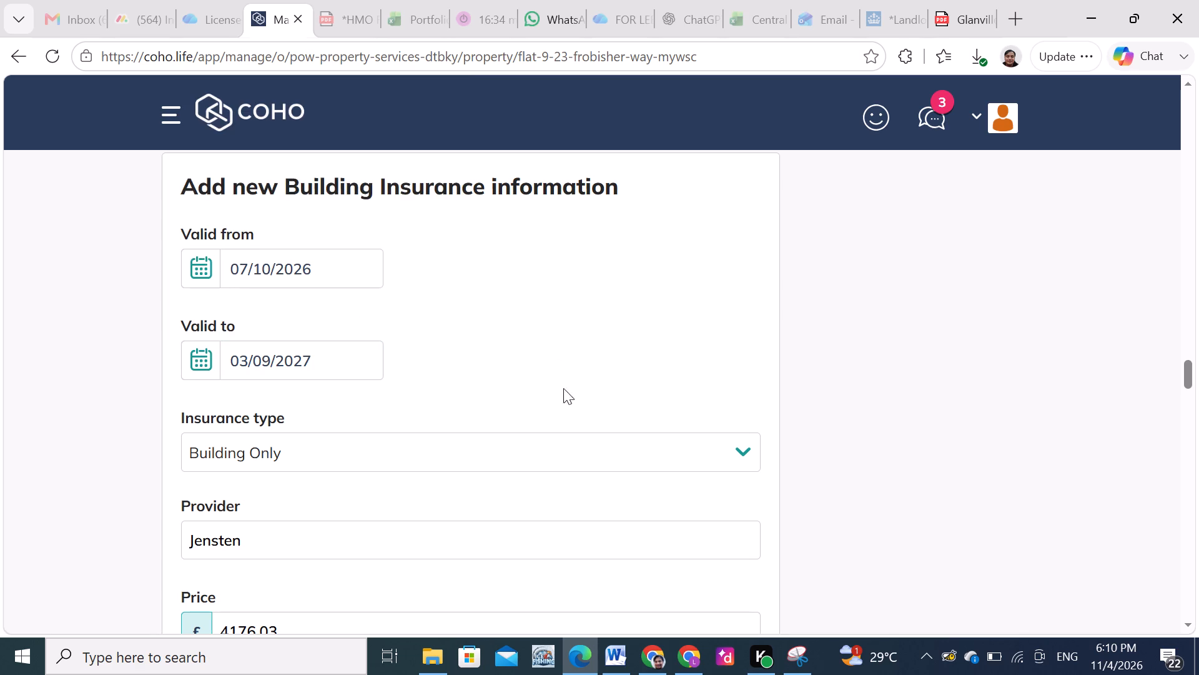
# Set the price of Flat 9's new Building Insurance record to £1451.86.
pyautogui.scroll(-2, 490, 447)
pyautogui.moveTo(313, 444); pyautogui.dragTo(198, 445)
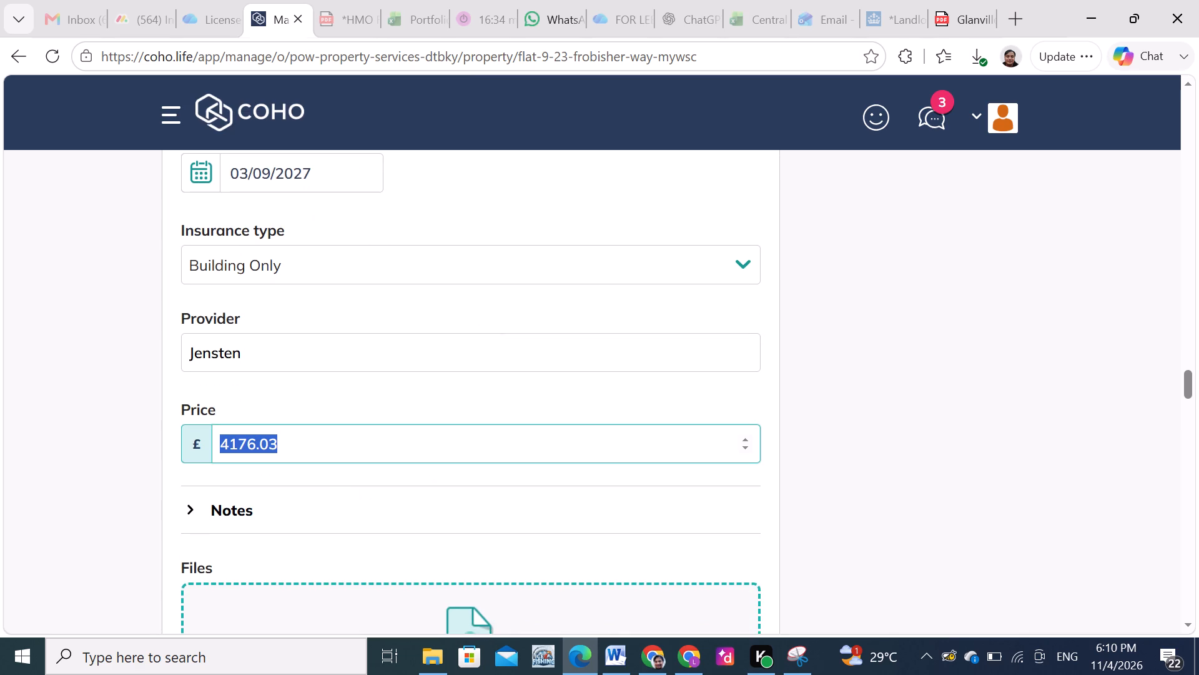
pyautogui.write('1451.')
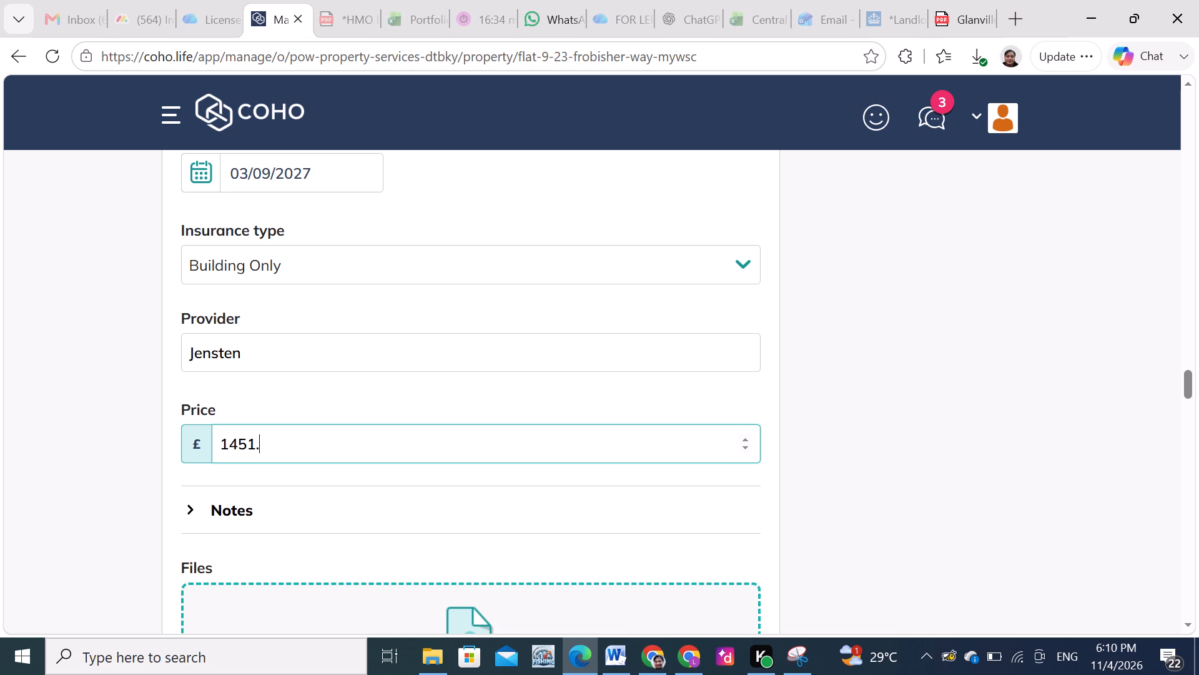
pyautogui.write('86')
pyautogui.click(878, 372)
pyautogui.scroll(-2, 875, 374)
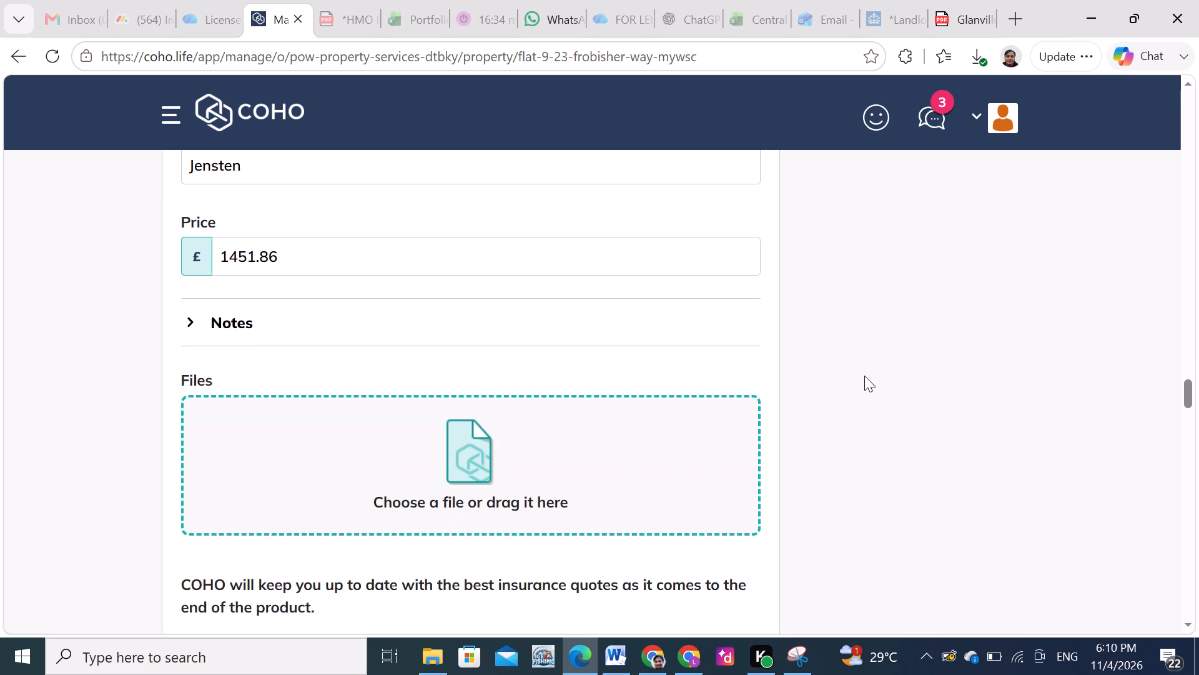
pyautogui.click(464, 470)
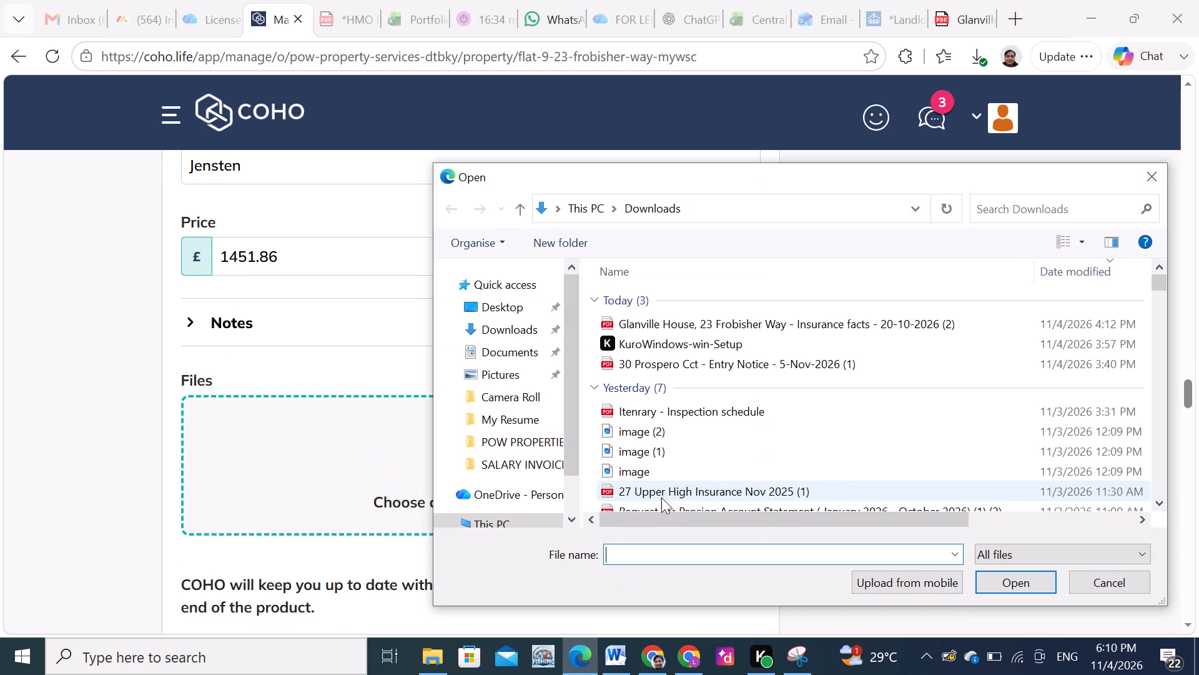
pyautogui.click(738, 324)
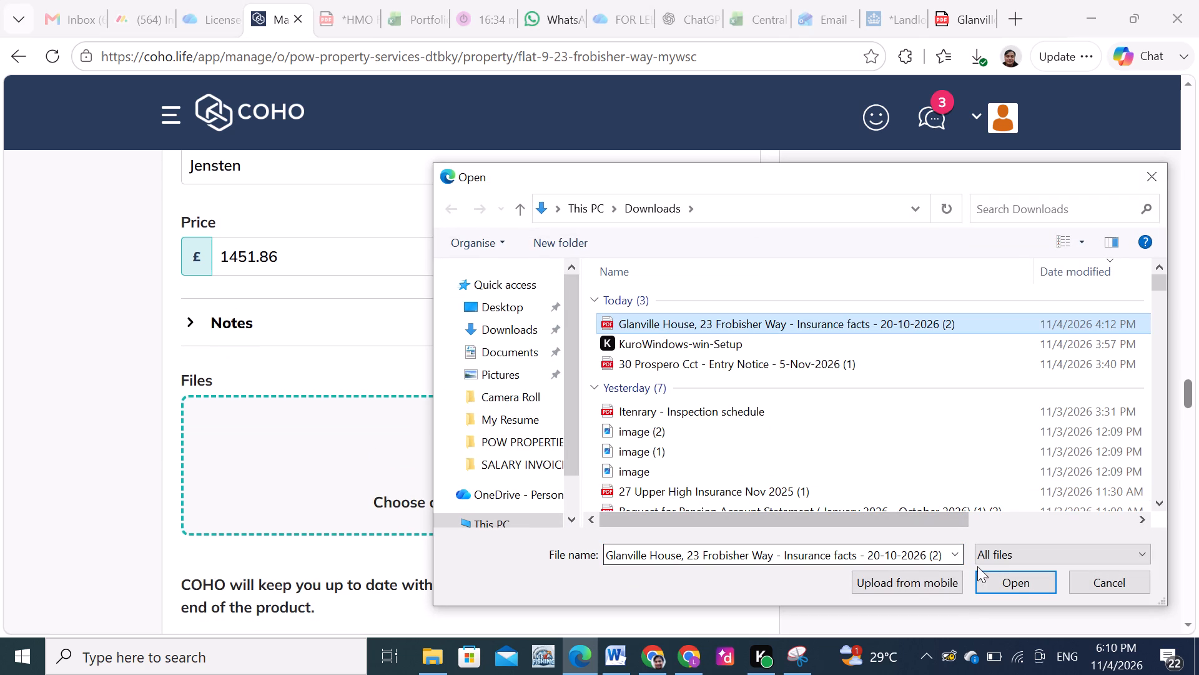
pyautogui.click(1013, 576)
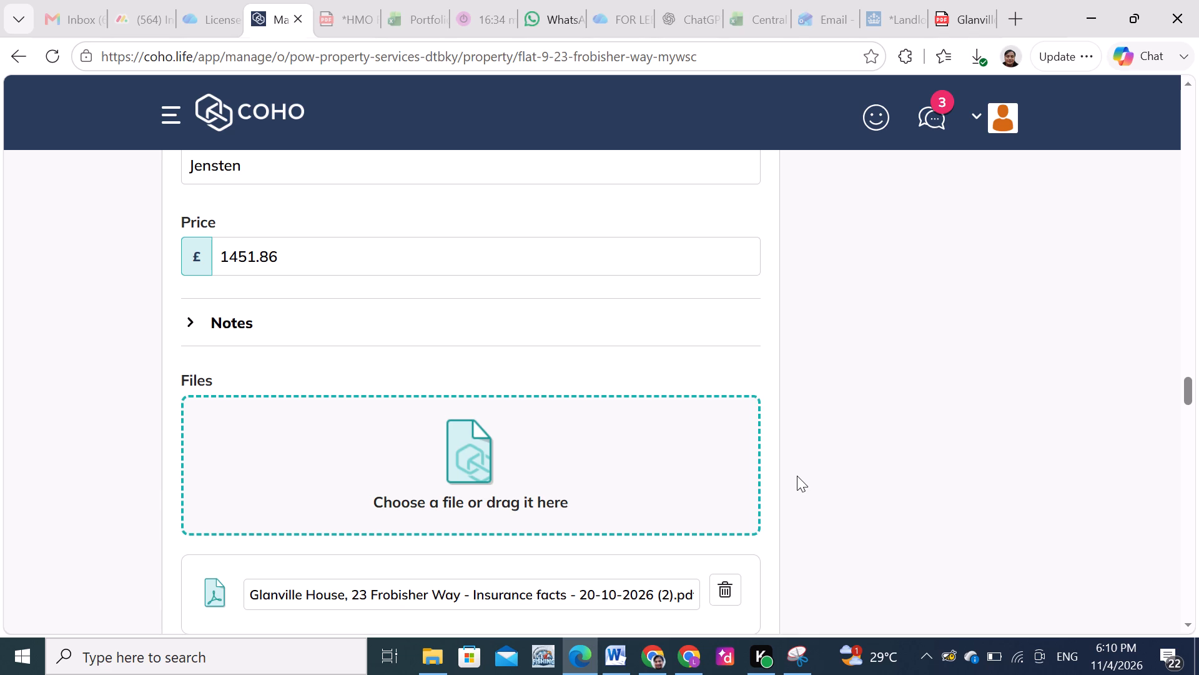
pyautogui.scroll(-5, 797, 476)
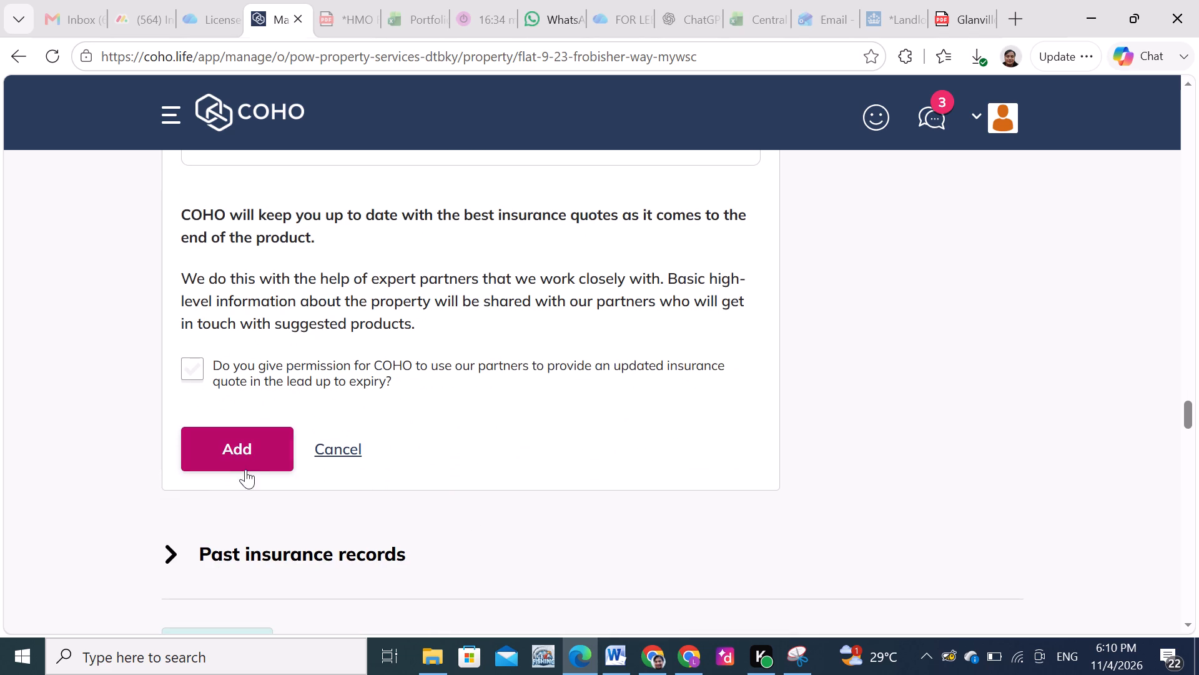
pyautogui.click(236, 461)
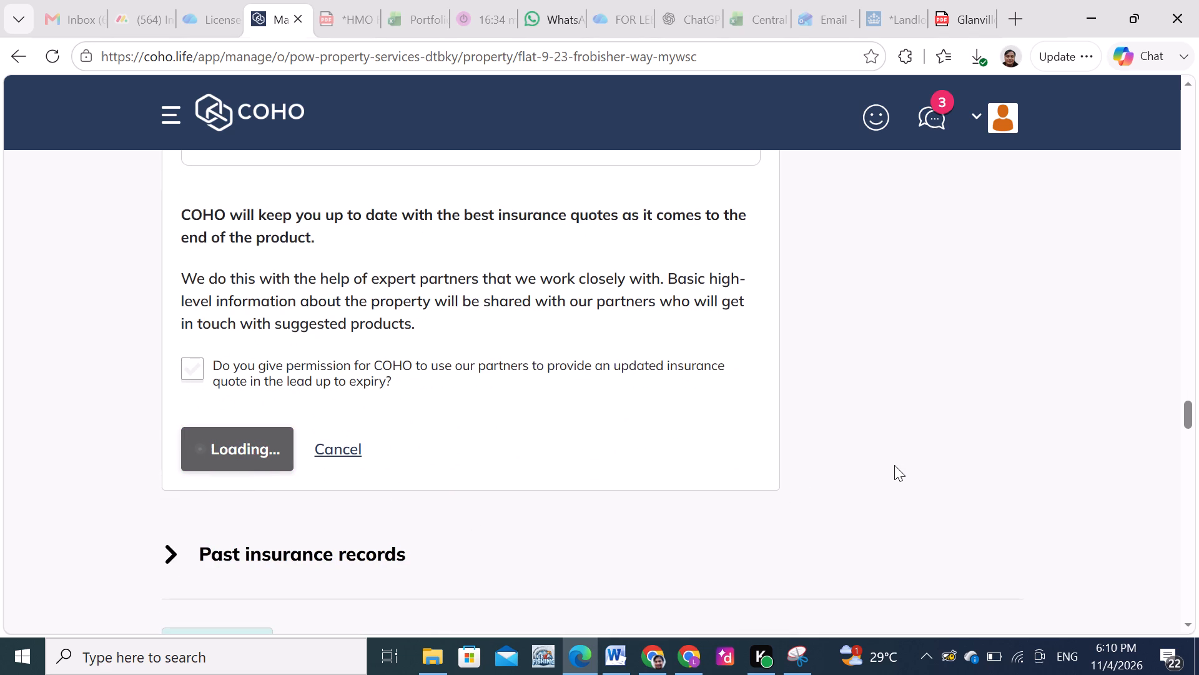
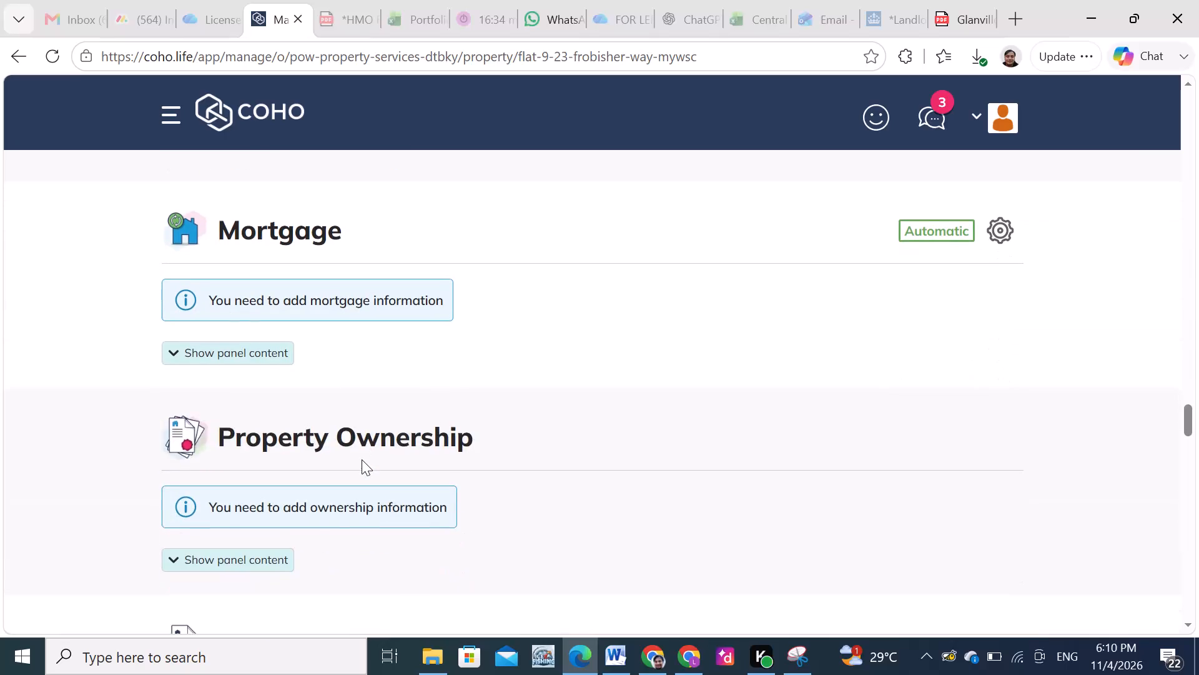
pyautogui.scroll(4, 362, 459)
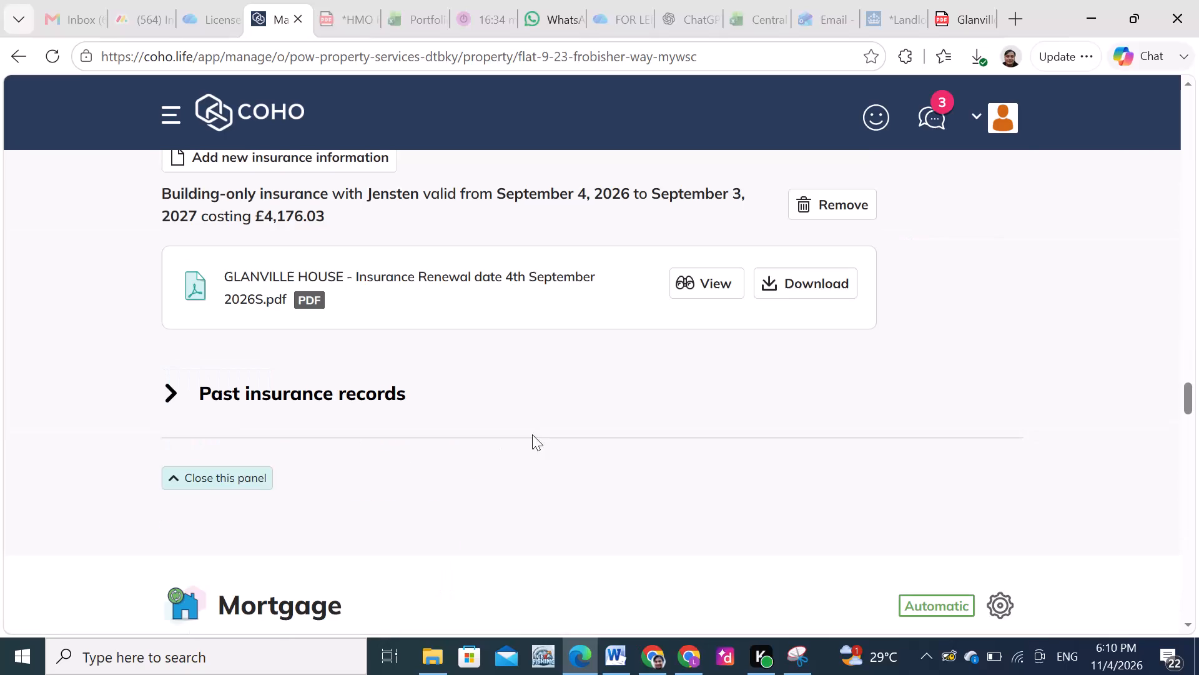
pyautogui.moveTo(1186, 405); pyautogui.dragTo(1198, 125)
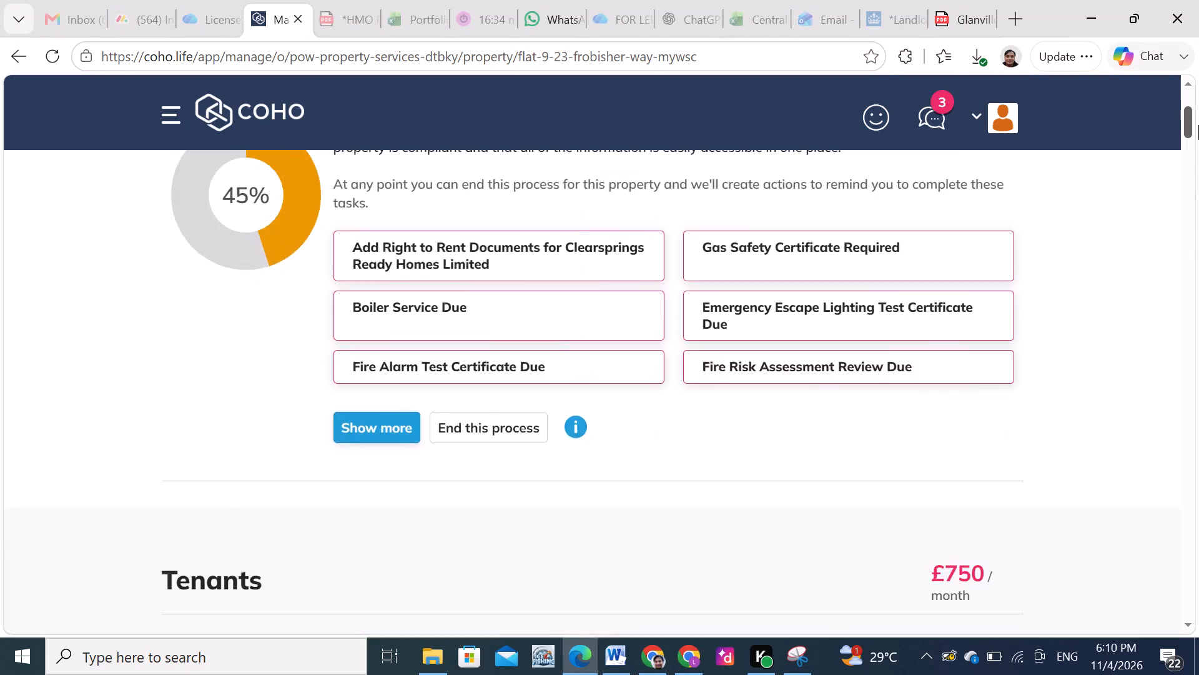
pyautogui.moveTo(1198, 125); pyautogui.dragTo(1198, 109)
pyautogui.click(990, 342)
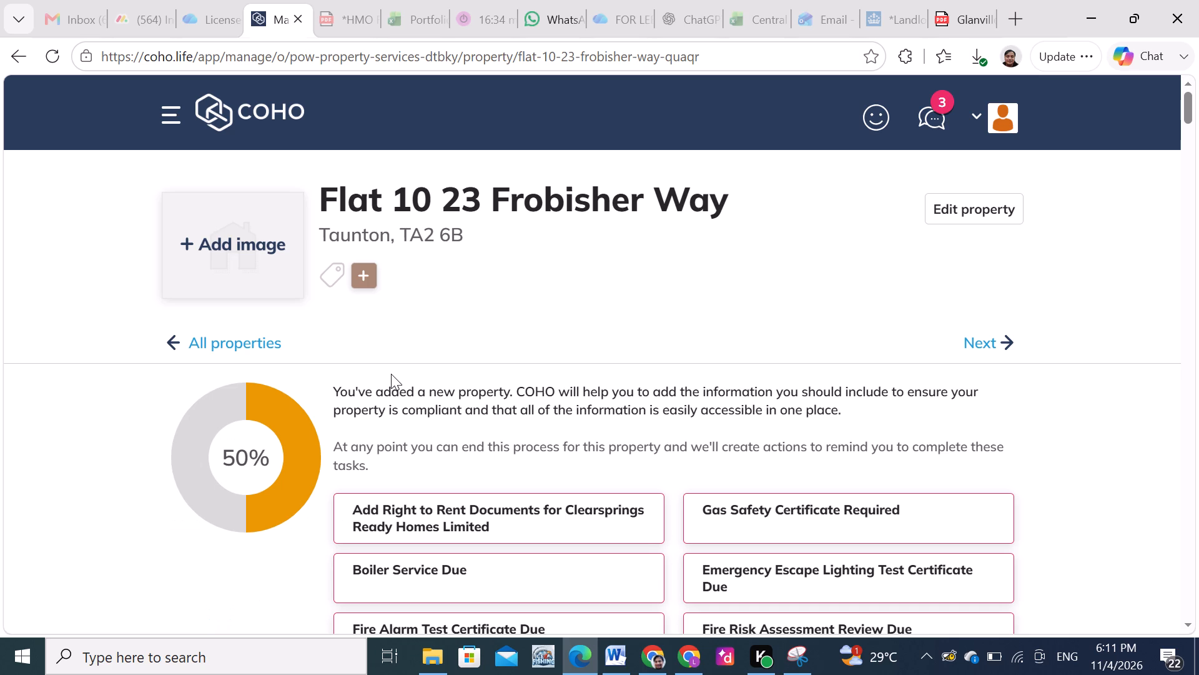
# Start a new Building Insurance record for Flat 10 and set its valid-from date to 07/10/2026.
pyautogui.scroll(-16, 337, 385)
pyautogui.moveTo(1191, 196); pyautogui.dragTo(1190, 217)
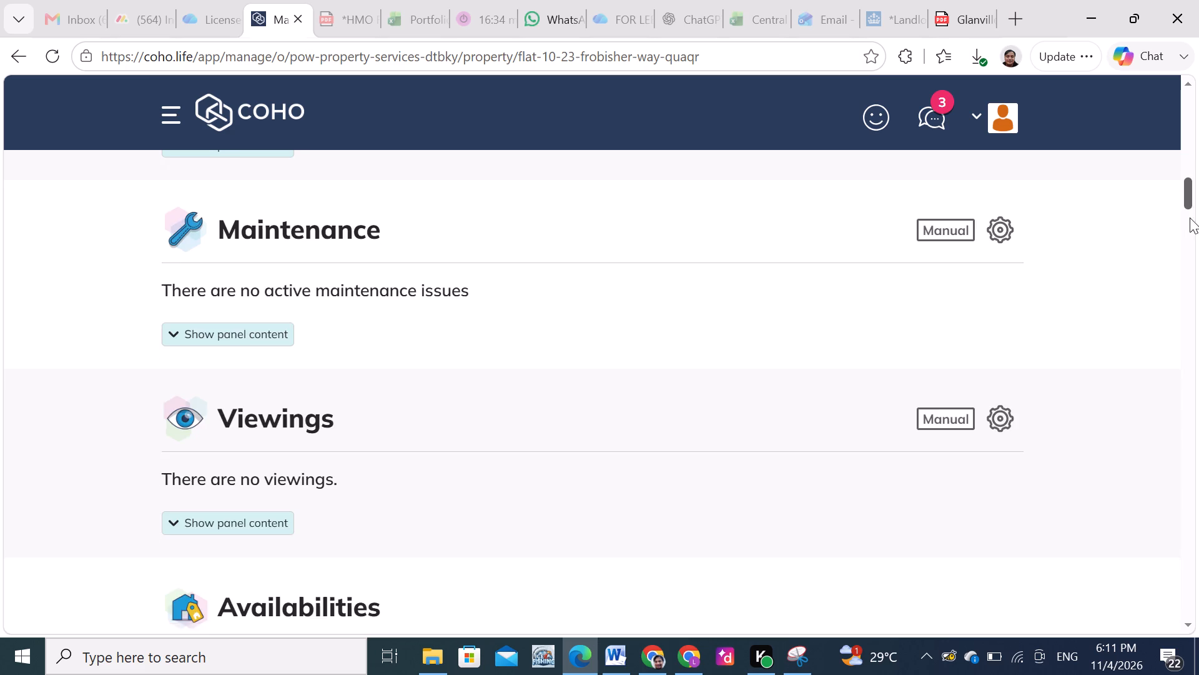
pyautogui.moveTo(1190, 217); pyautogui.dragTo(1188, 336)
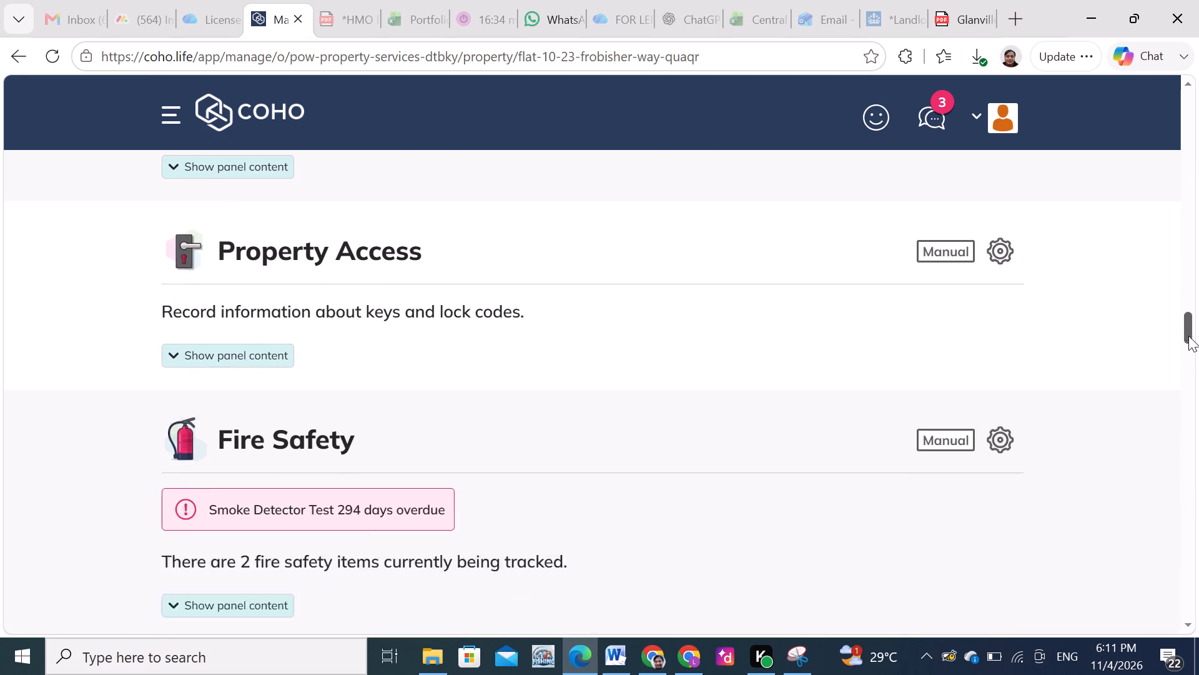
pyautogui.moveTo(1188, 336); pyautogui.dragTo(1192, 386)
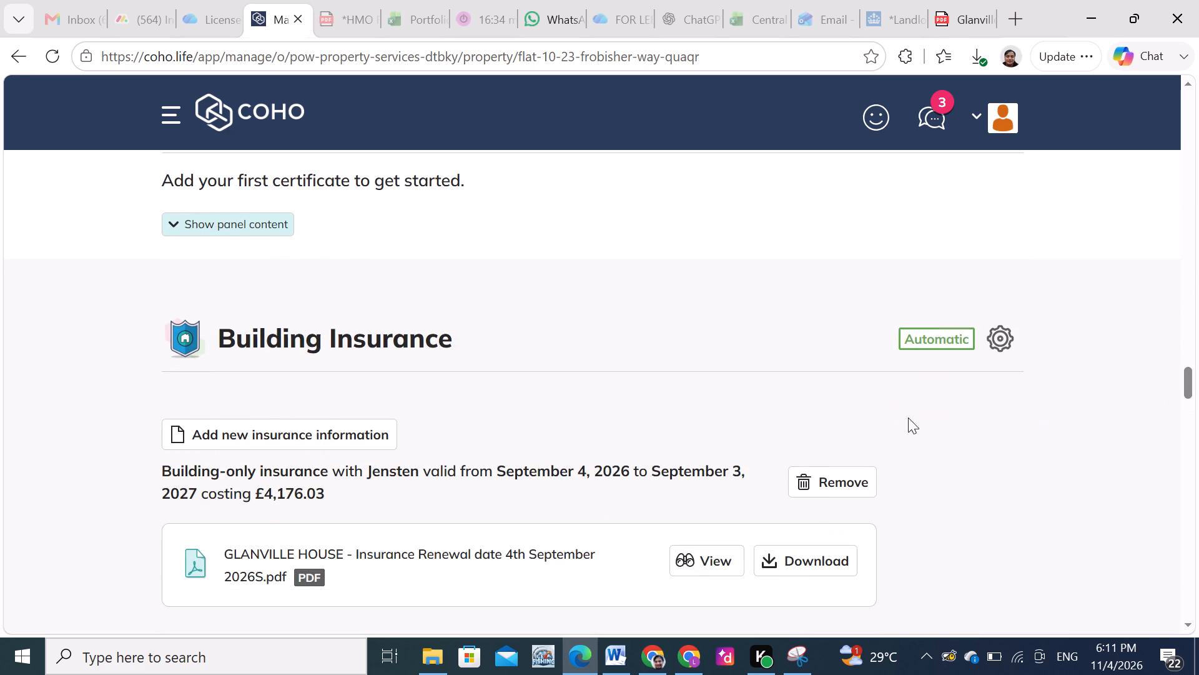
pyautogui.click(312, 429)
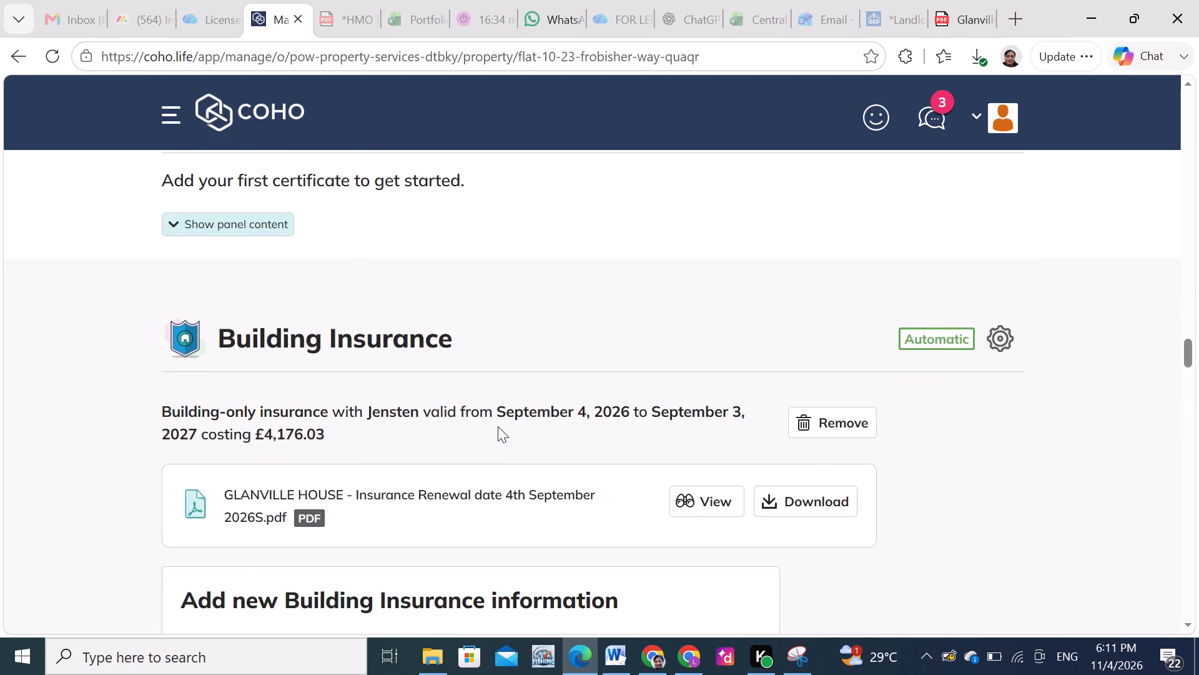
pyautogui.scroll(-3, 495, 426)
pyautogui.click(206, 402)
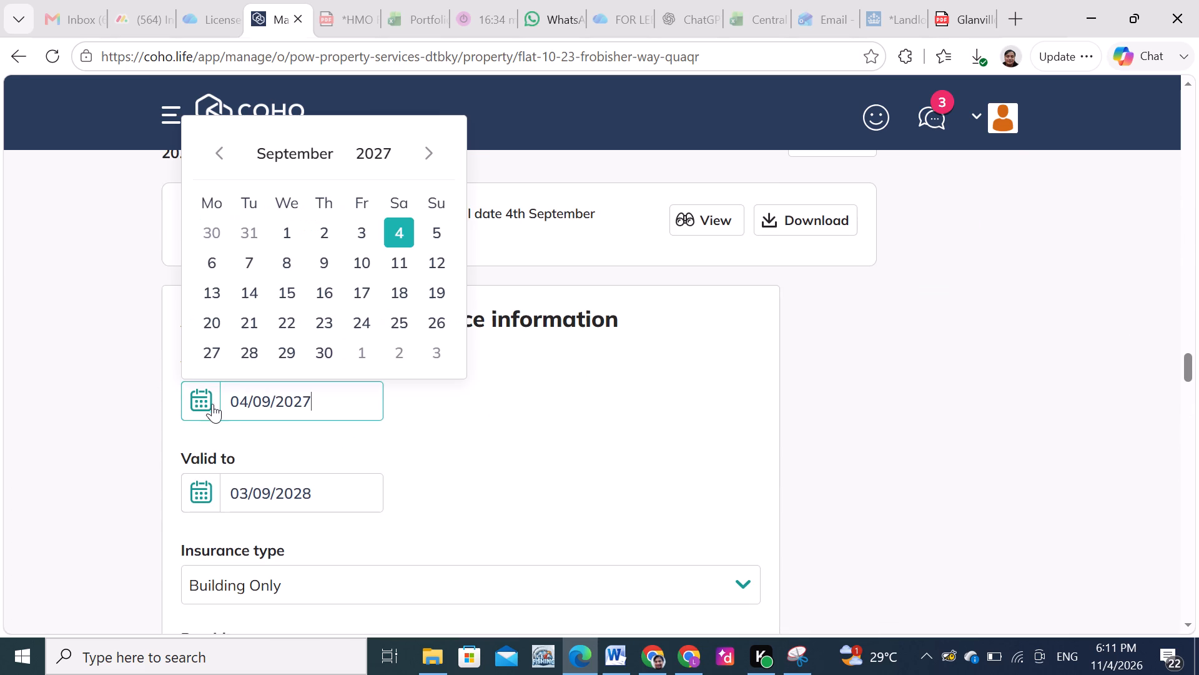
pyautogui.click(378, 157)
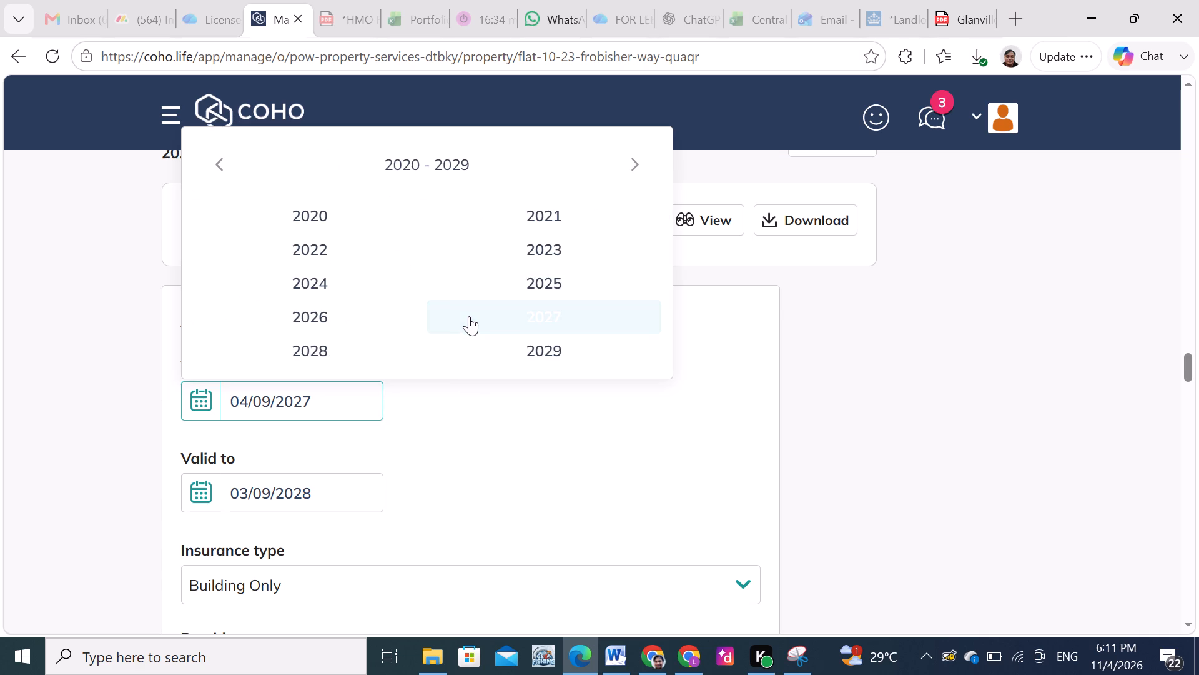
pyautogui.click(323, 323)
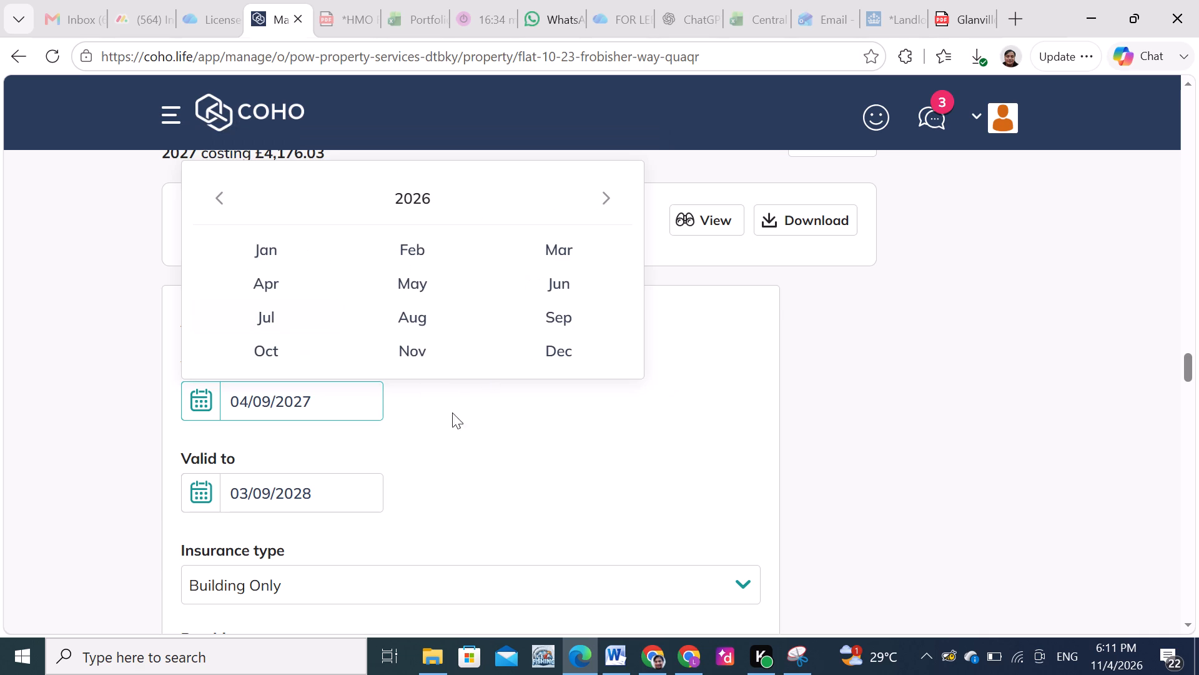
pyautogui.click(265, 353)
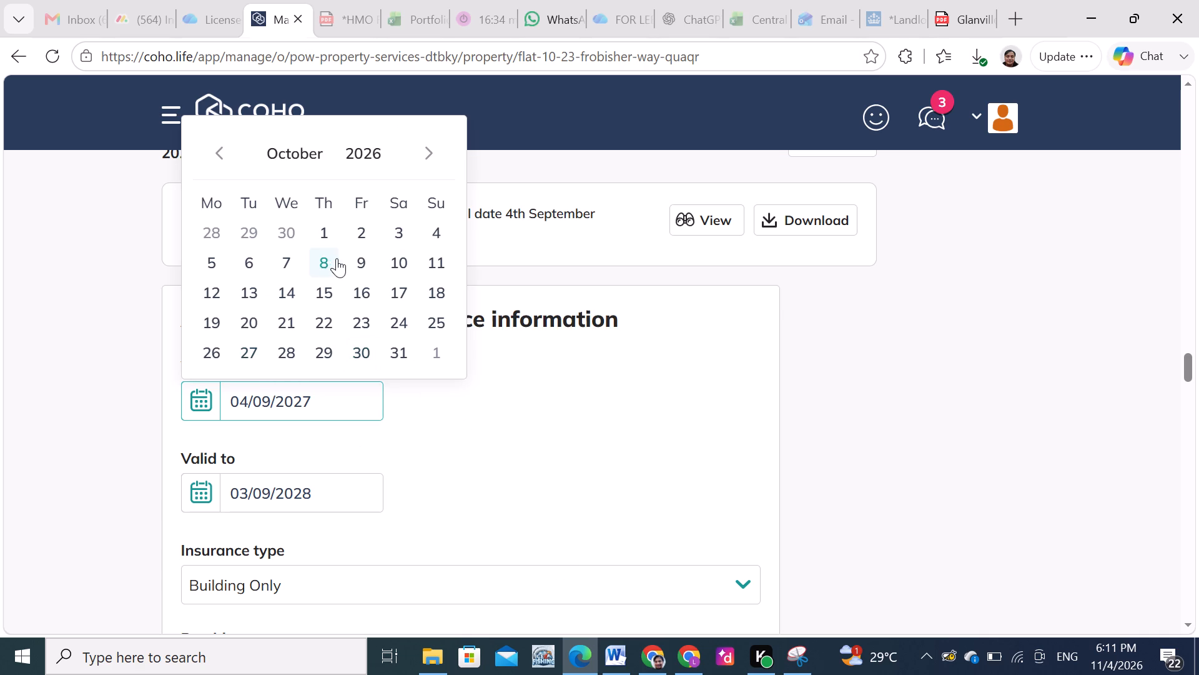
pyautogui.click(291, 256)
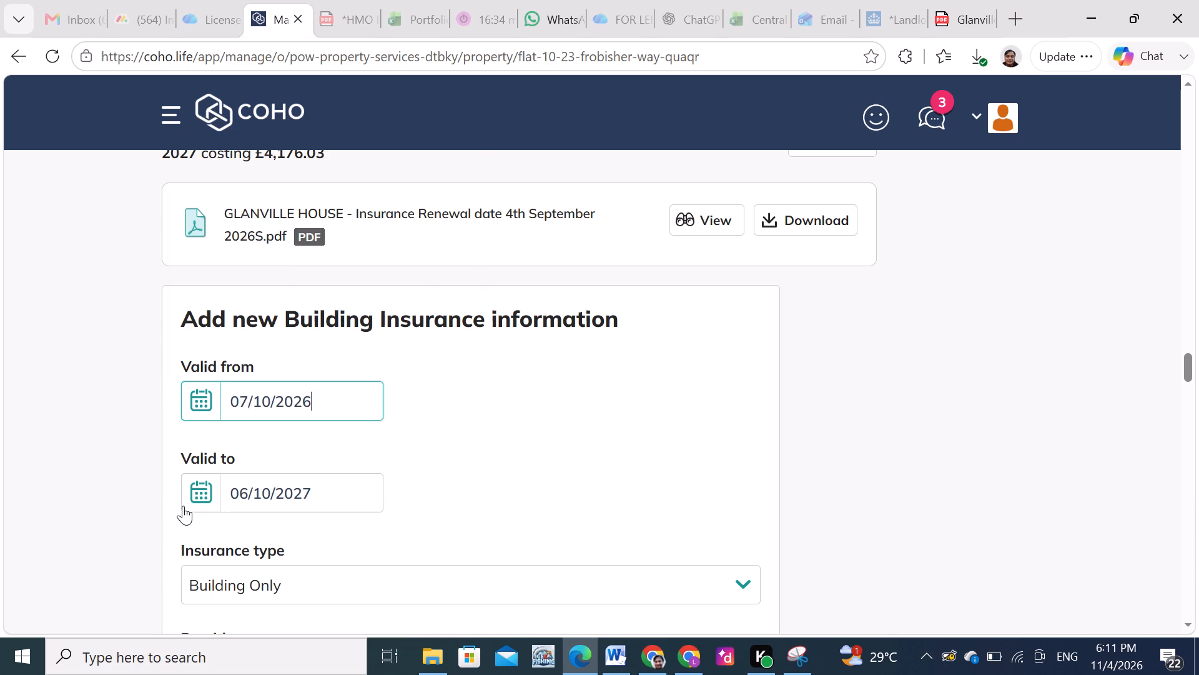
# Set the valid-to date of Flat 10's new Building Insurance record to 03/09/2027.
pyautogui.click(205, 488)
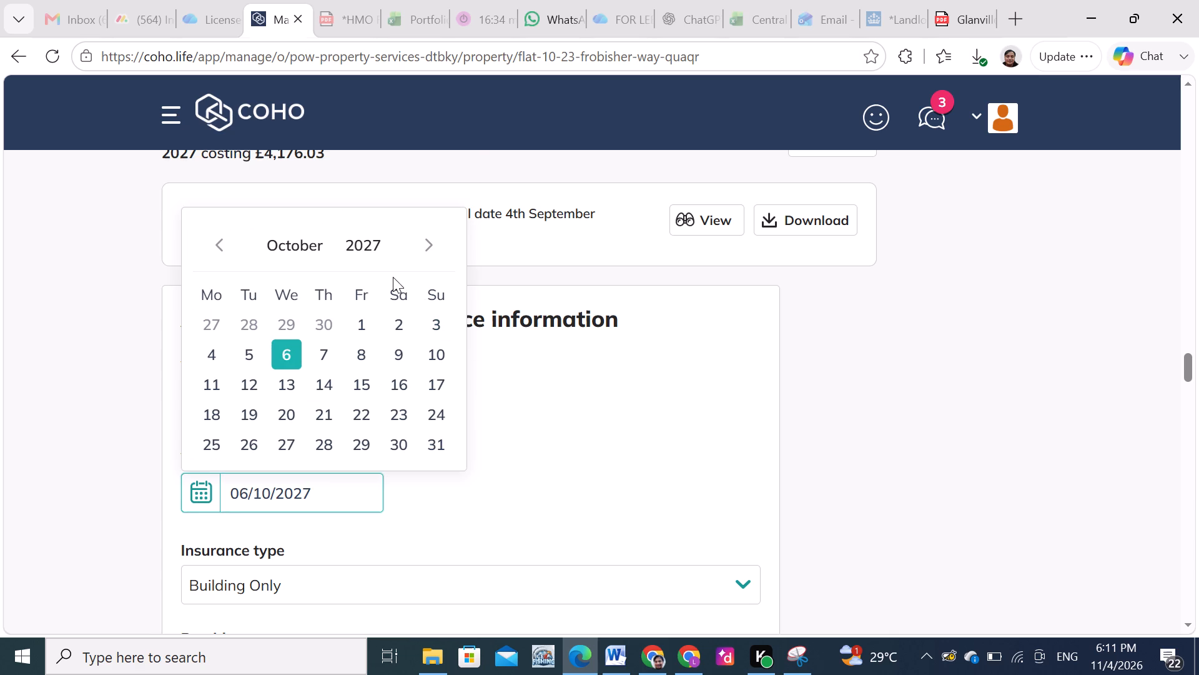
pyautogui.moveTo(280, 260); pyautogui.dragTo(250, 287)
pyautogui.click(217, 242)
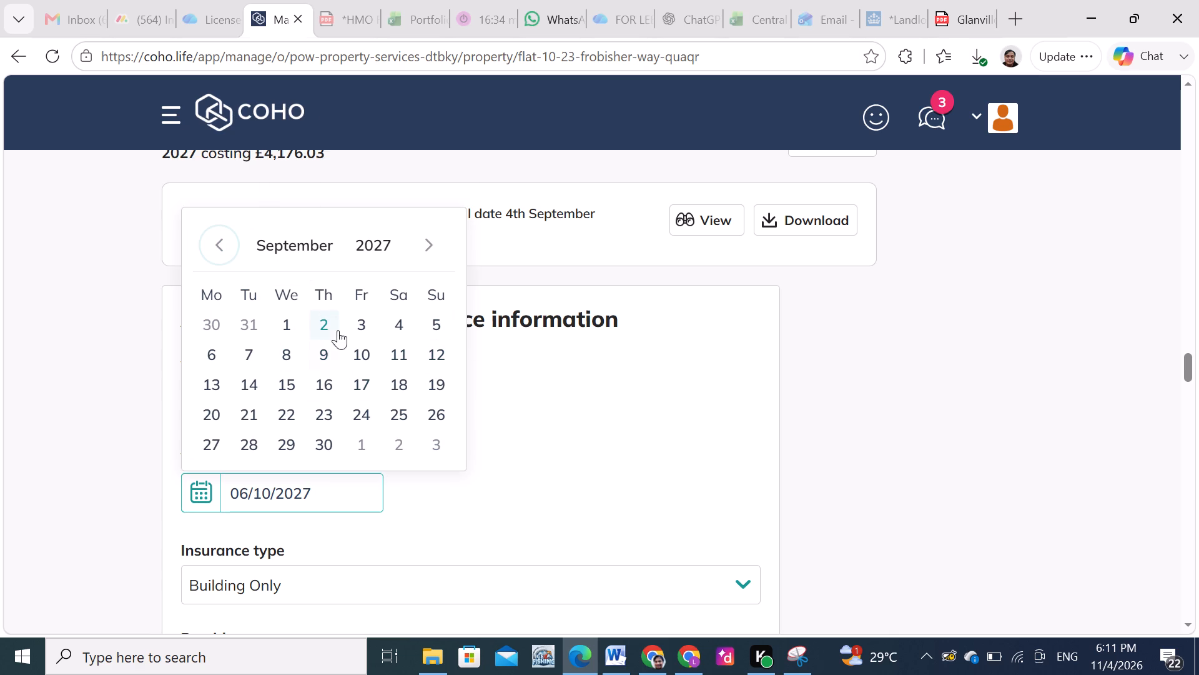
pyautogui.click(359, 324)
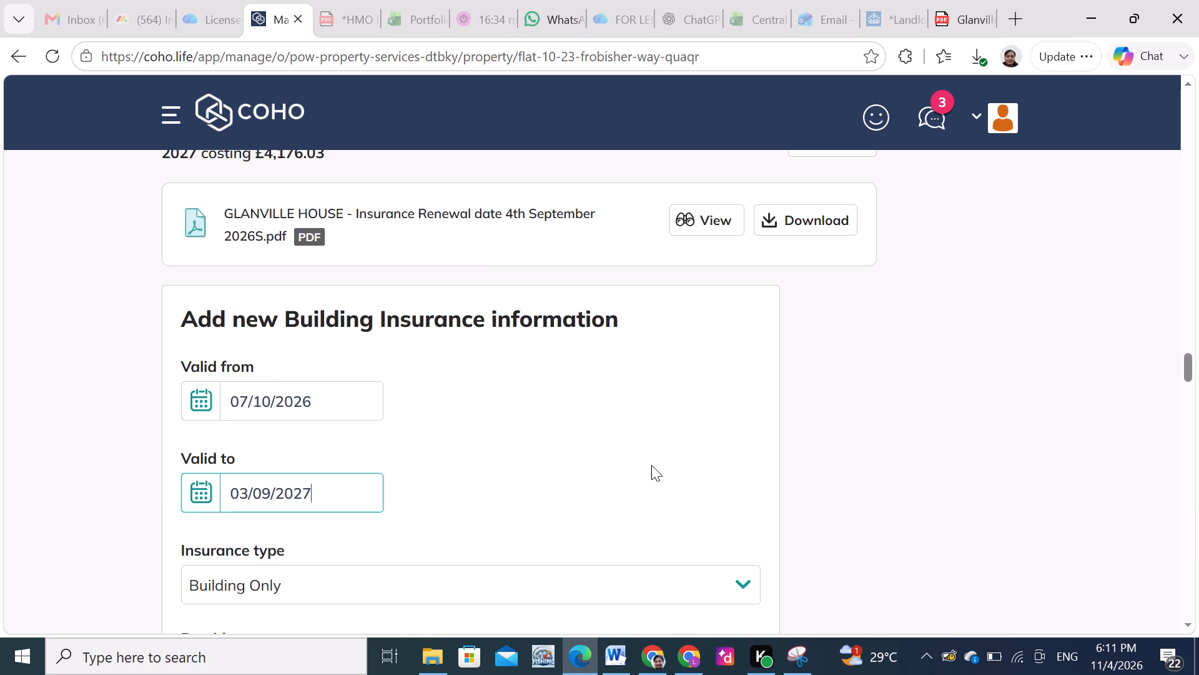
pyautogui.click(974, 436)
# Set the price of Flat 10's new Building Insurance record to £1451.86.
pyautogui.scroll(-3, 954, 445)
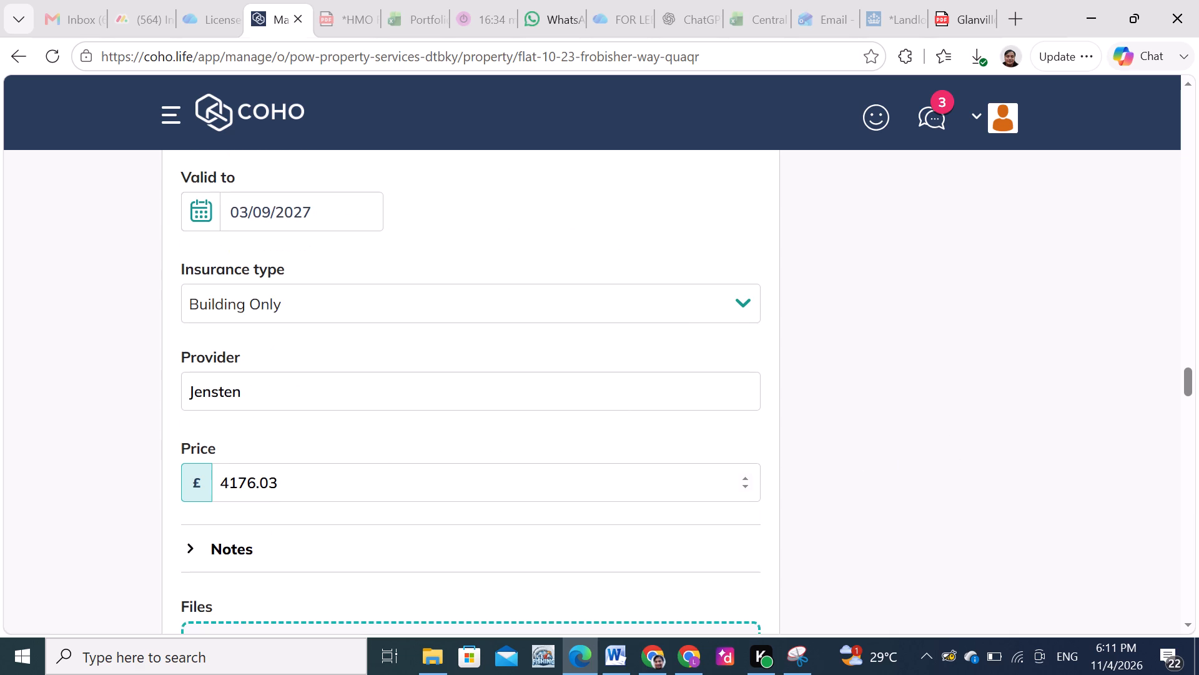
pyautogui.moveTo(308, 476); pyautogui.dragTo(176, 474)
pyautogui.write('1451.')
pyautogui.write('86')
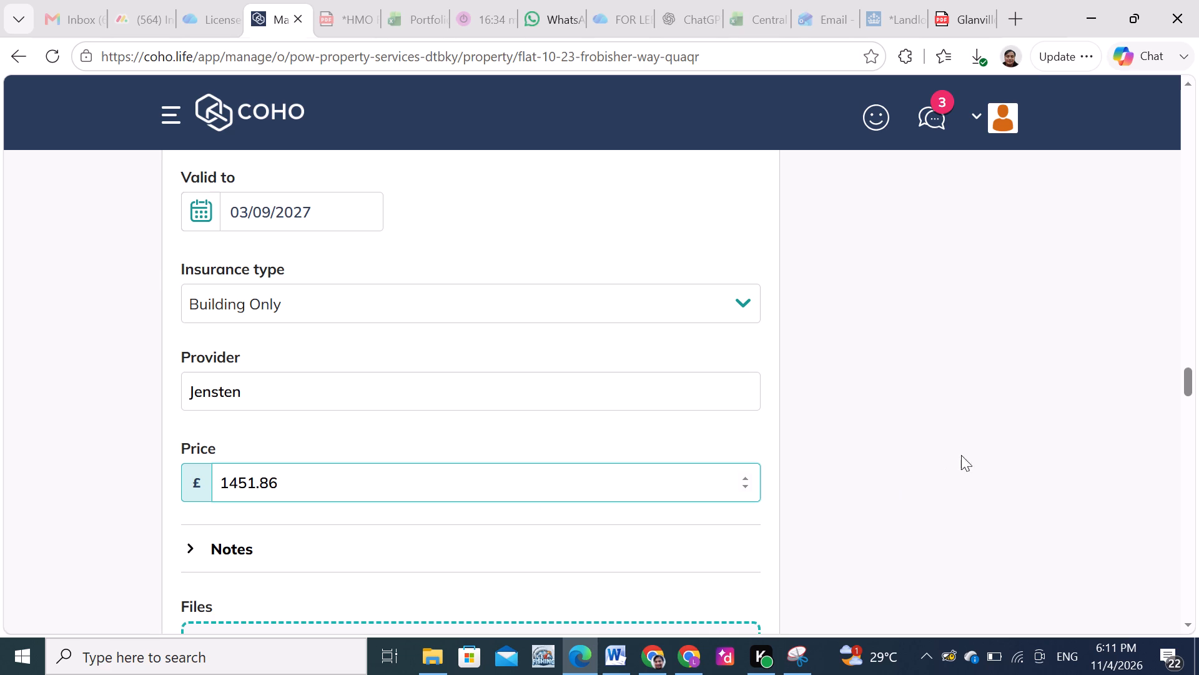
pyautogui.click(1023, 427)
pyautogui.scroll(-3, 827, 480)
pyautogui.click(478, 398)
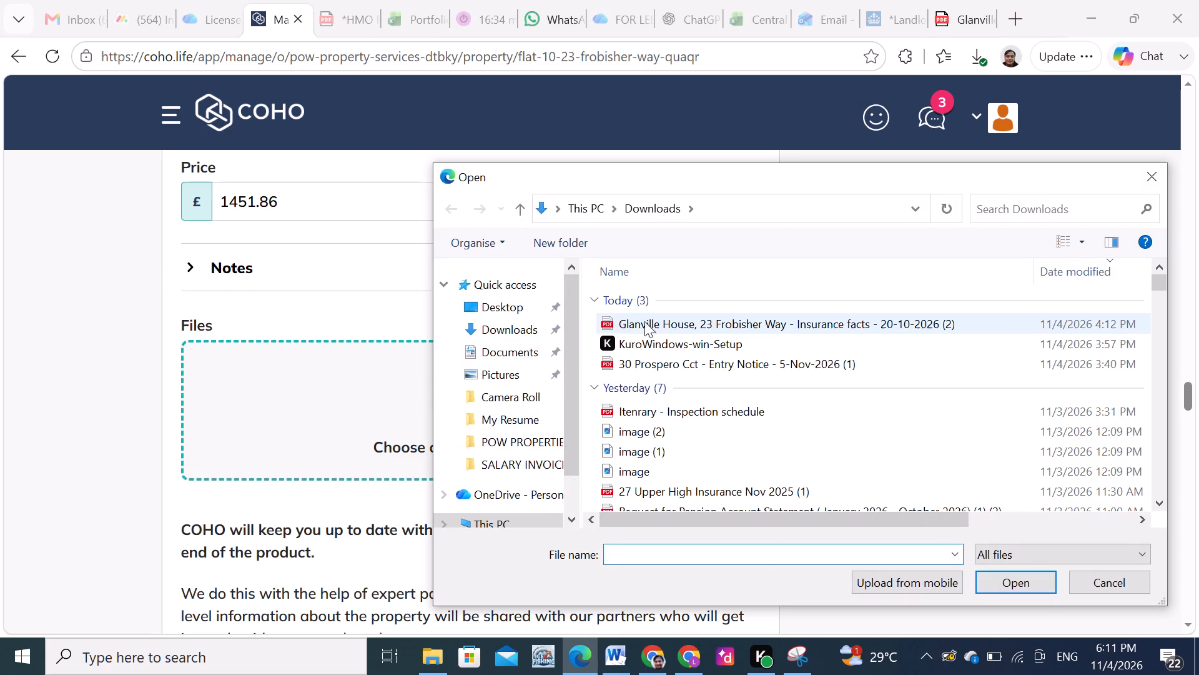
pyautogui.click(646, 326)
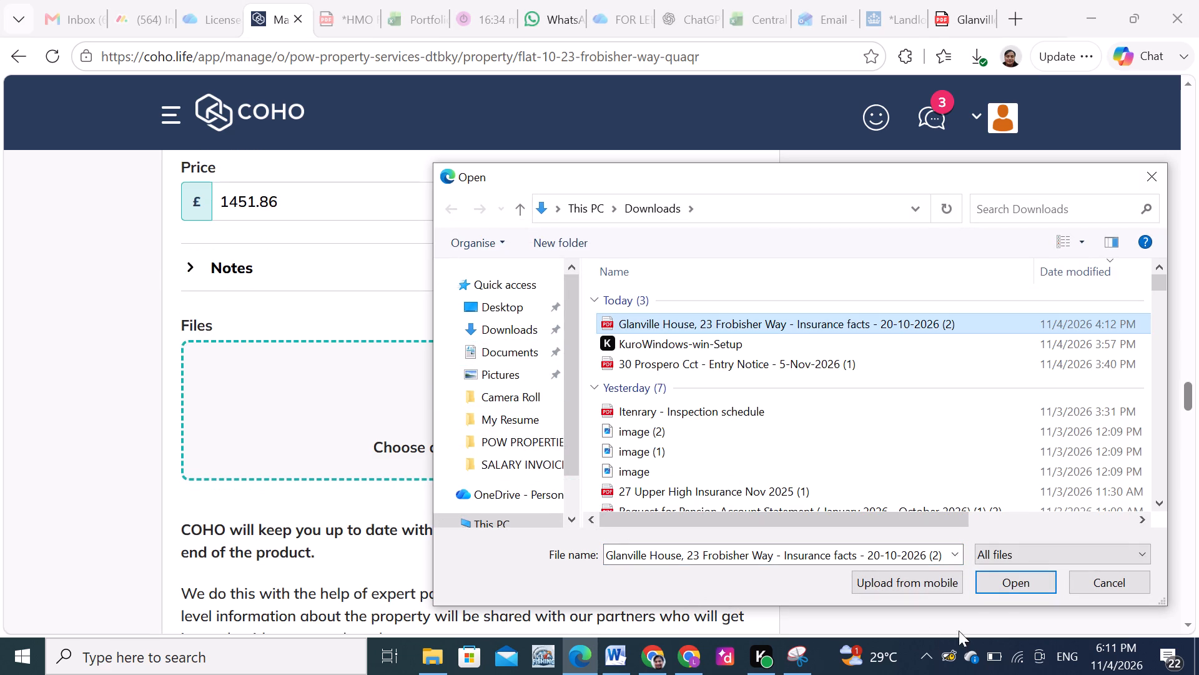
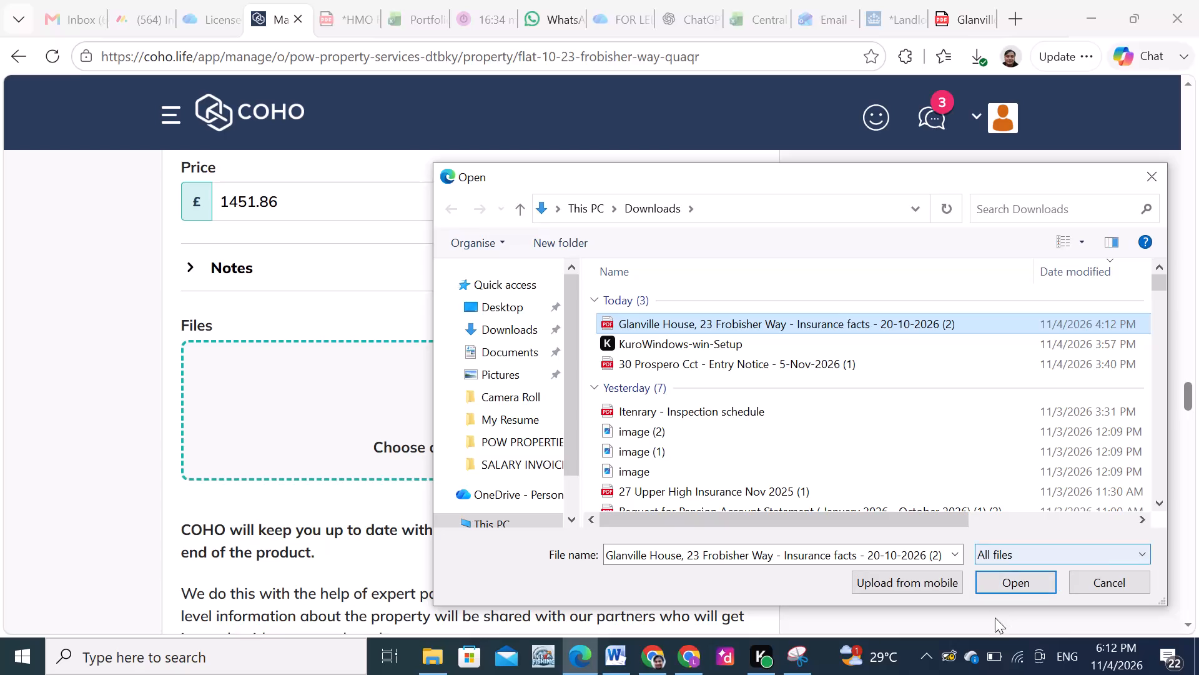
pyautogui.click(1002, 578)
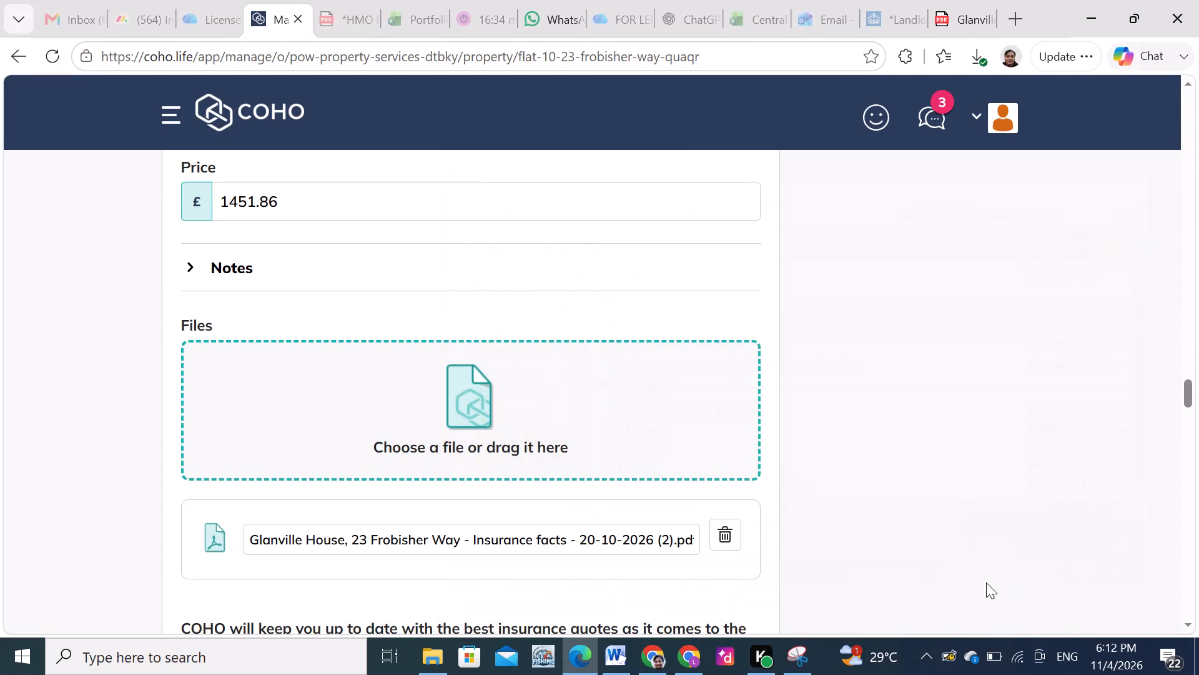
pyautogui.scroll(-4, 853, 524)
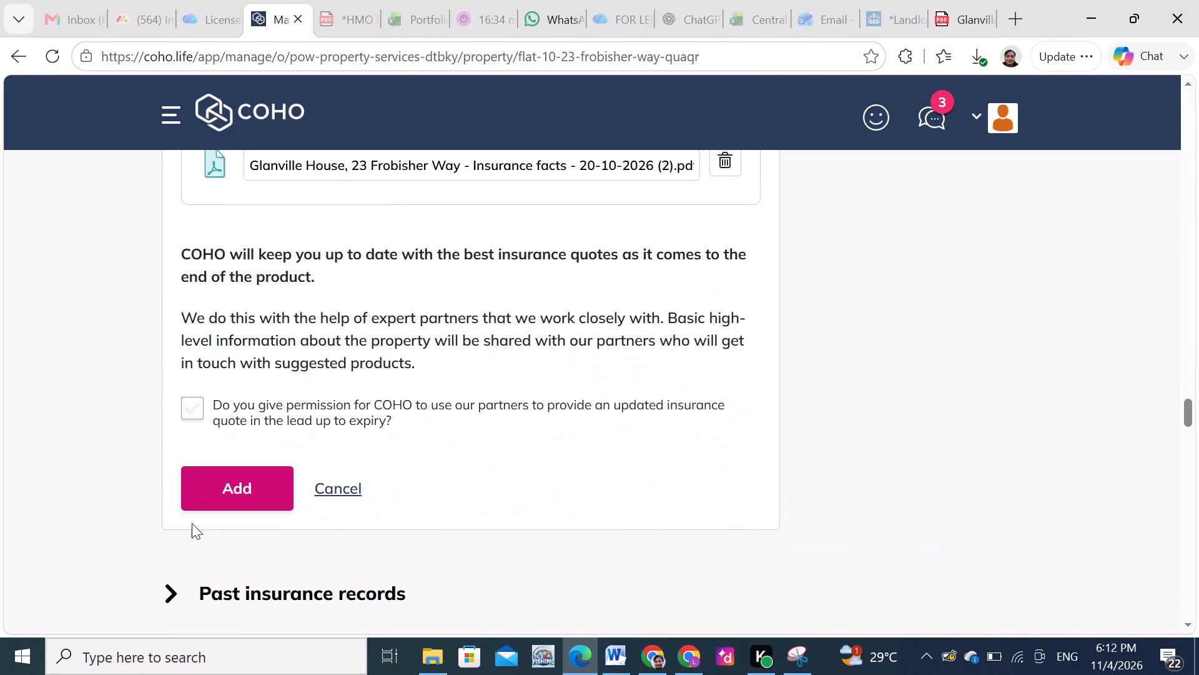
pyautogui.click(207, 495)
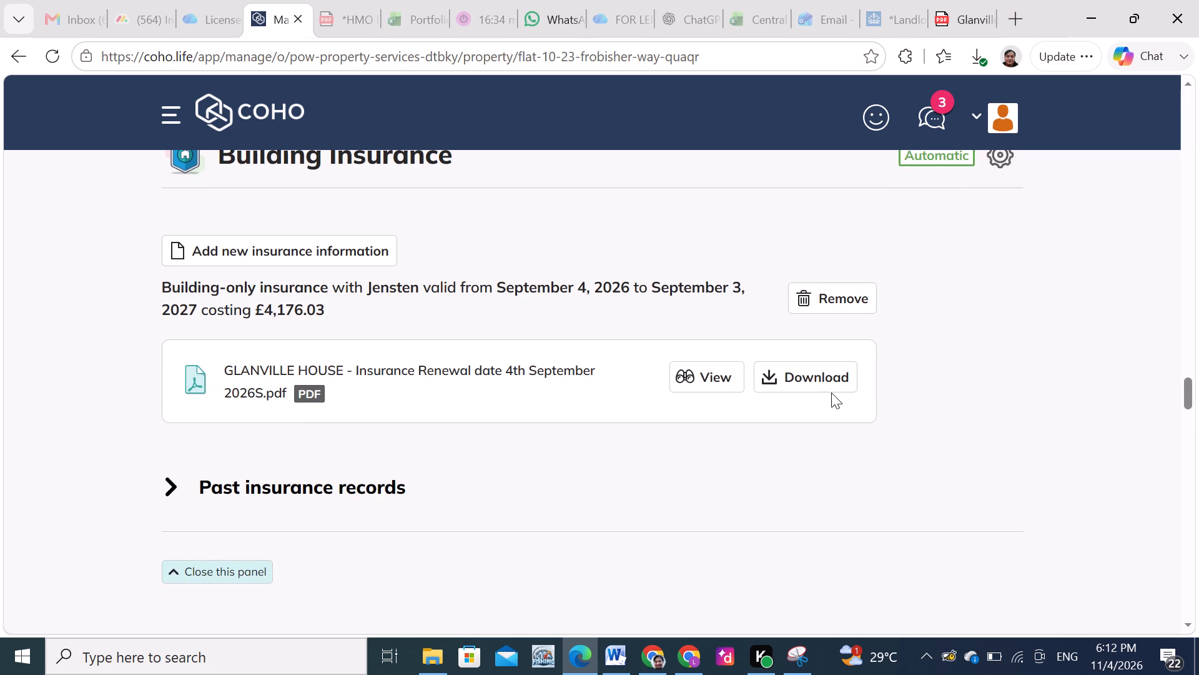
# Look over Flat 10's property page around the Building Insurance section and back up to the property header.
pyautogui.scroll(-6, 812, 458)
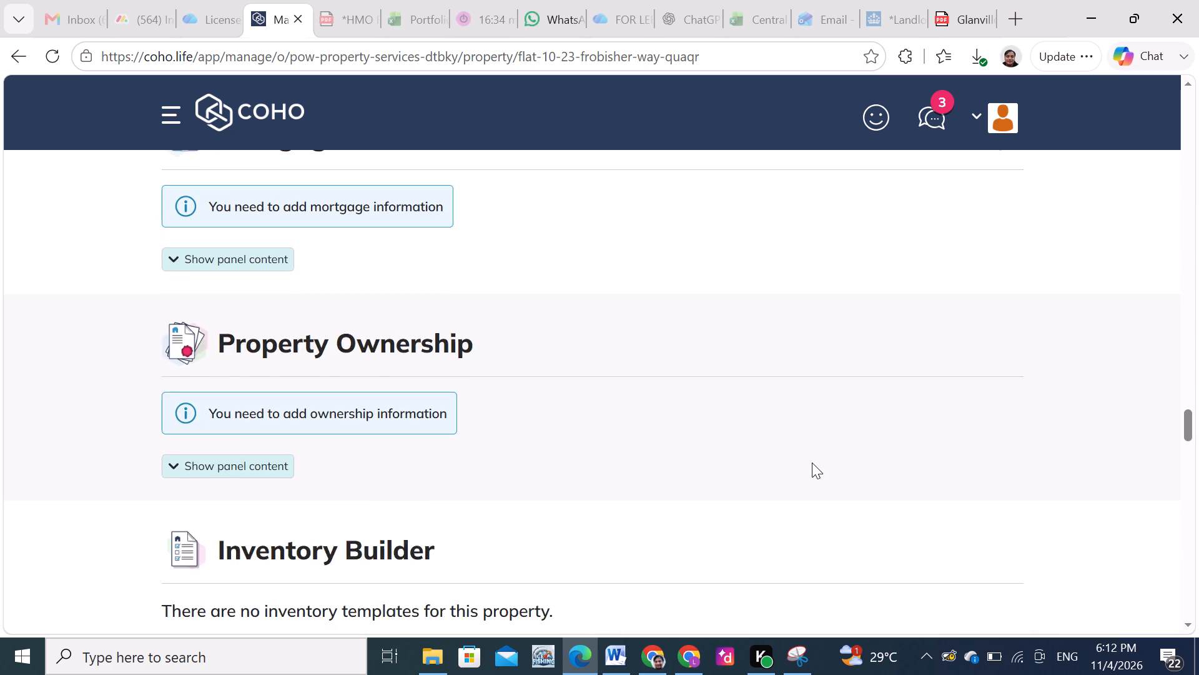
pyautogui.scroll(12, 811, 463)
pyautogui.scroll(10, 822, 486)
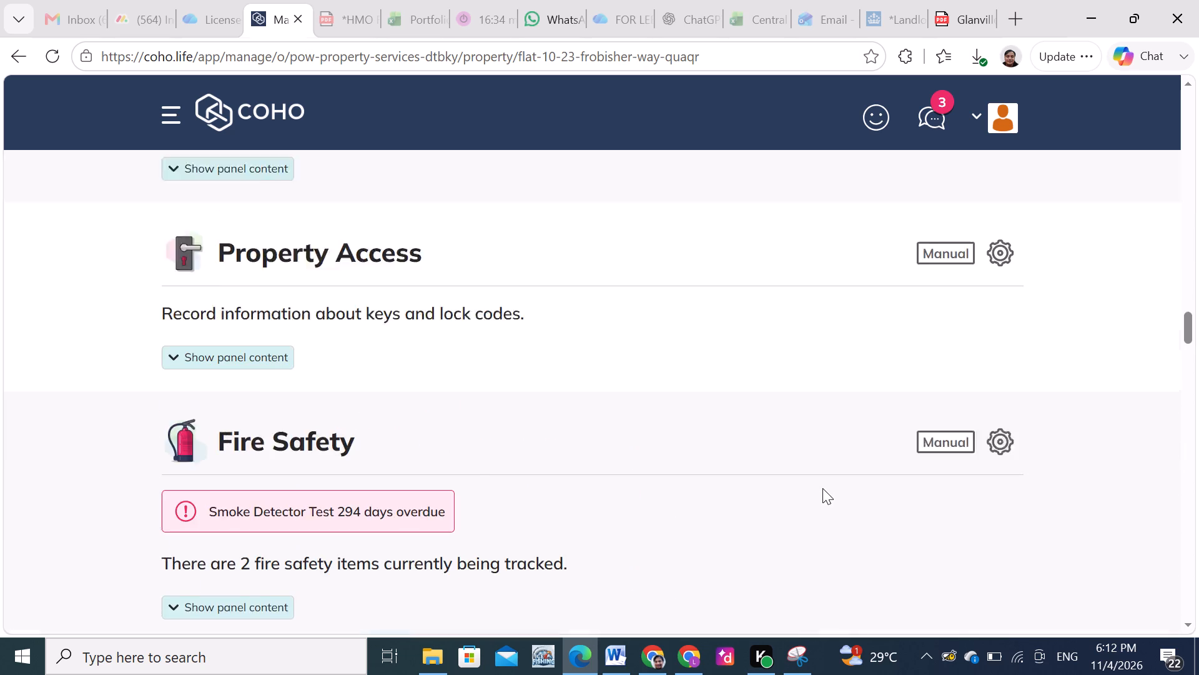
pyautogui.scroll(15, 829, 492)
pyautogui.scroll(10, 829, 492)
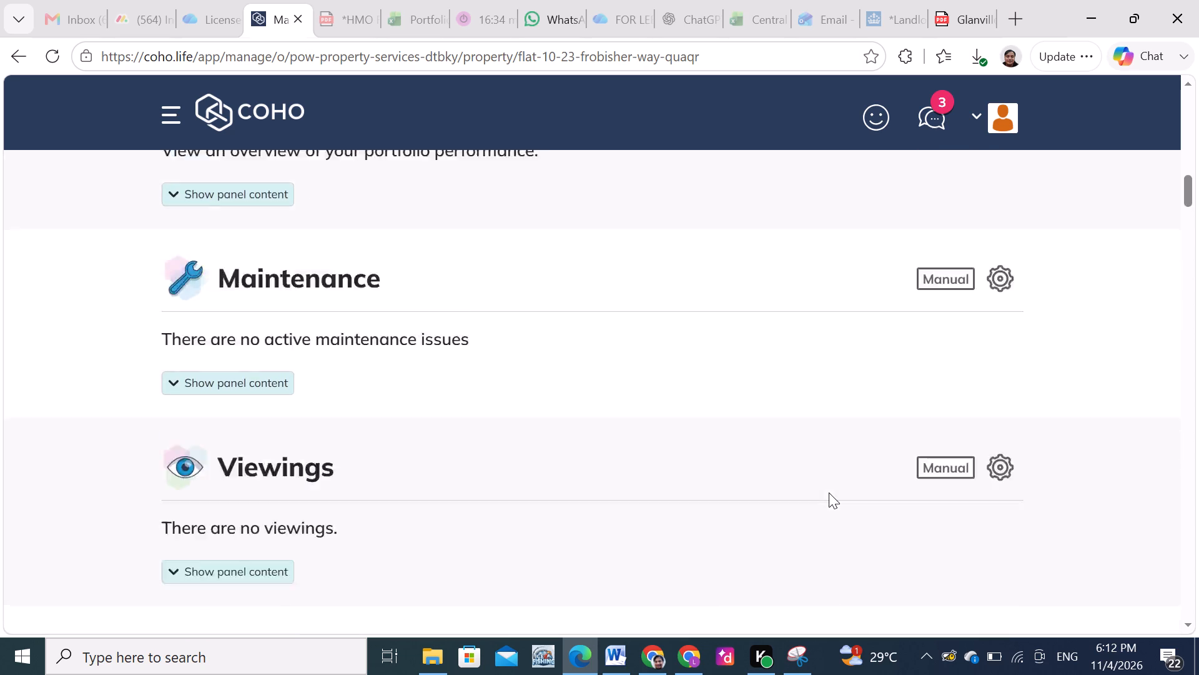
pyautogui.scroll(19, 829, 492)
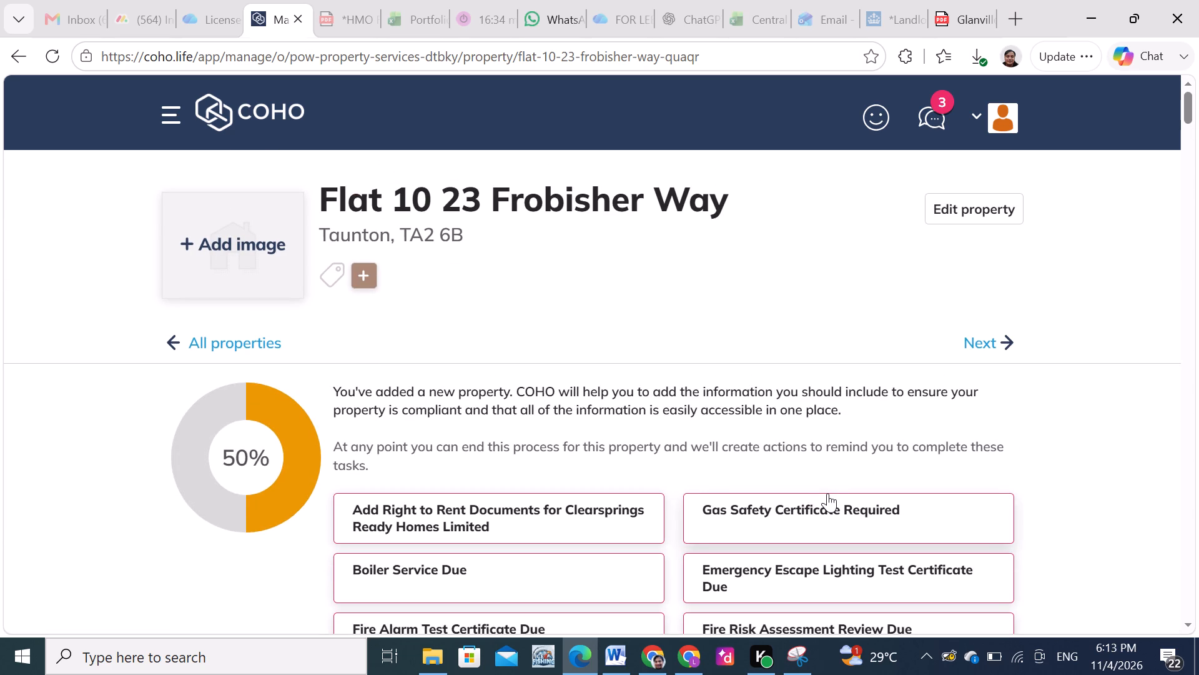
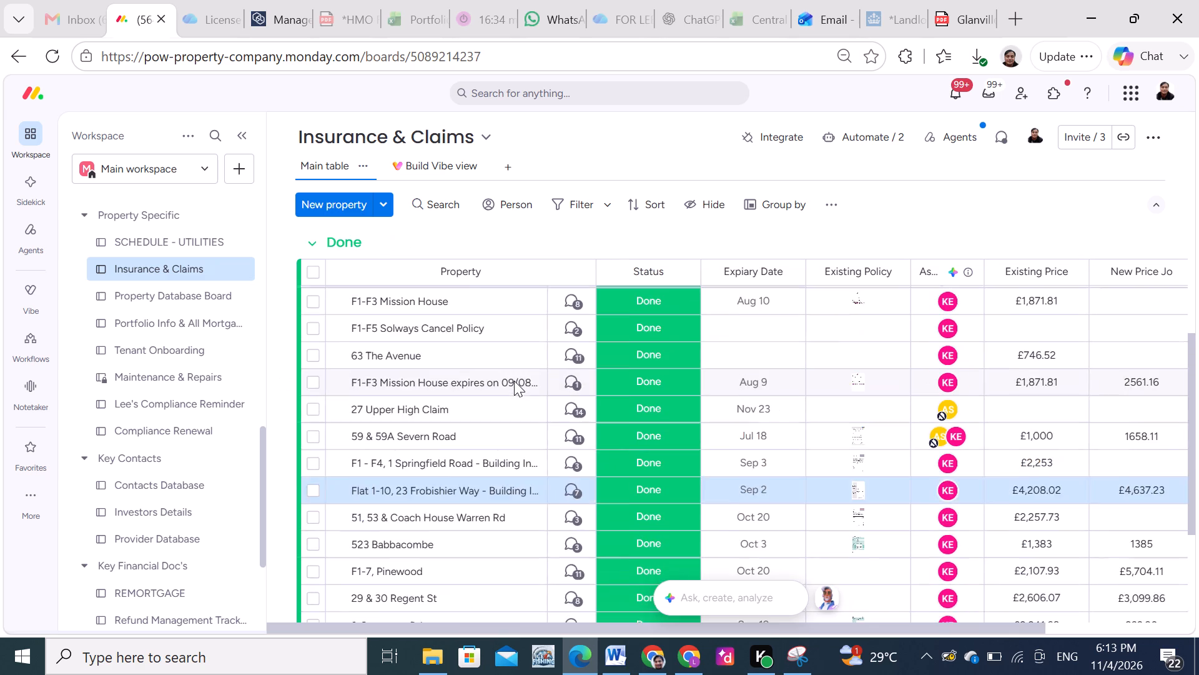
# Review the Insurance & Claims board back up to its To Do/Upcoming and Working on it groups.
pyautogui.scroll(-4, 514, 381)
pyautogui.scroll(13, 510, 384)
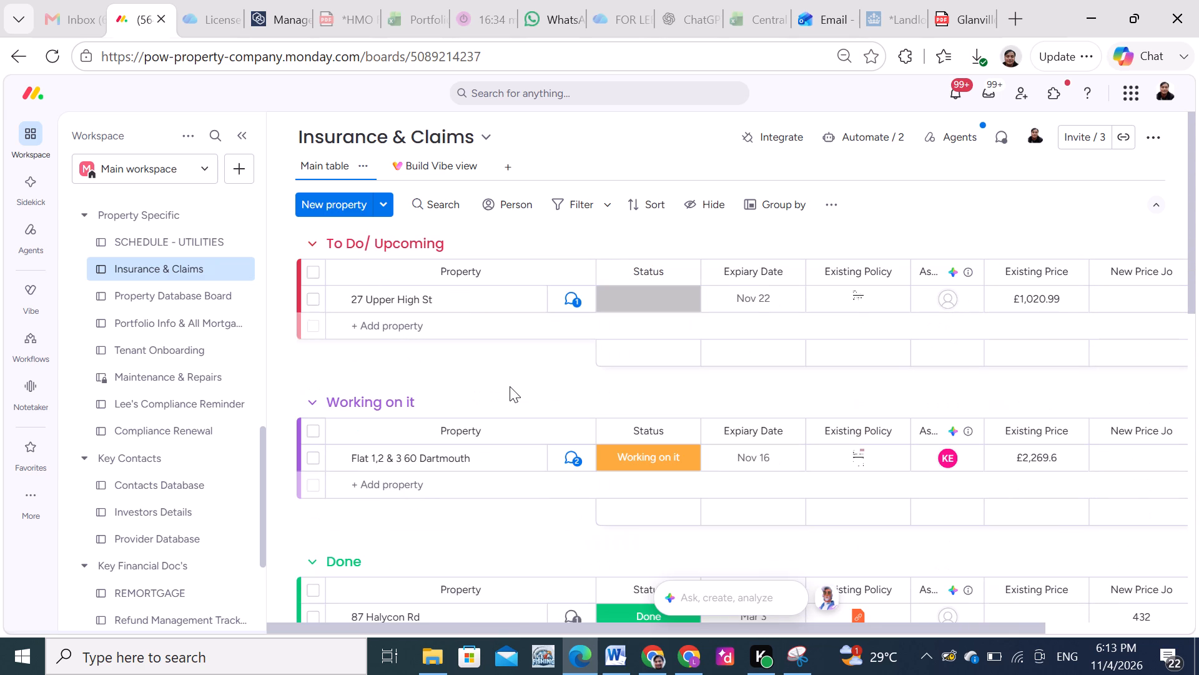
pyautogui.scroll(3, 510, 386)
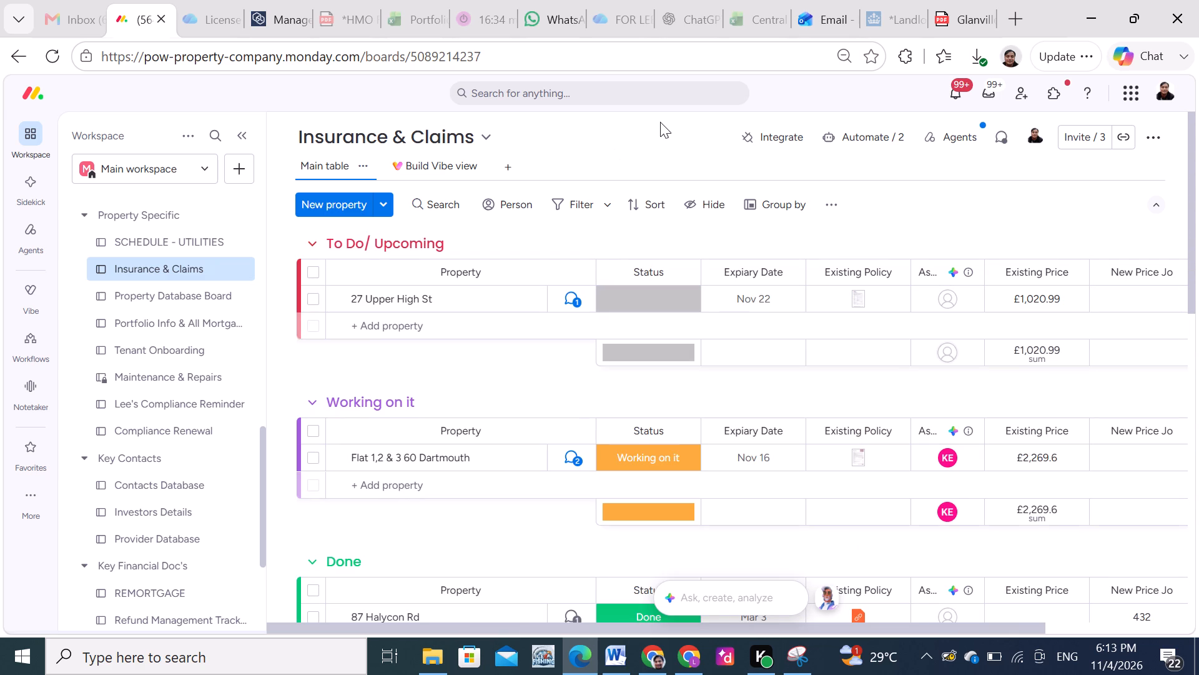
# Switch to Toggl Track to check the running Uploading Documents in COHO time entry.
pyautogui.click(485, 19)
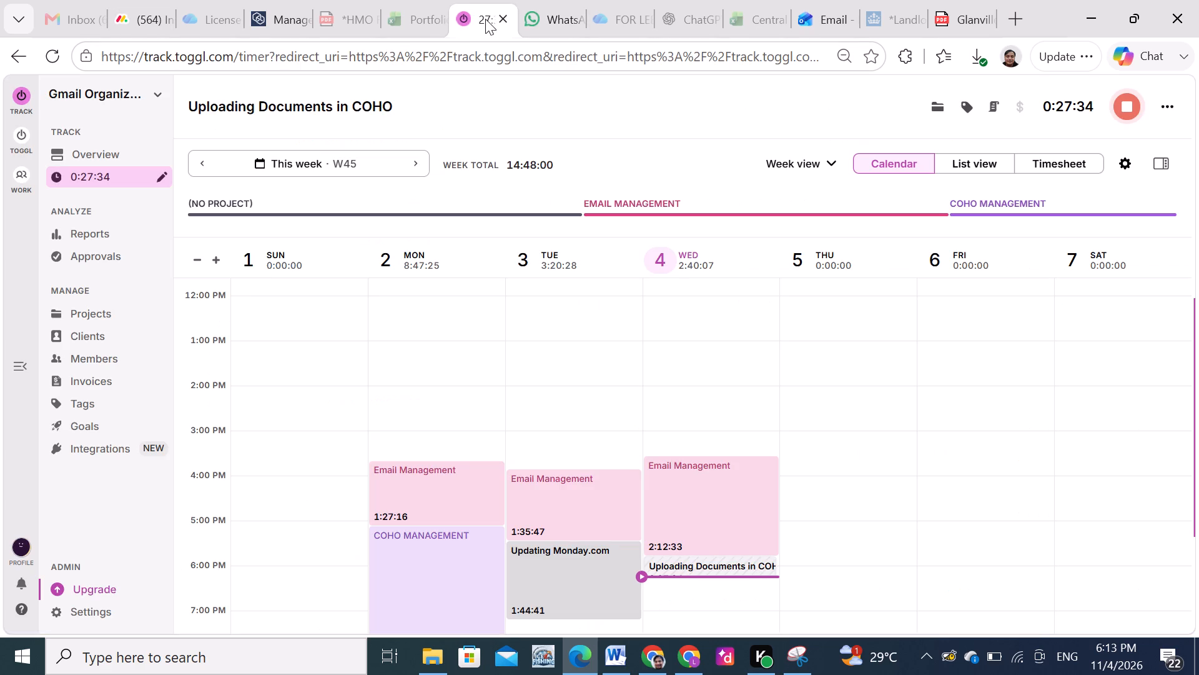
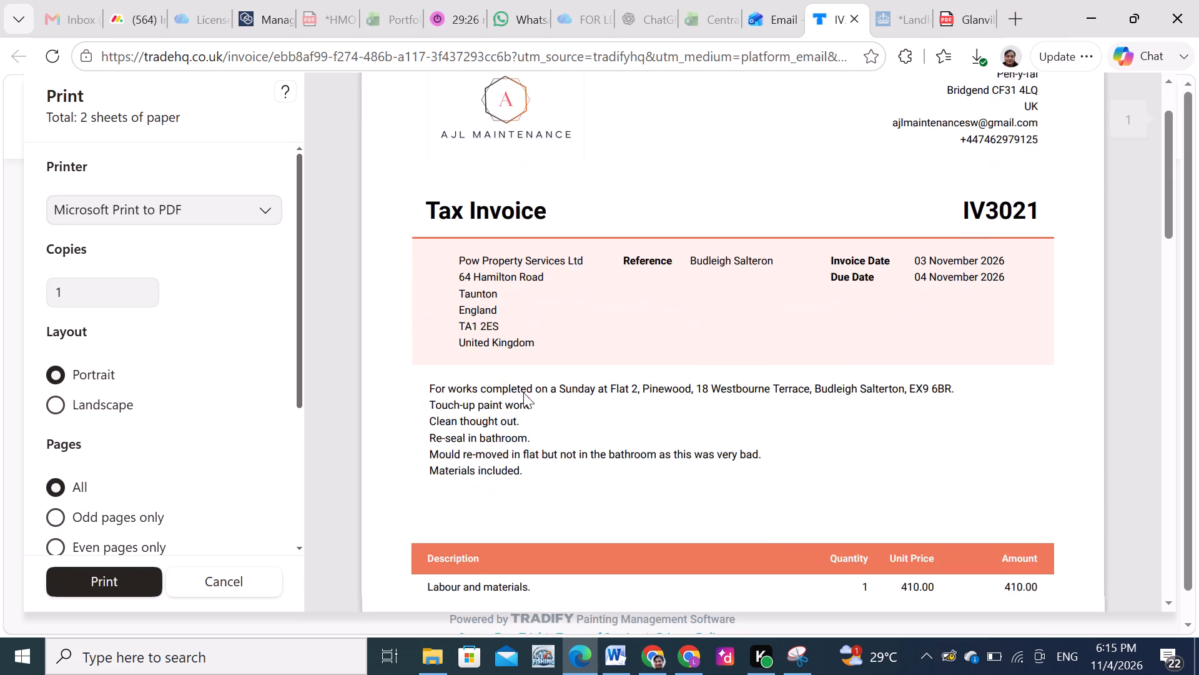
# Check the print preview of AJL Maintenance invoice IV3021 and print all its pages with Microsoft Print to PDF.
pyautogui.scroll(-3, 523, 392)
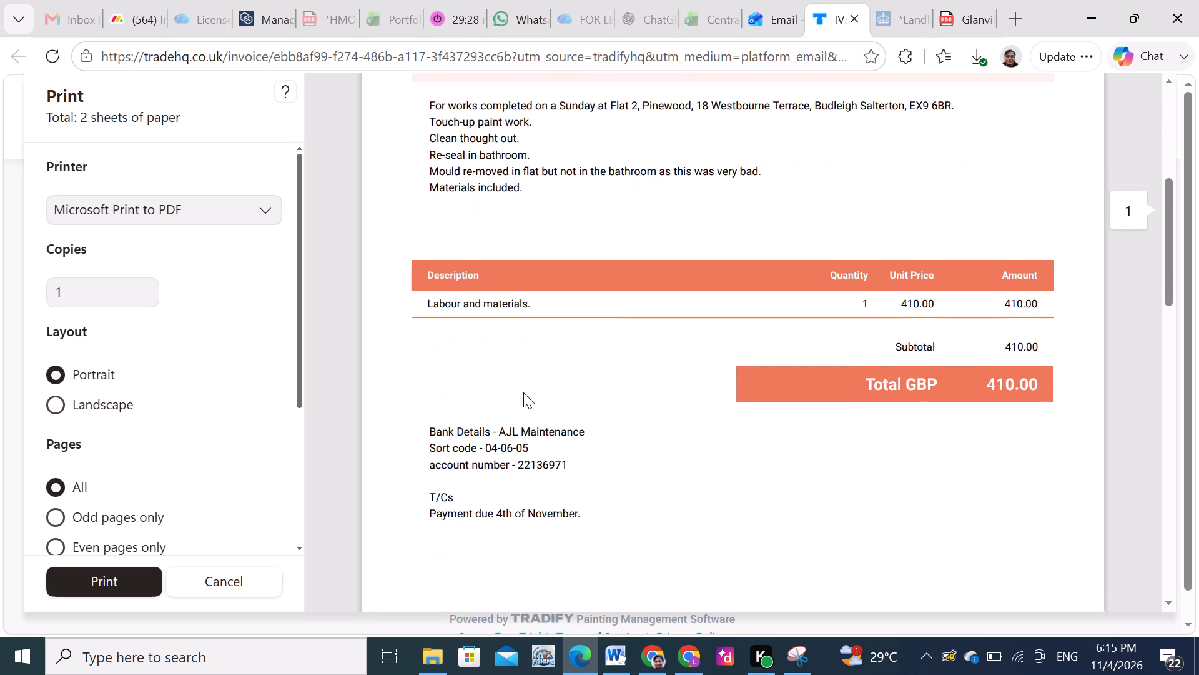
pyautogui.scroll(5, 525, 395)
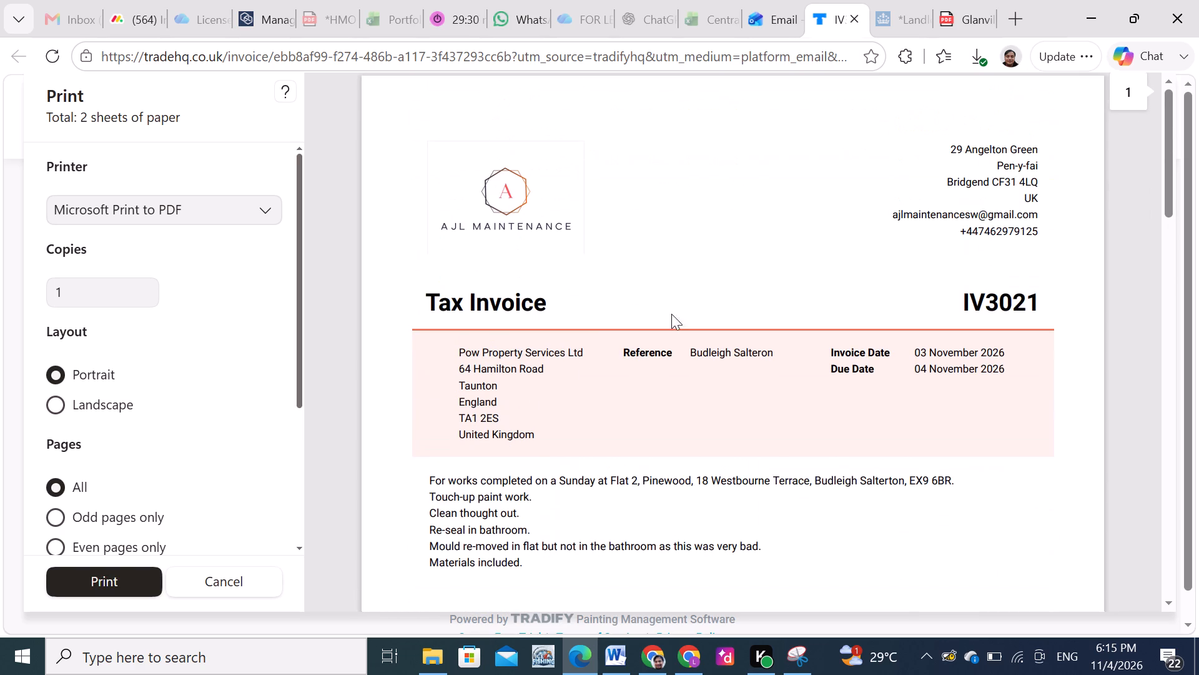
pyautogui.scroll(-5, 684, 358)
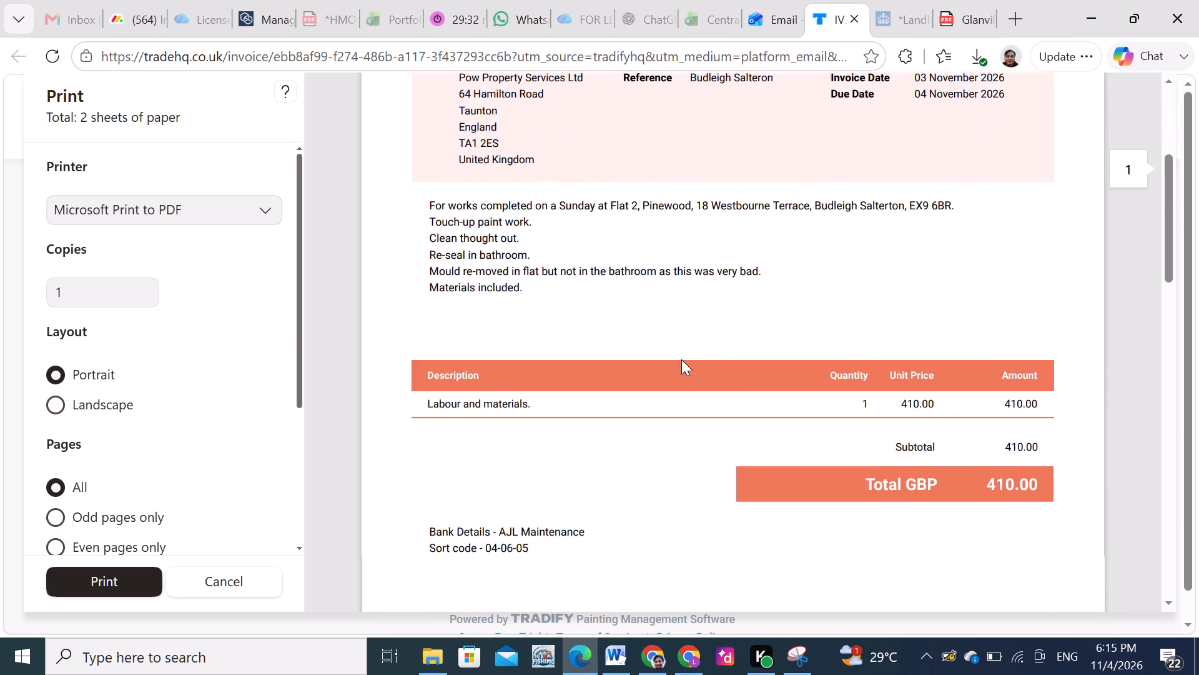
pyautogui.click(127, 574)
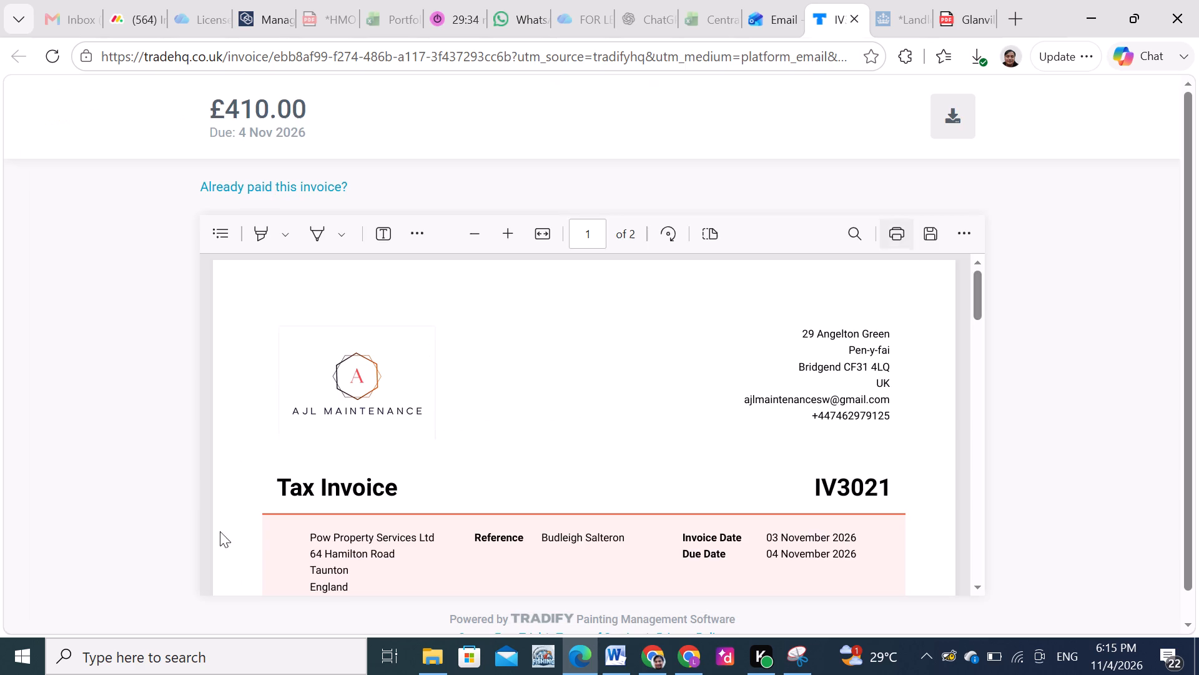
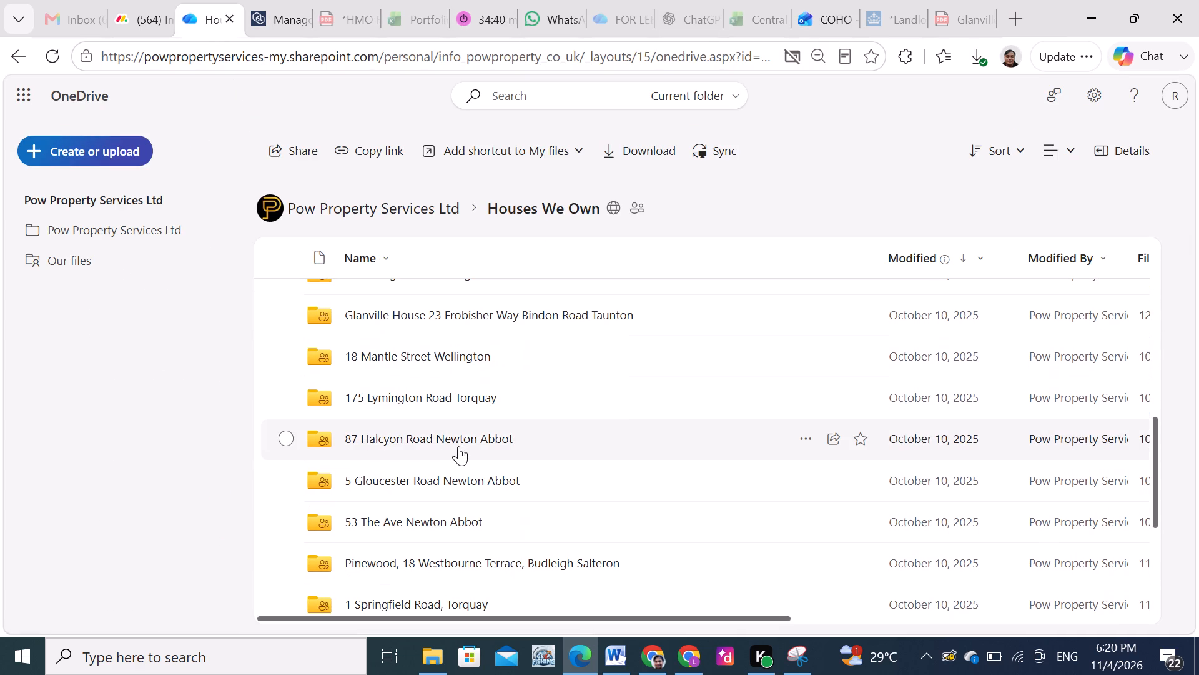
pyautogui.click(423, 434)
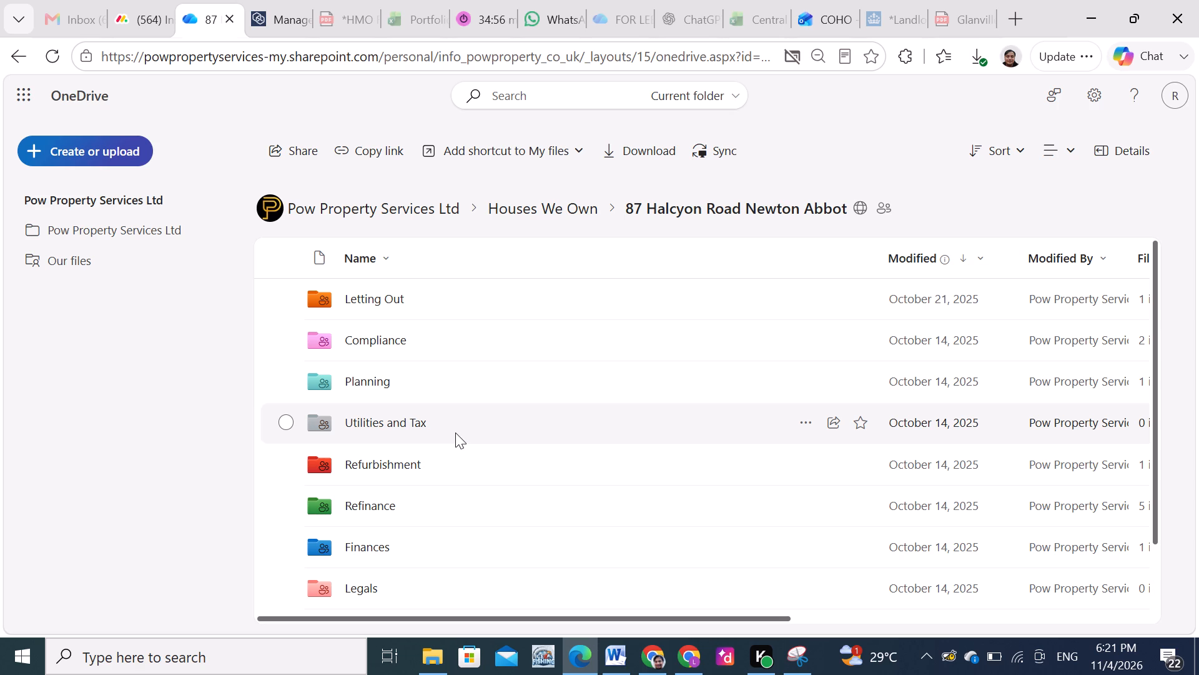
pyautogui.click(368, 344)
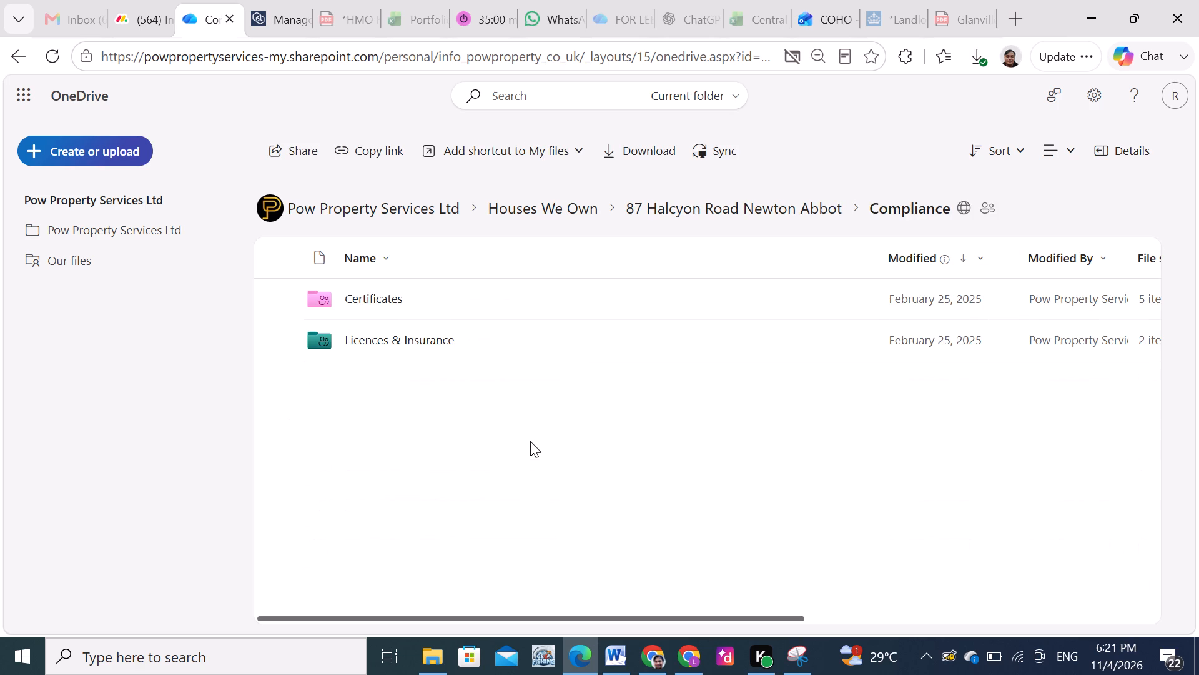
pyautogui.click(382, 296)
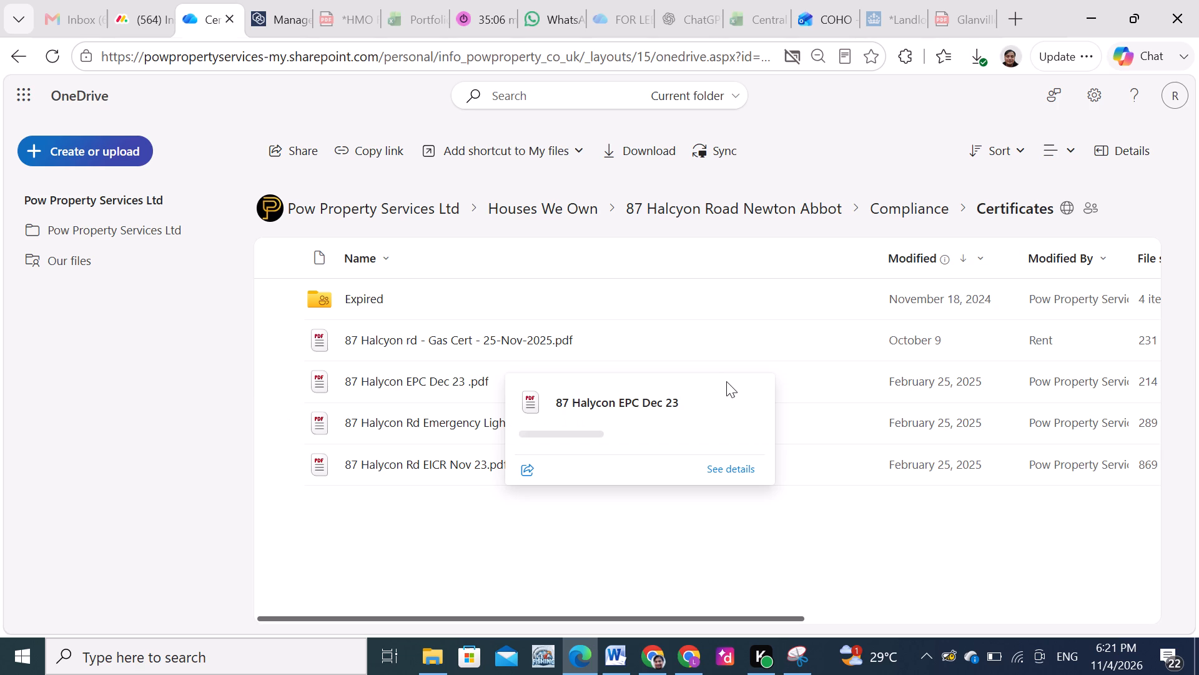
pyautogui.click(146, 21)
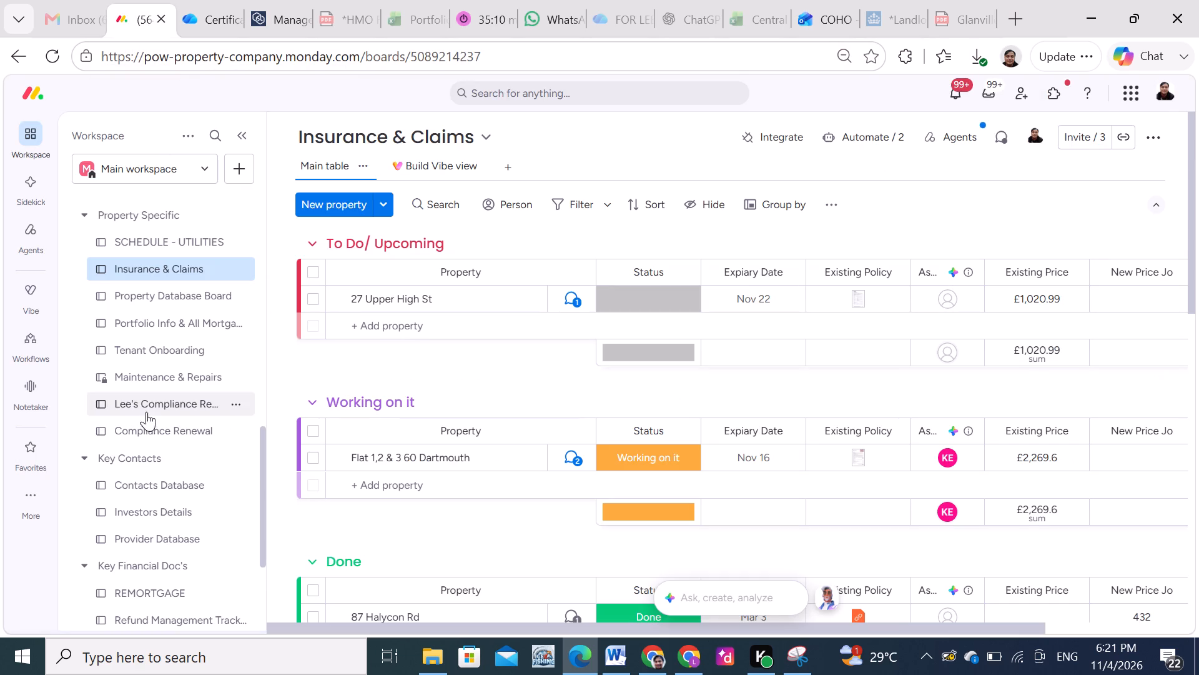
pyautogui.click(146, 428)
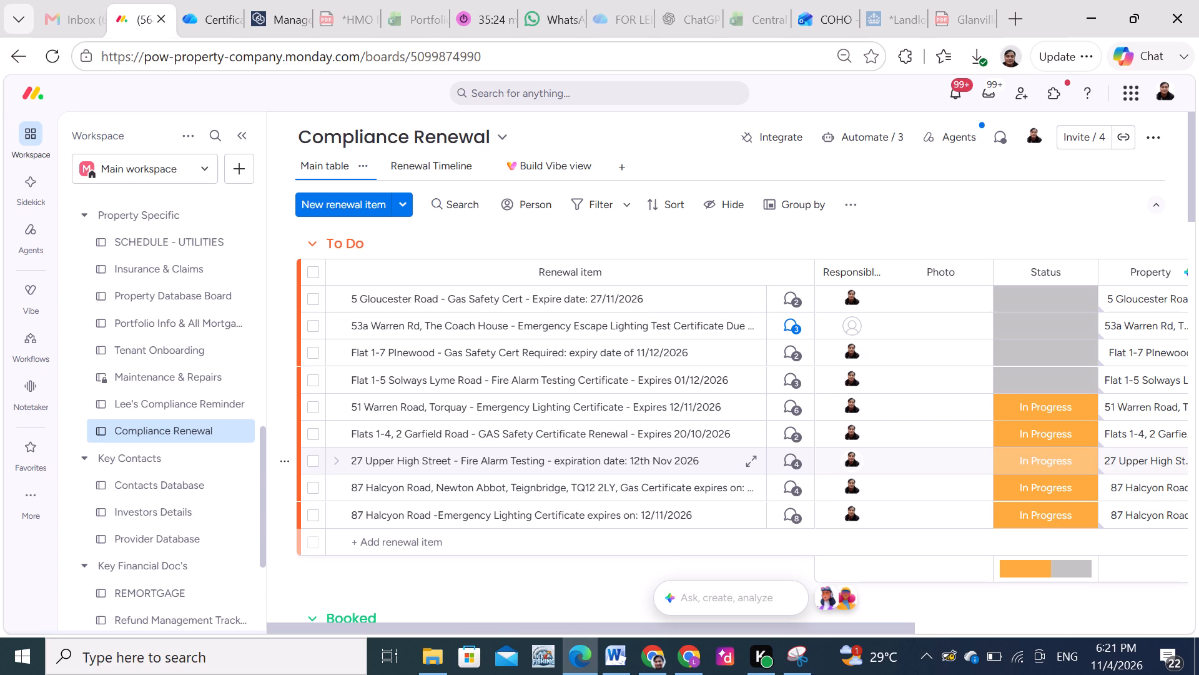
pyautogui.click(792, 489)
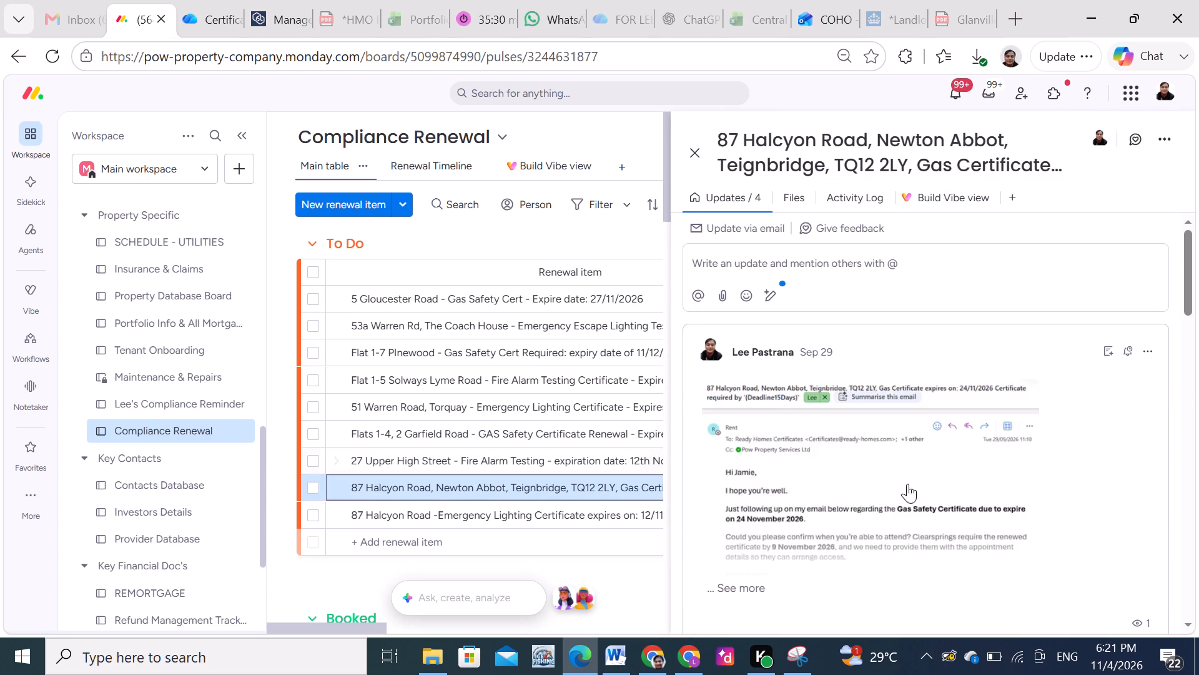
pyautogui.scroll(-1, 1138, 460)
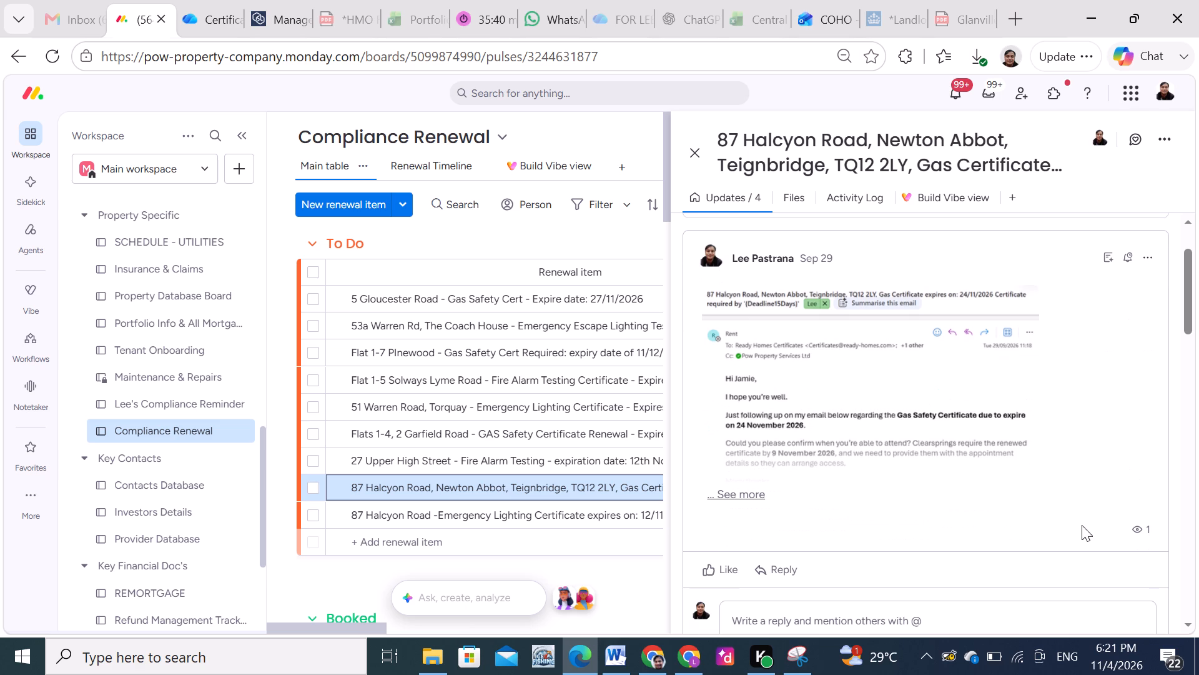
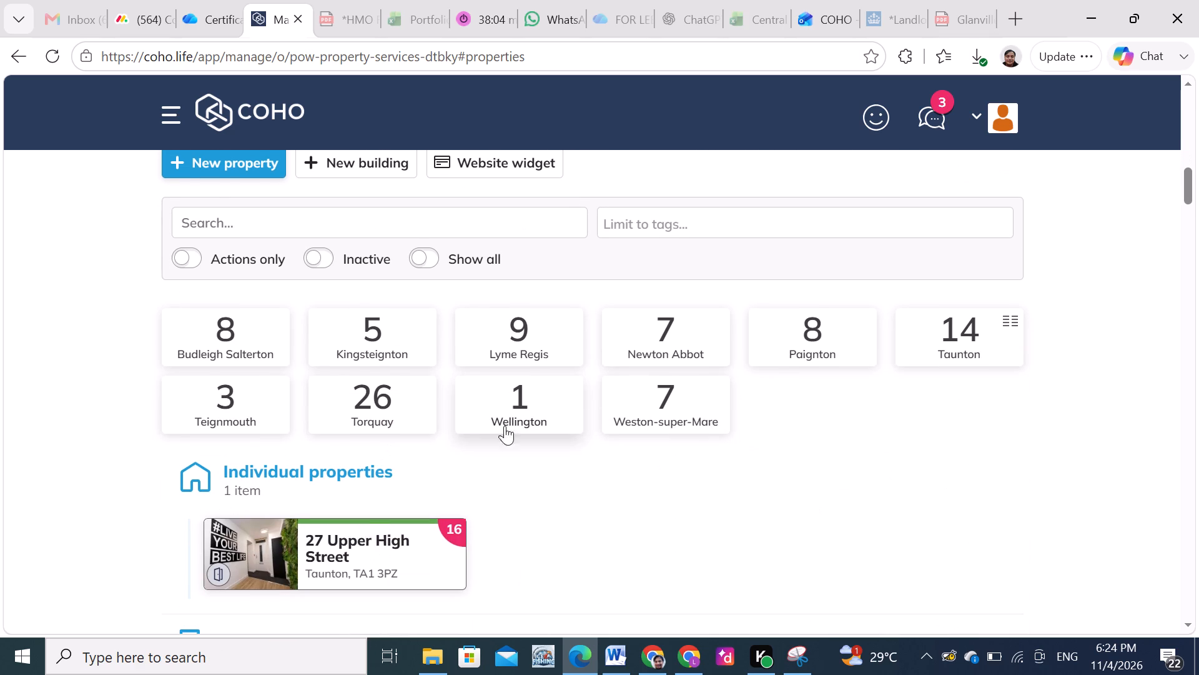
pyautogui.click(510, 419)
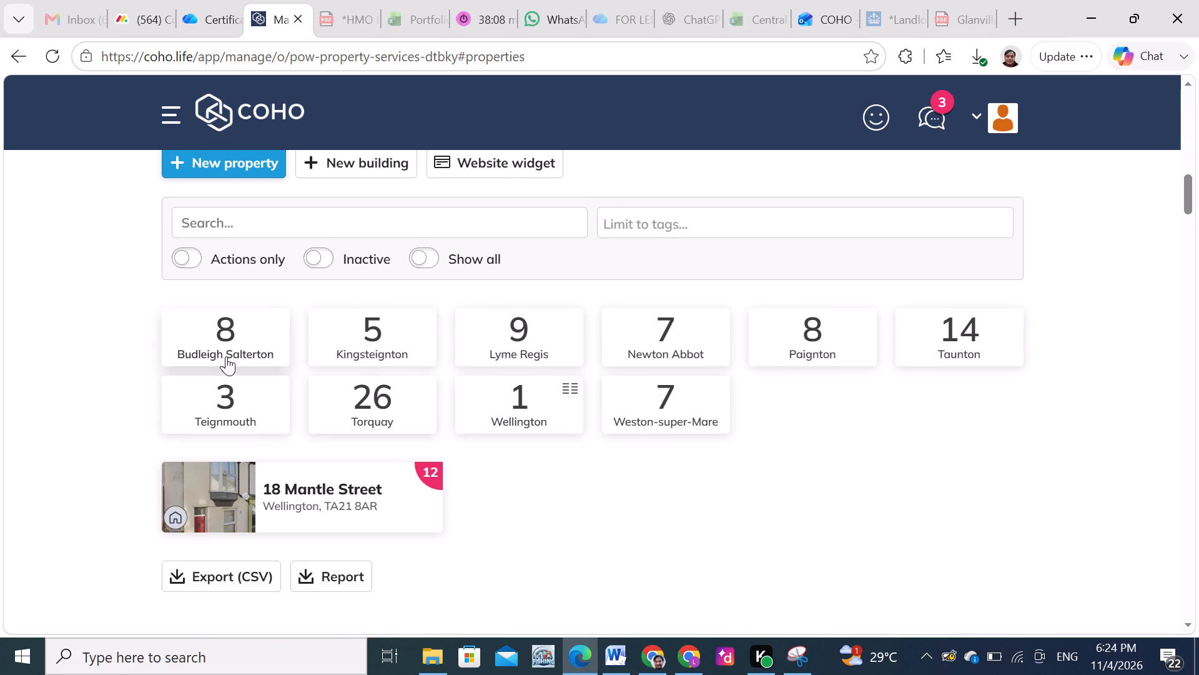
pyautogui.click(393, 337)
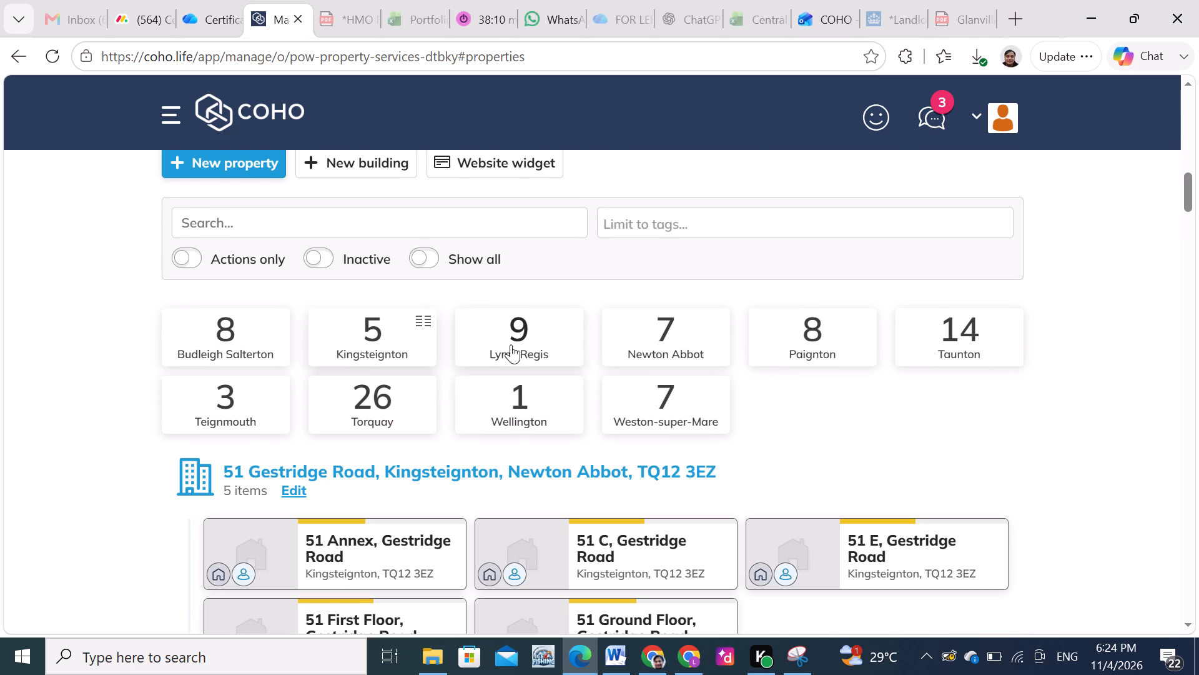
pyautogui.click(534, 343)
pyautogui.scroll(-3, 684, 384)
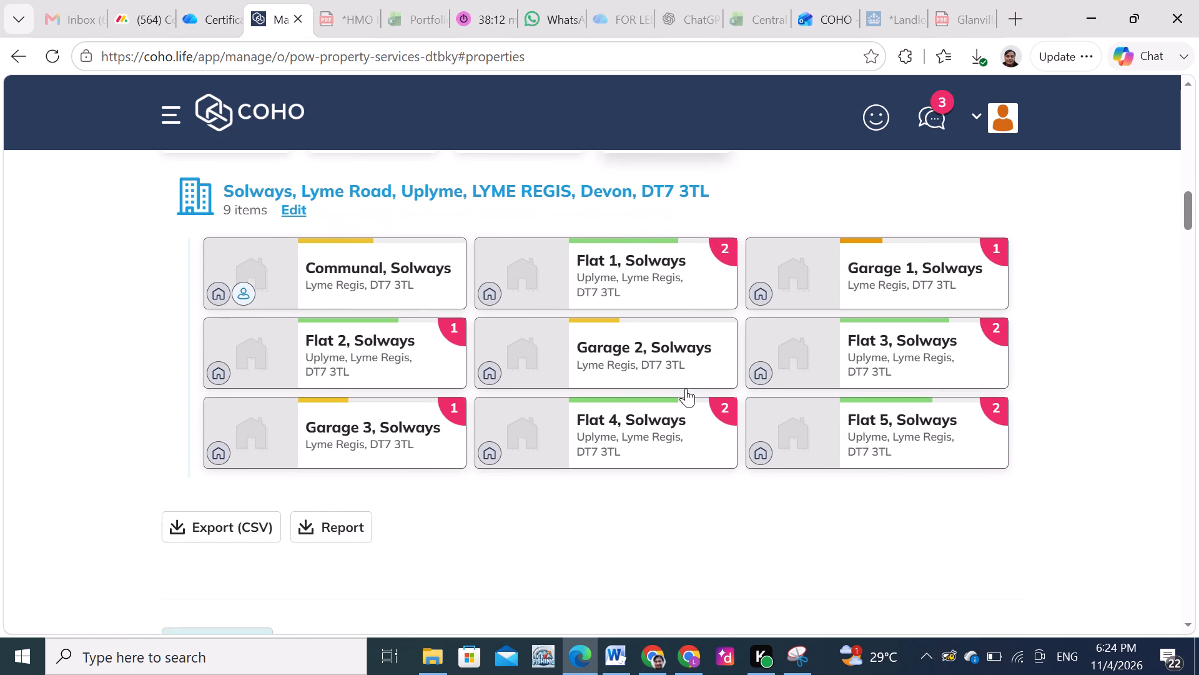
pyautogui.scroll(2, 686, 388)
pyautogui.click(673, 250)
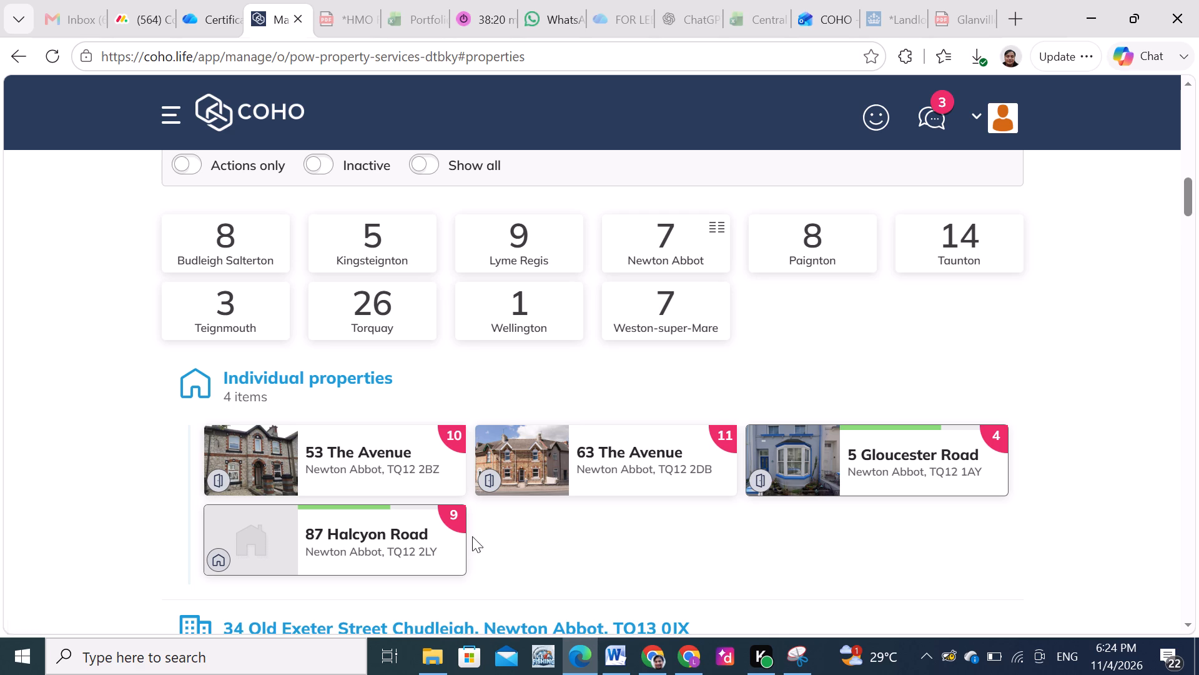
pyautogui.click(362, 536)
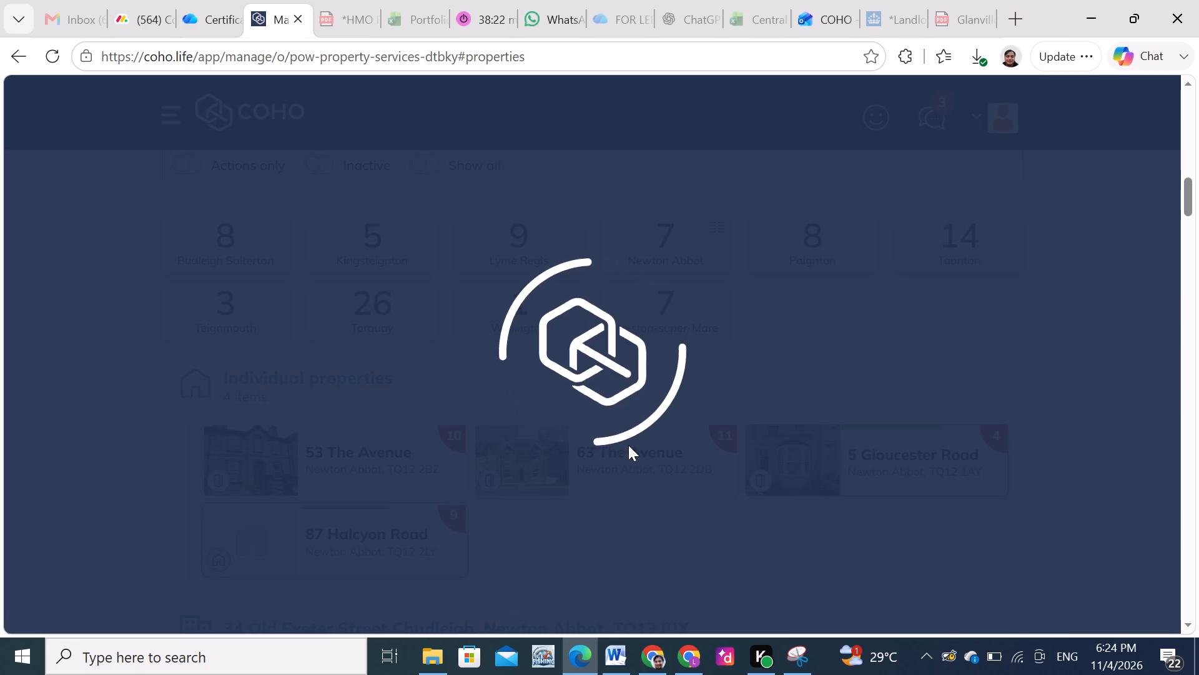